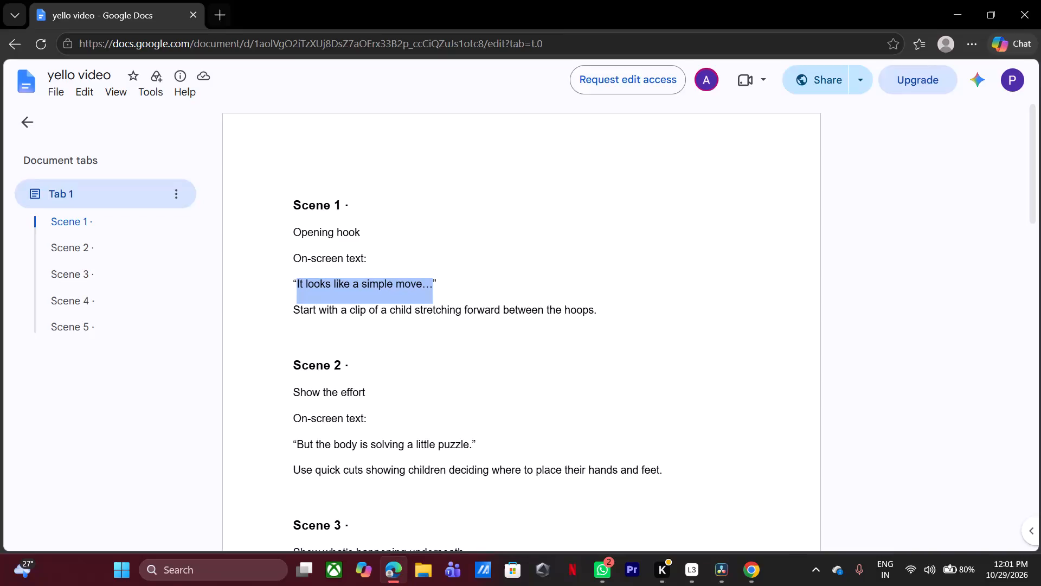
# Search the web for canva in a new browser tab and close any stray tabs.
pyautogui.doubleClick(226, 22)
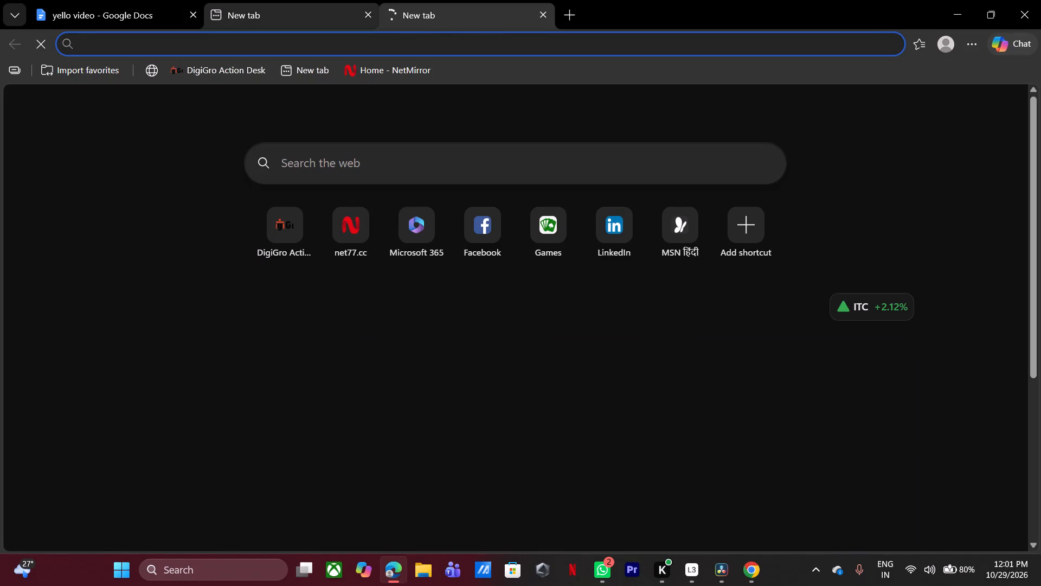
pyautogui.doubleClick(363, 11)
pyautogui.doubleClick(371, 181)
pyautogui.doubleClick(388, 169)
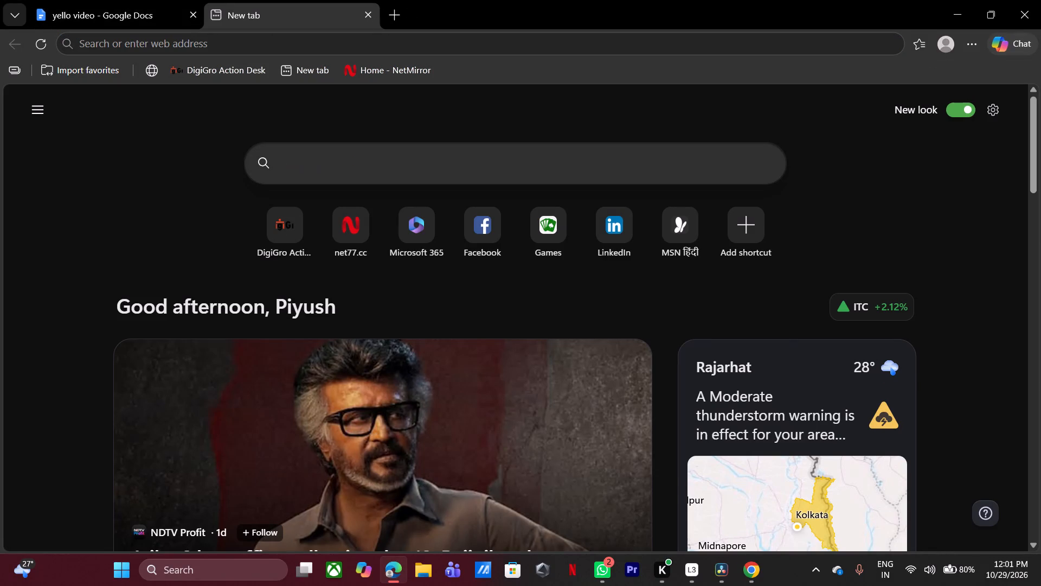
pyautogui.write('ca')
pyautogui.doubleClick(350, 209)
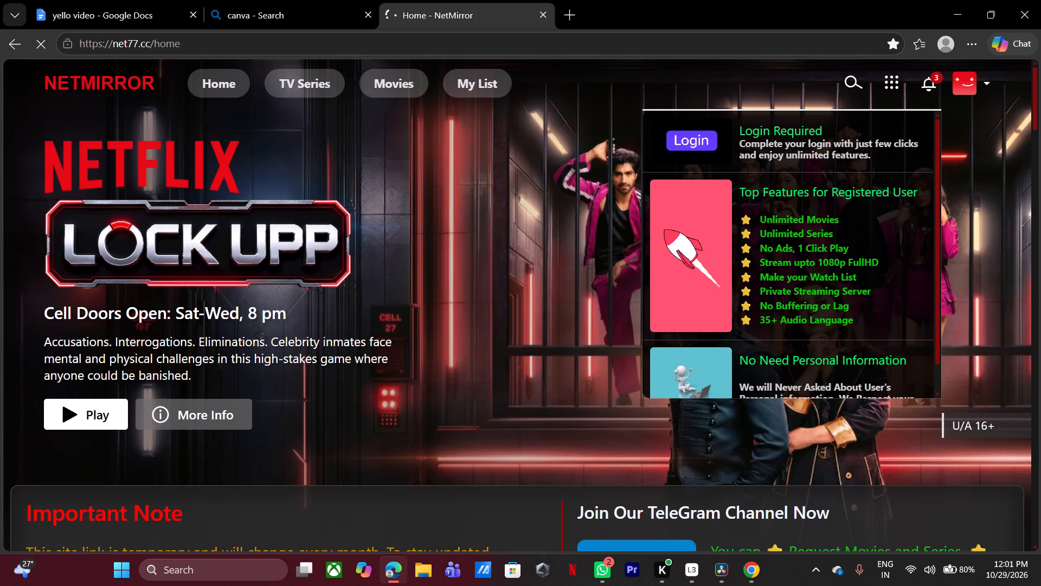
pyautogui.doubleClick(294, 2)
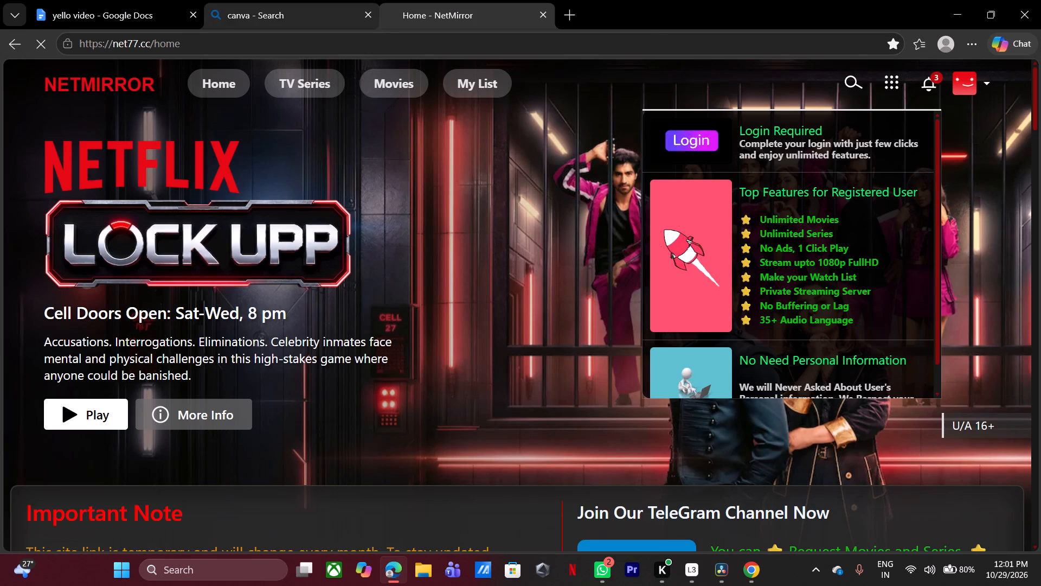
pyautogui.doubleClick(542, 17)
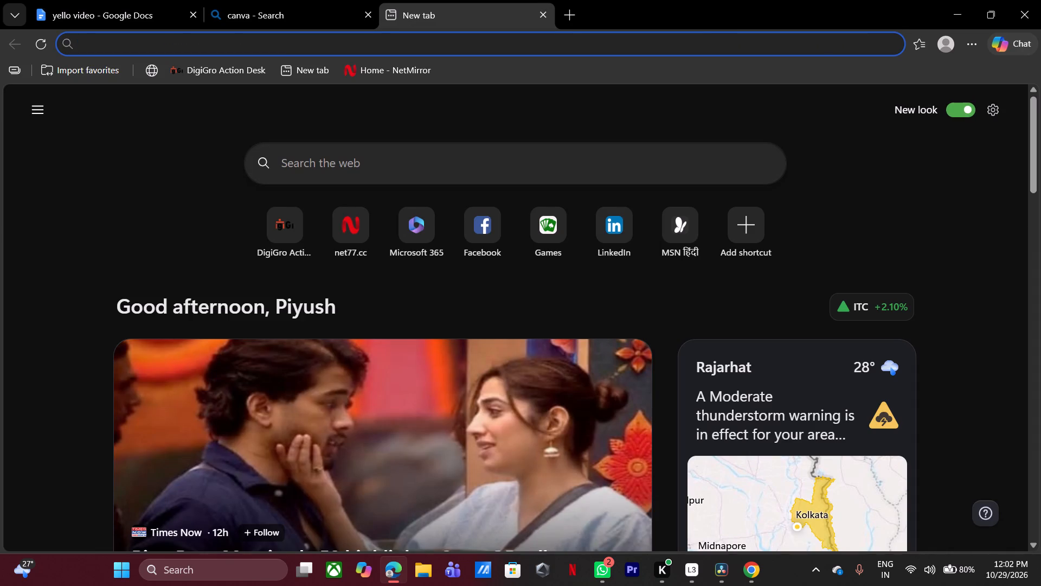
pyautogui.click(547, 12)
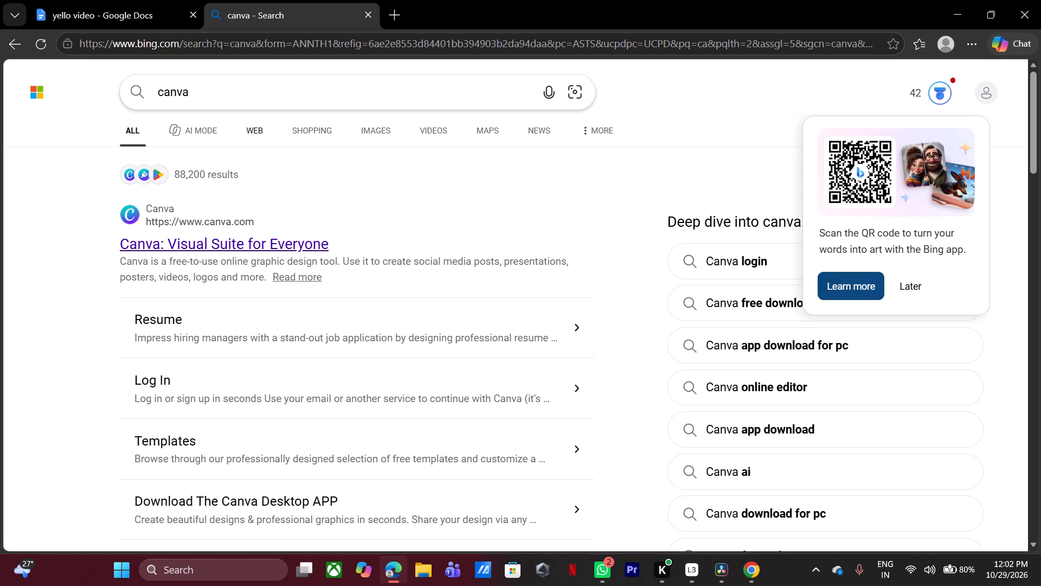
# Open the Canva website from the search results and dismiss its pop-up.
pyautogui.doubleClick(242, 246)
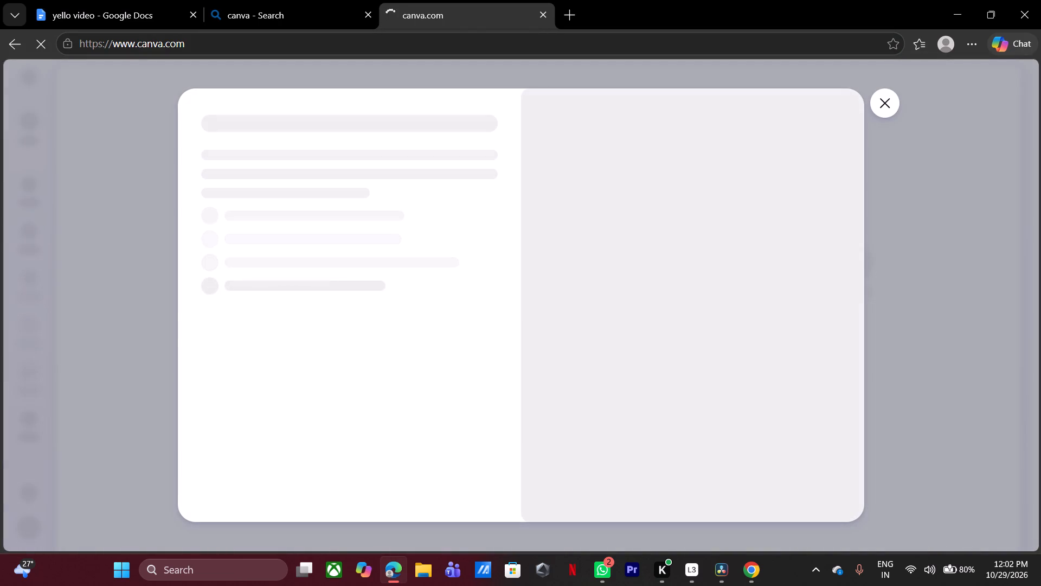
pyautogui.doubleClick(889, 100)
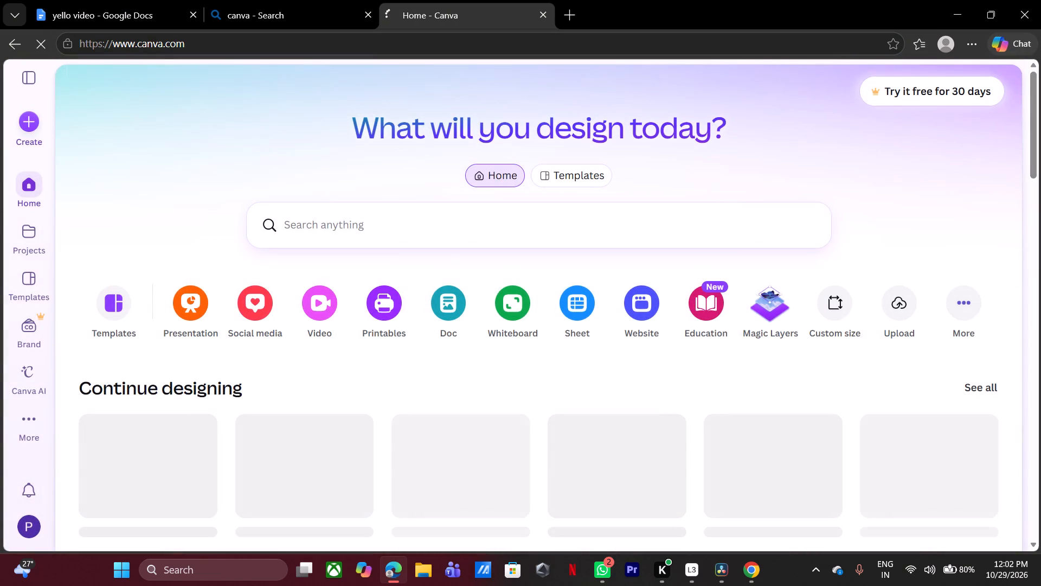
# Open the Offer Letter design from the recent Canva designs and view its first page at 88% zoom.
pyautogui.scroll(-3, 874, 162)
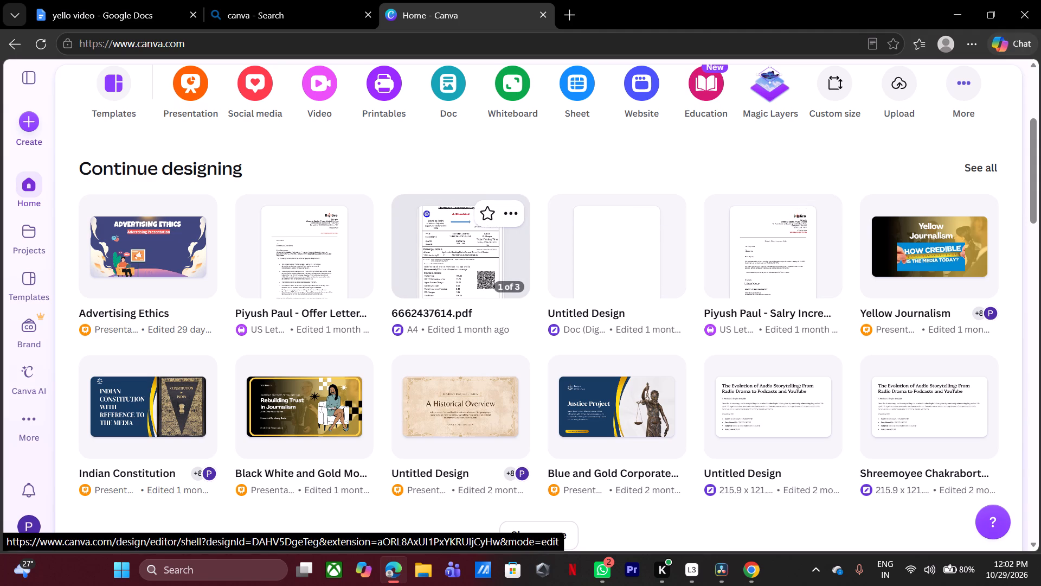
pyautogui.scroll(-2, 291, 278)
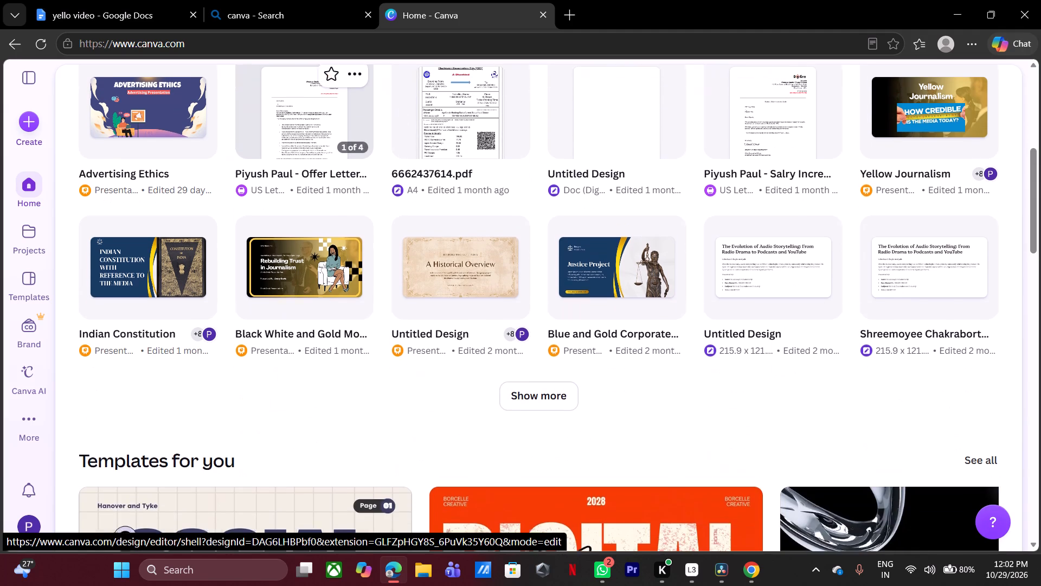
pyautogui.click(524, 393)
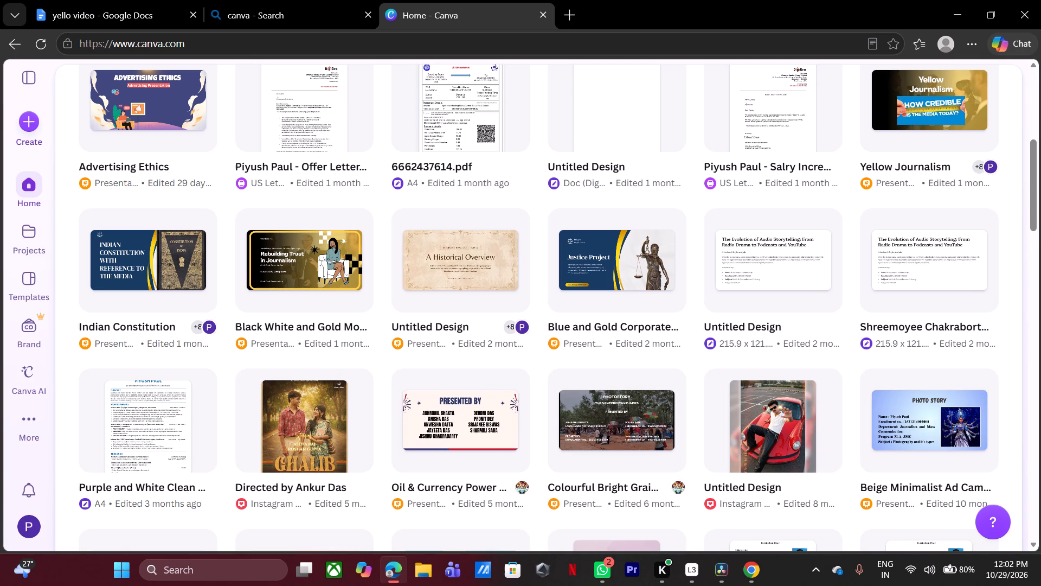
pyautogui.scroll(2, 542, 375)
pyautogui.click(292, 260)
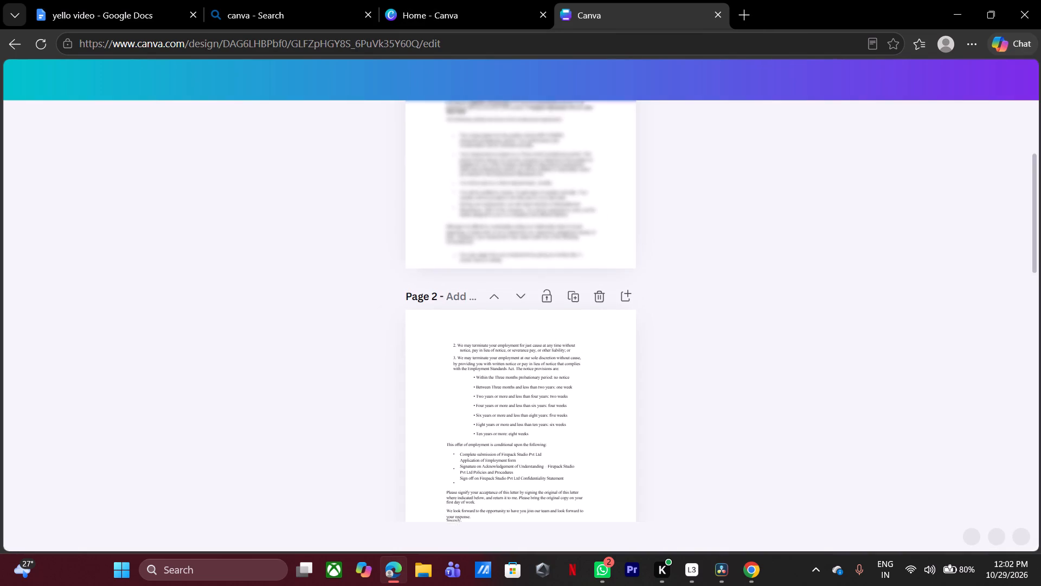
pyautogui.scroll(1, 468, 258)
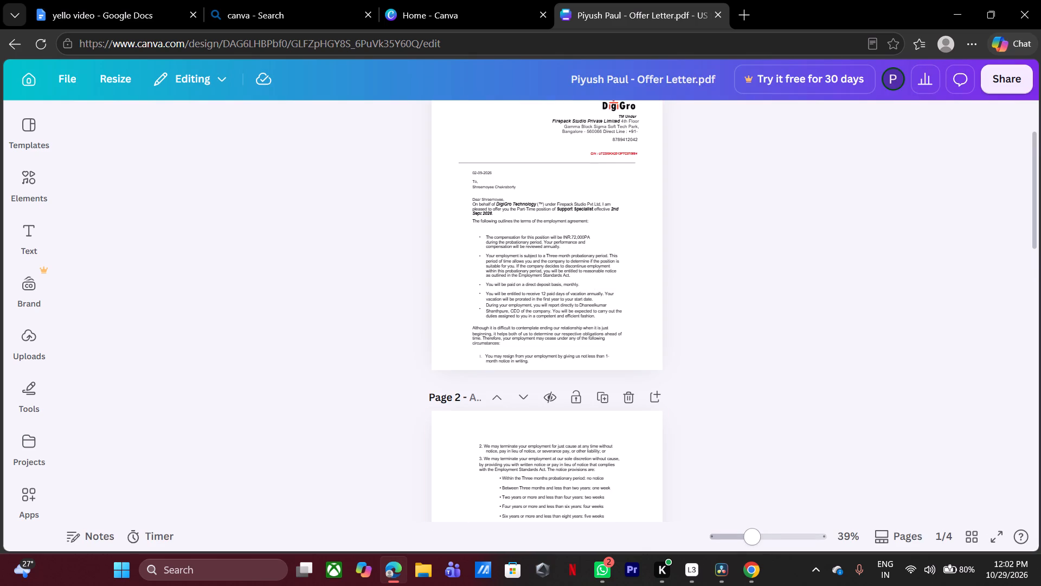
pyautogui.moveTo(760, 541); pyautogui.dragTo(774, 543)
pyautogui.click(774, 543)
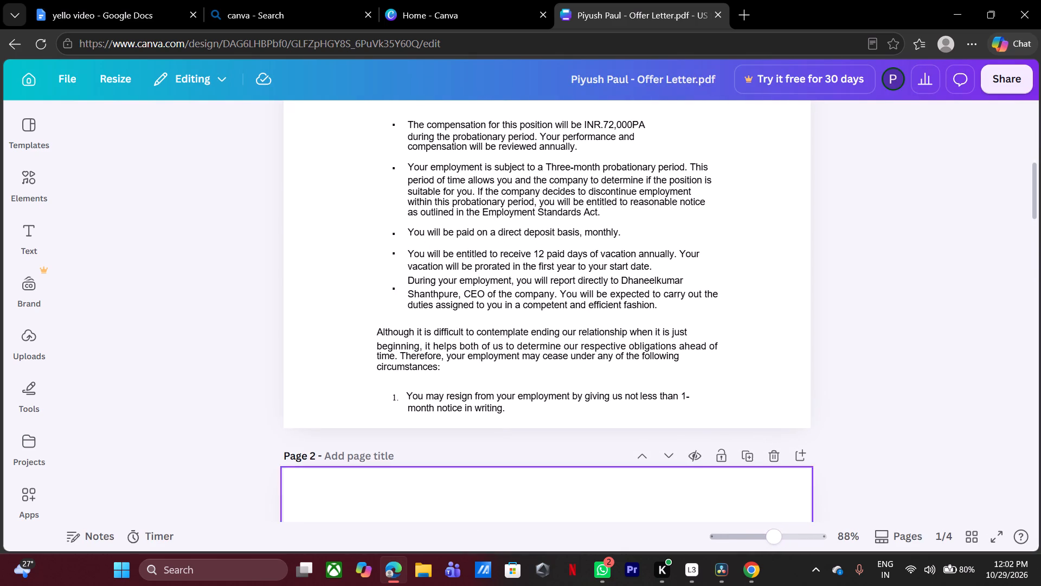
pyautogui.scroll(2, 554, 421)
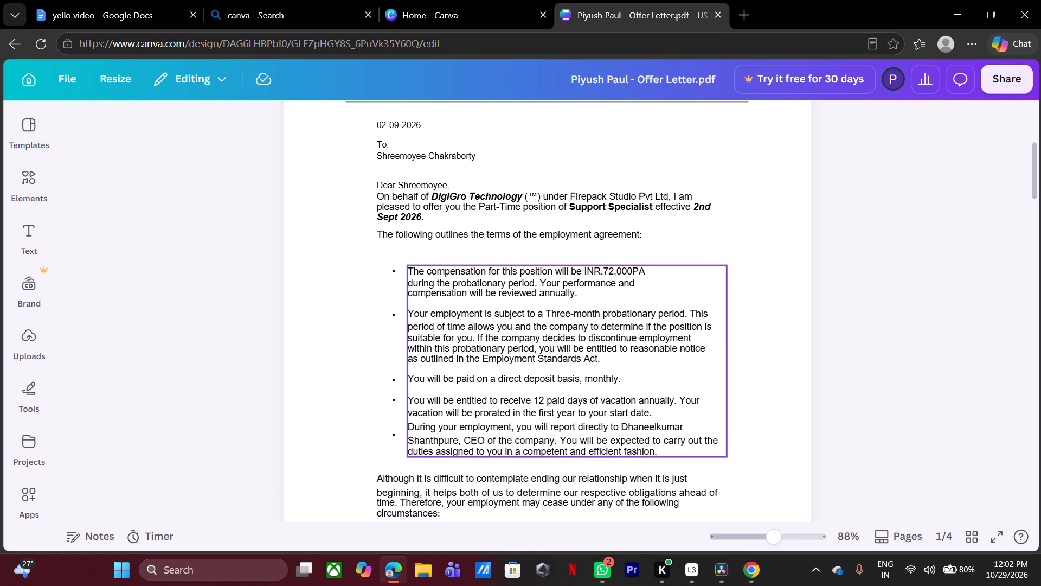
# Search the web for "intership offer letter for video editing" in a new browser tab.
pyautogui.doubleClick(741, 19)
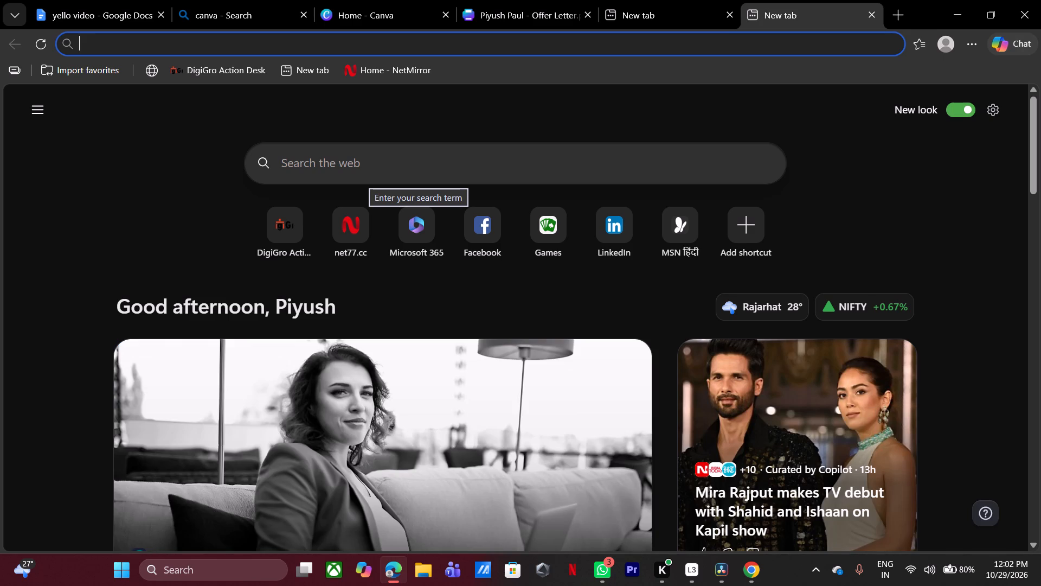
pyautogui.doubleClick(365, 170)
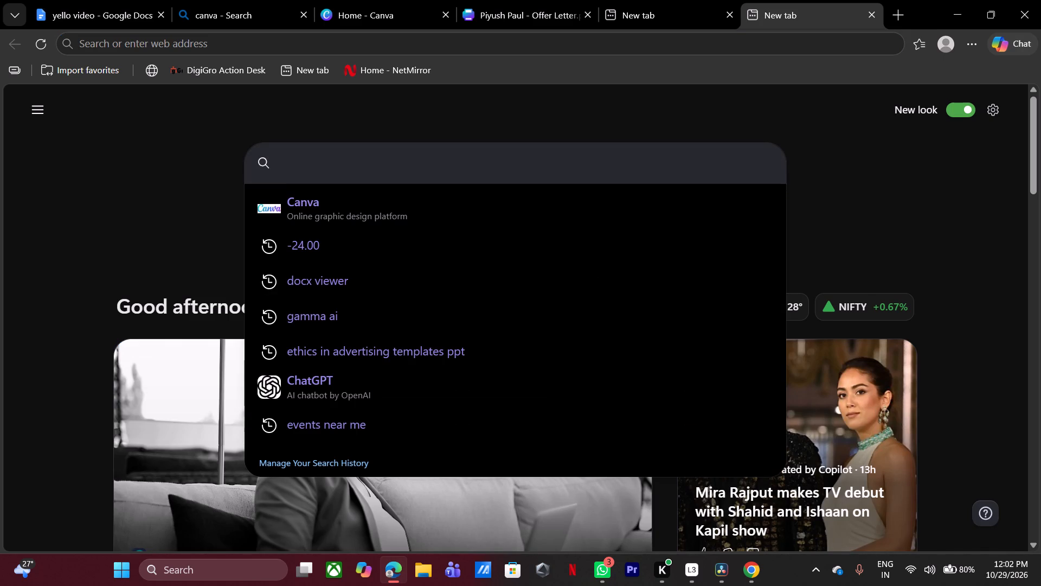
pyautogui.write('intership offer')
pyautogui.press('space')
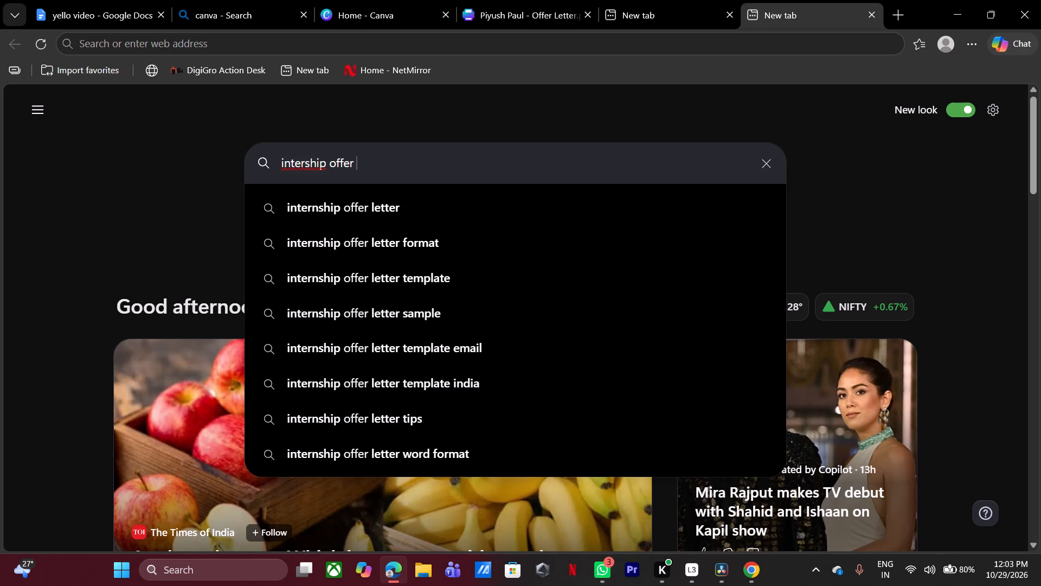
pyautogui.write('letter for vic')
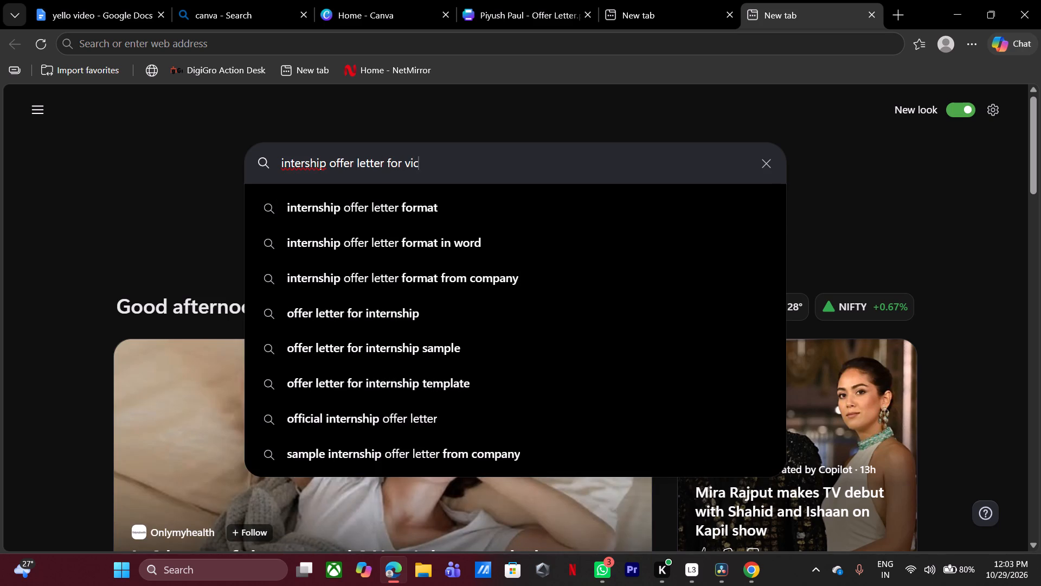
pyautogui.press('BackSpace')
pyautogui.write('deo')
pyautogui.press('space')
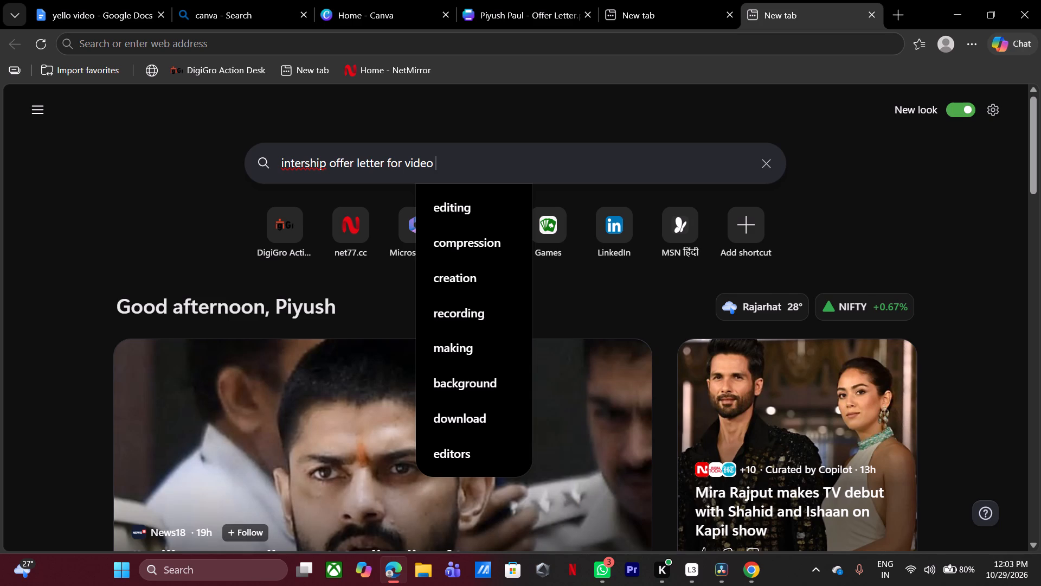
pyautogui.write('editing')
pyautogui.press('Return')
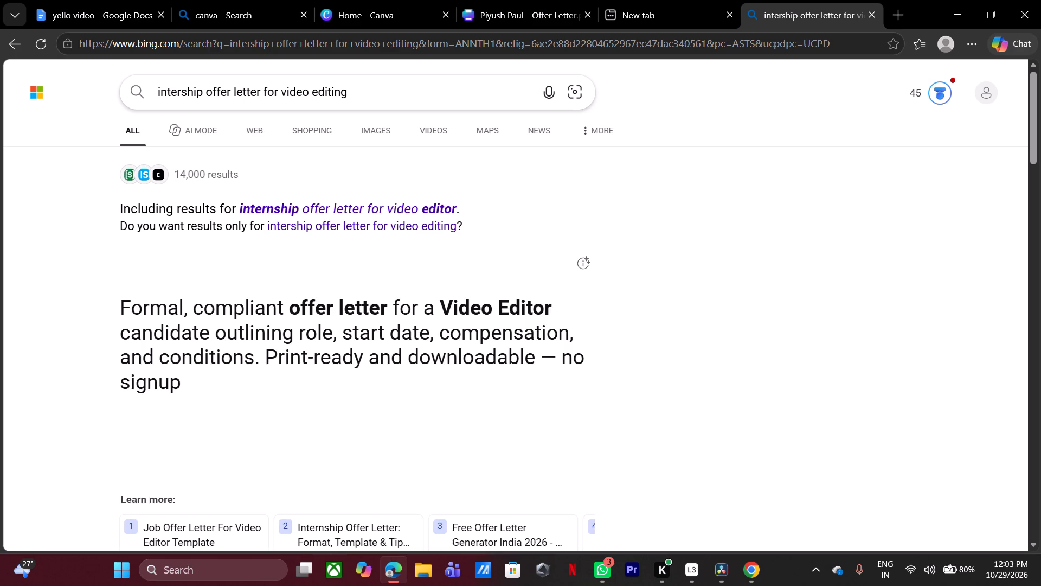
# Look through the search results and preview the 2Cents Capital video editor internship offer image, returning to the results.
pyautogui.scroll(-2, 331, 263)
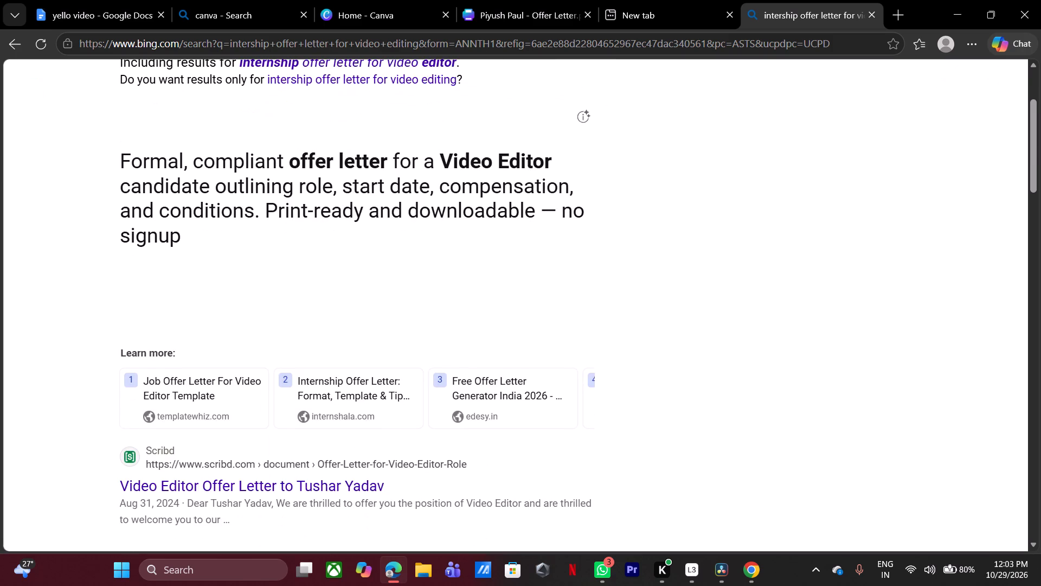
pyautogui.scroll(5, 320, 265)
pyautogui.scroll(-4, 271, 234)
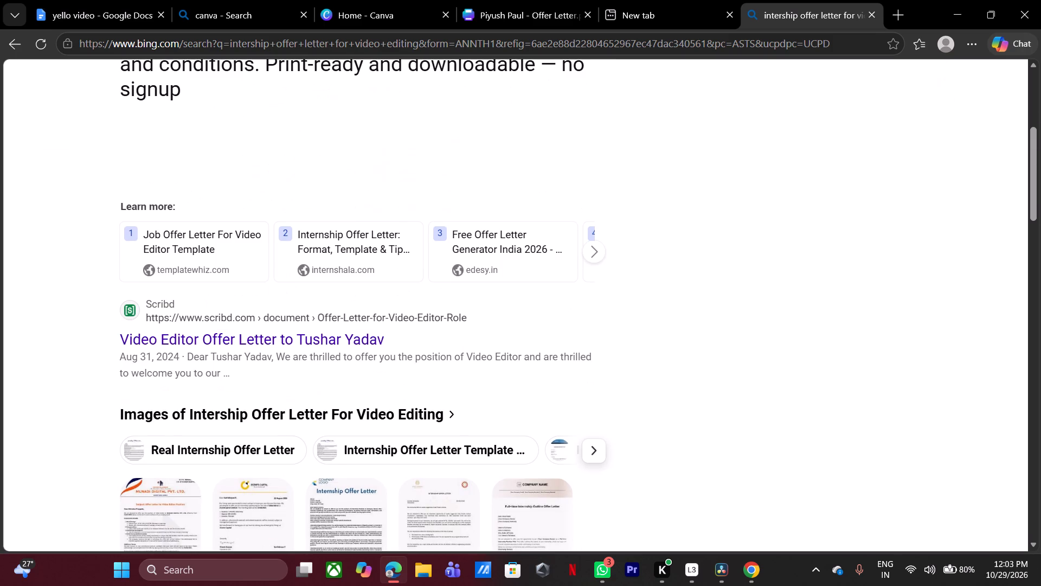
pyautogui.scroll(-2, 272, 234)
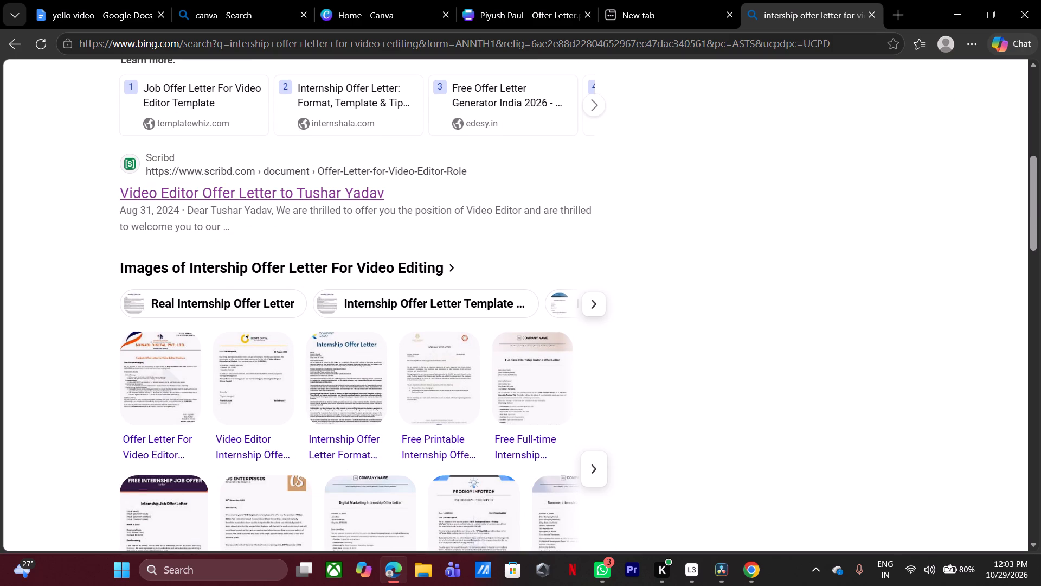
pyautogui.click(248, 370)
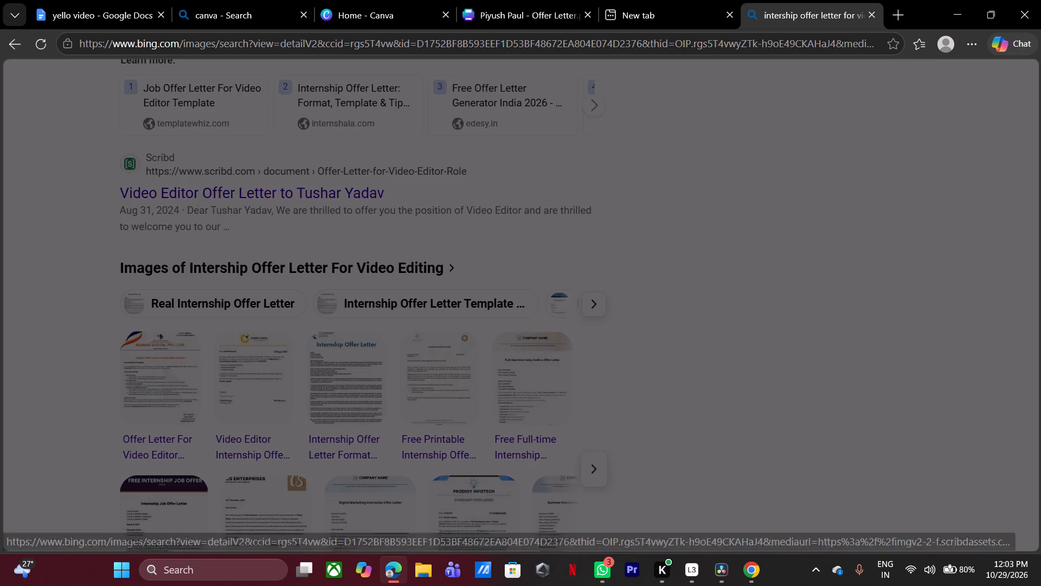
pyautogui.scroll(3, 260, 207)
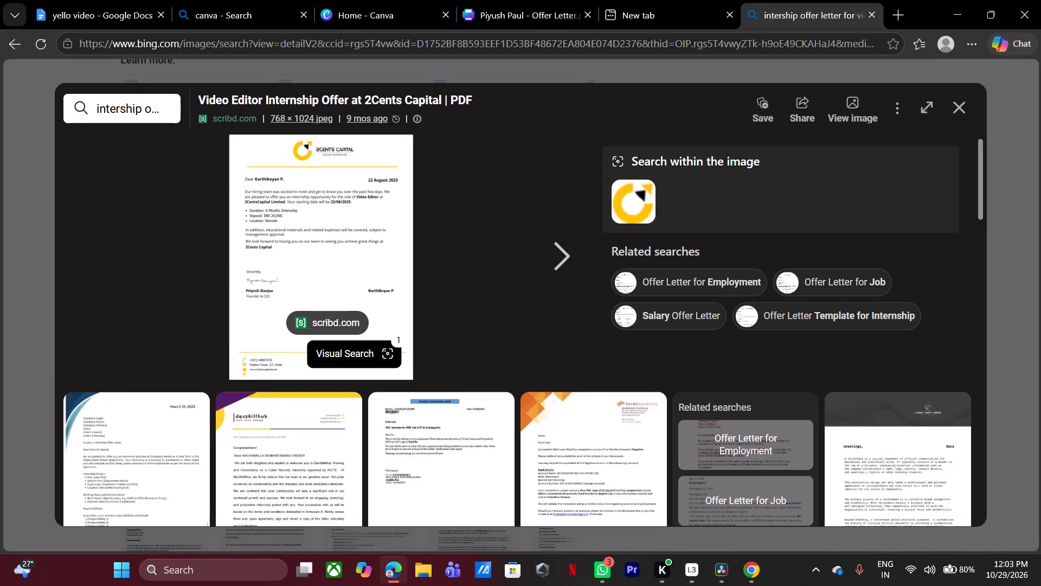
pyautogui.scroll(4, 296, 199)
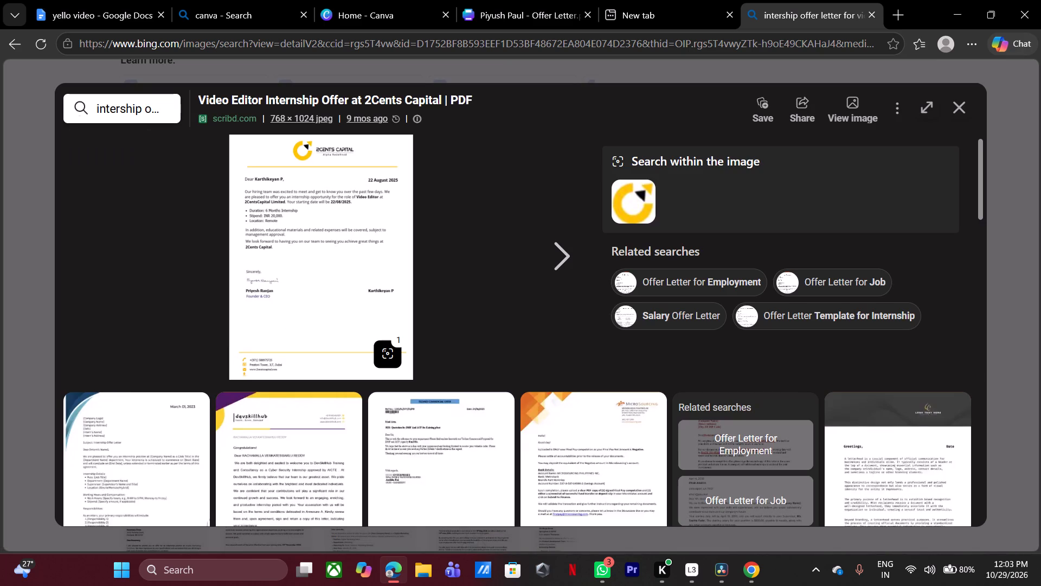
pyautogui.doubleClick(13, 44)
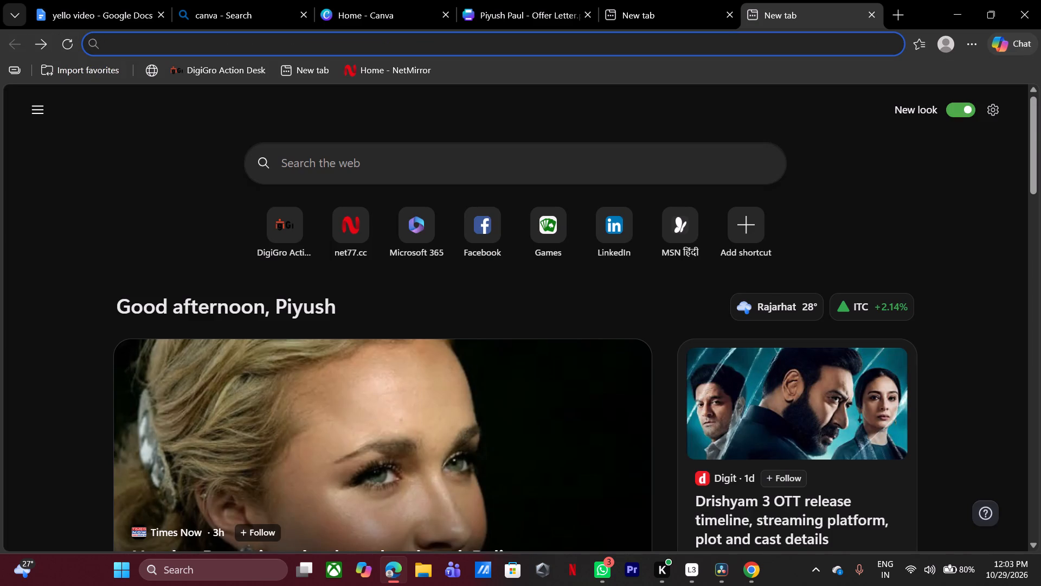
pyautogui.click(41, 42)
pyautogui.scroll(-2, 294, 290)
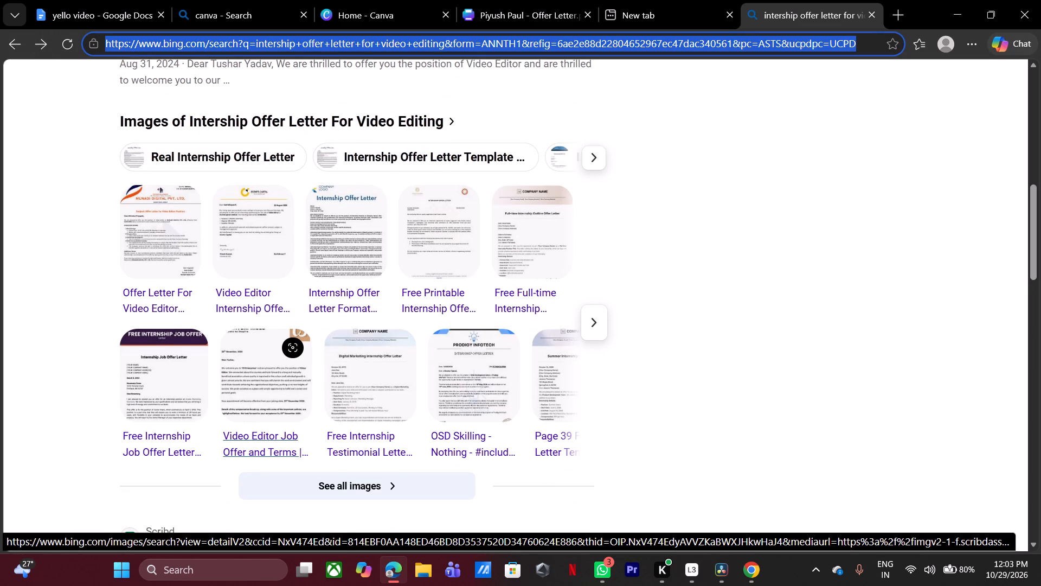
# Switch back to the Canva offer letter and review the first page's letterhead and employment terms.
pyautogui.doubleClick(538, 0)
pyautogui.scroll(5, 583, 231)
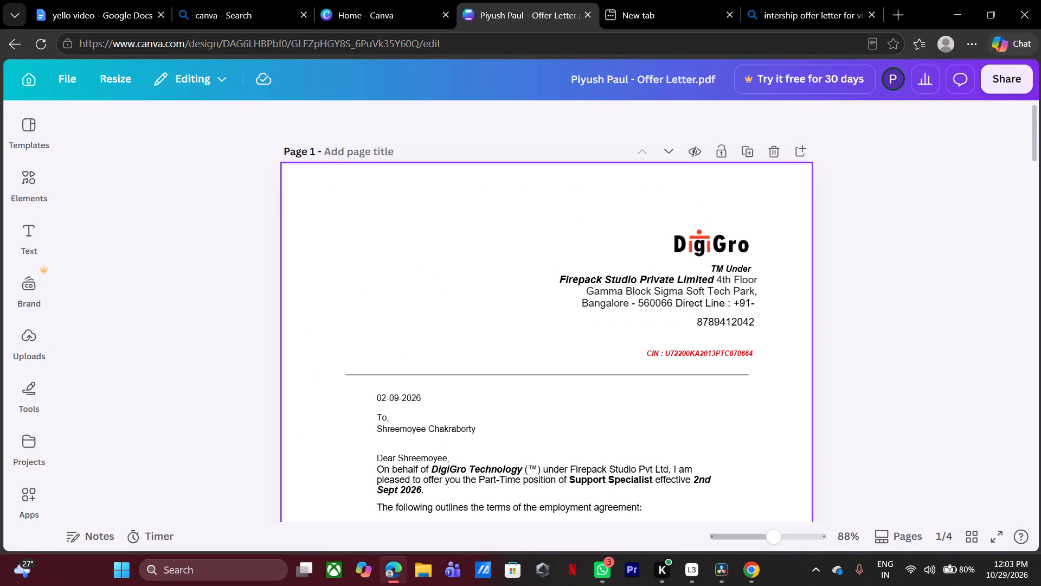
pyautogui.scroll(-2, 583, 231)
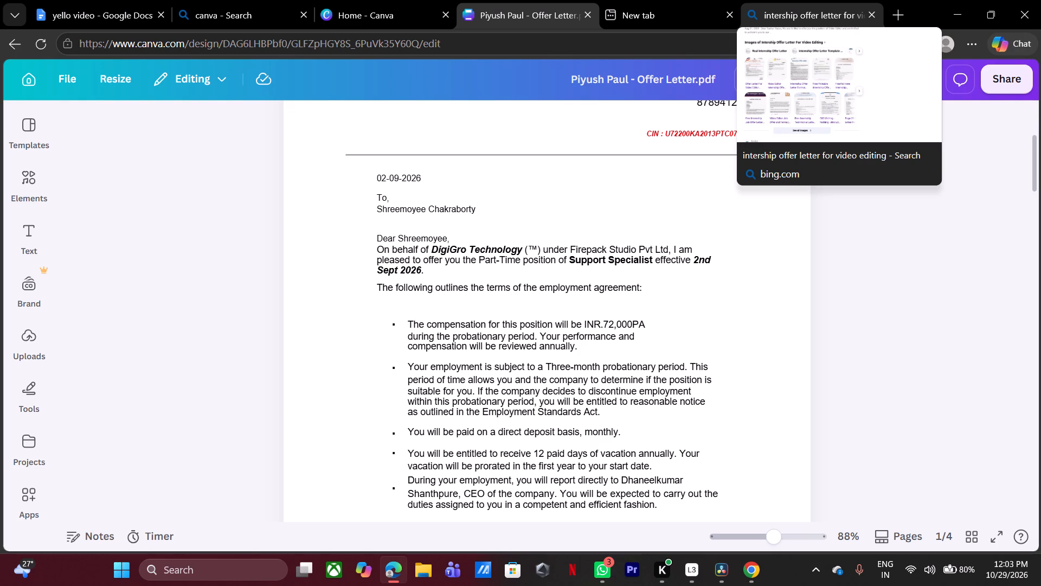
# Return to the offer letter search results and open the 2Cents Capital video editor internship offer image for reference.
pyautogui.click(769, 2)
pyautogui.scroll(-2, 242, 365)
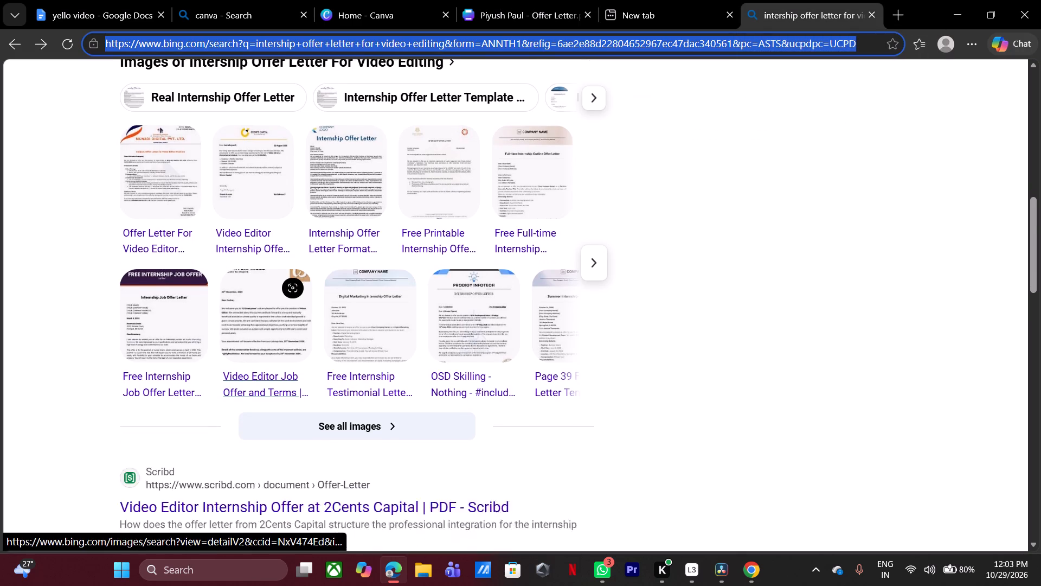
pyautogui.scroll(-1, 242, 365)
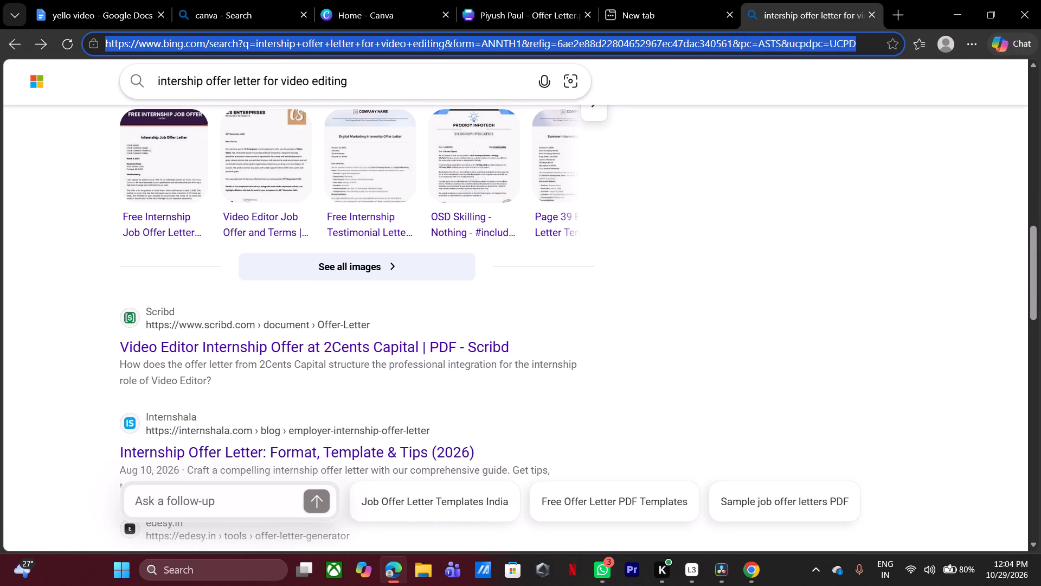
pyautogui.scroll(2, 406, 283)
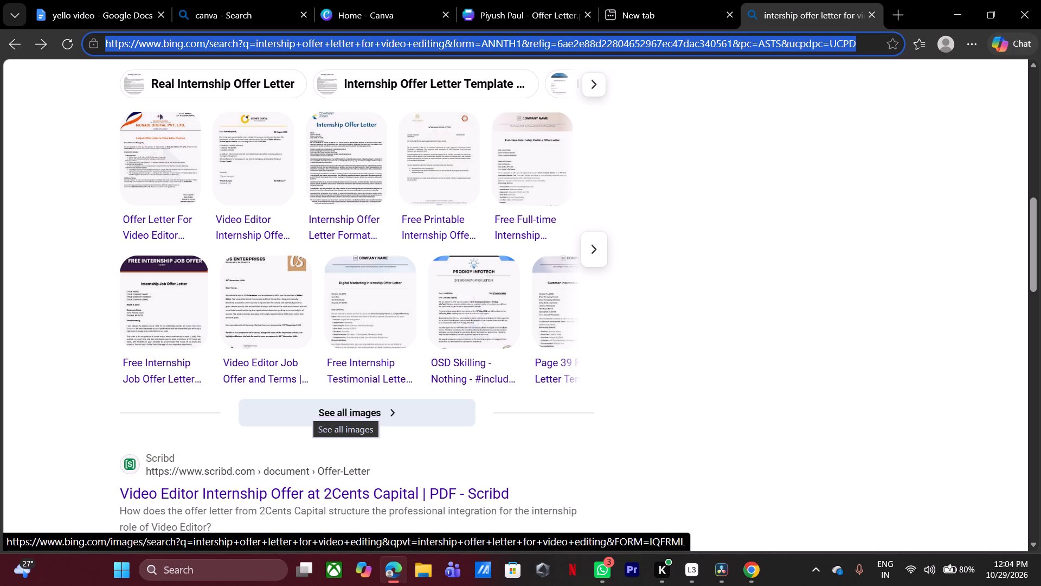
pyautogui.click(253, 192)
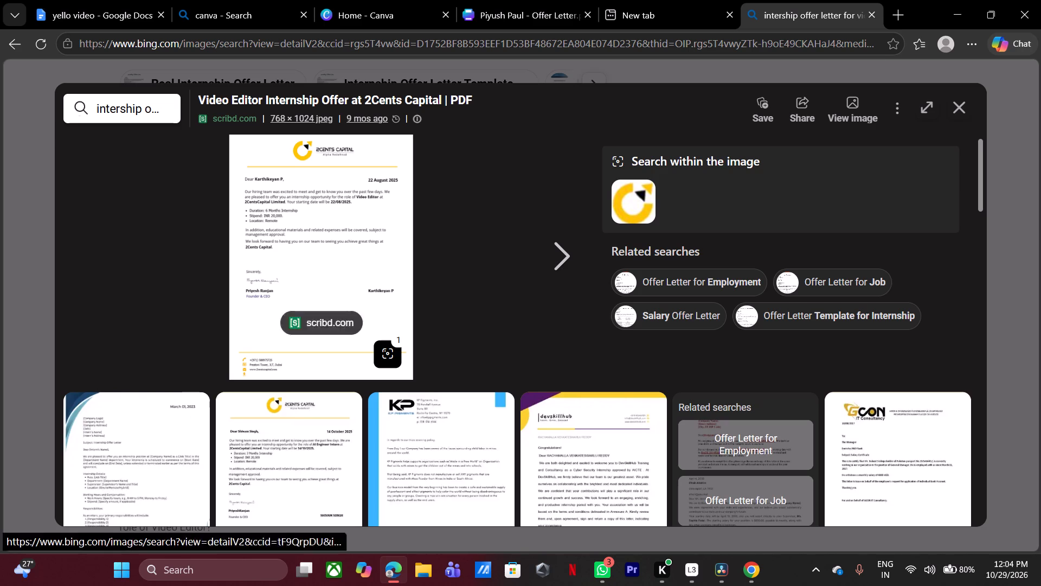
# Enlarge the sample image, examine the Munadi Digital video editor offer letter, and leave the image and its search results.
pyautogui.doubleClick(925, 96)
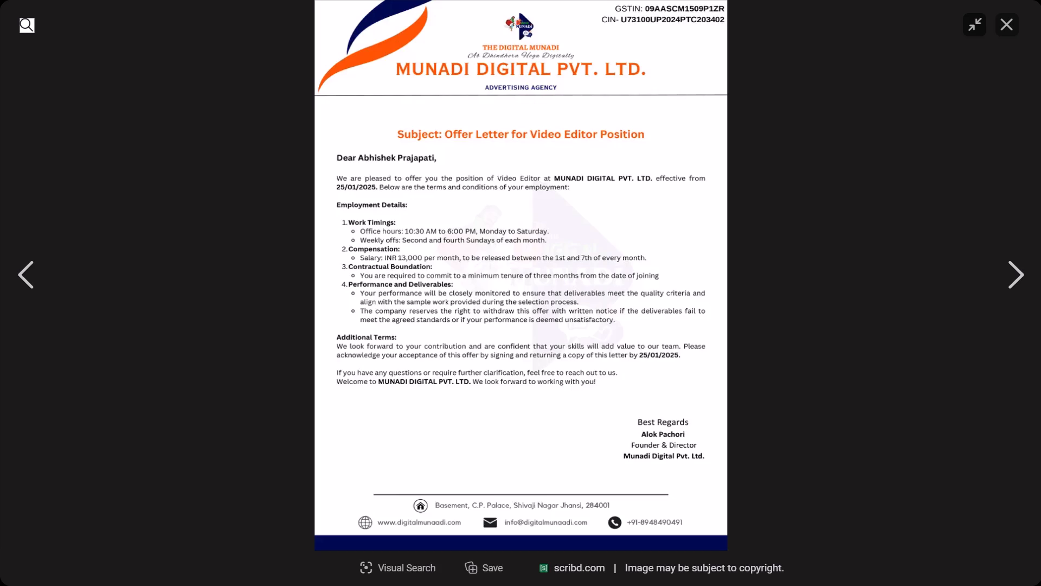
pyautogui.click(1010, 25)
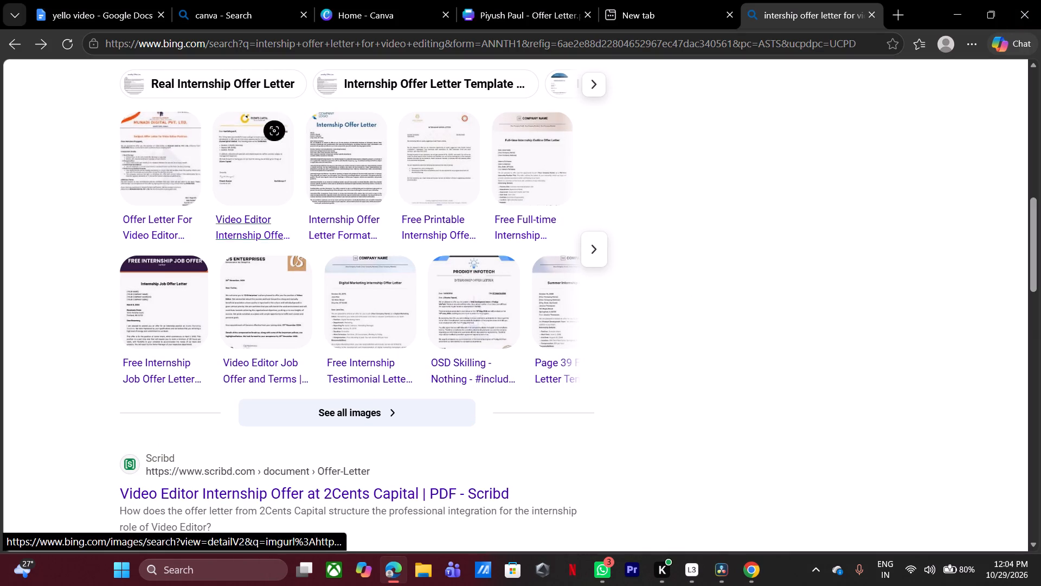
pyautogui.doubleClick(14, 42)
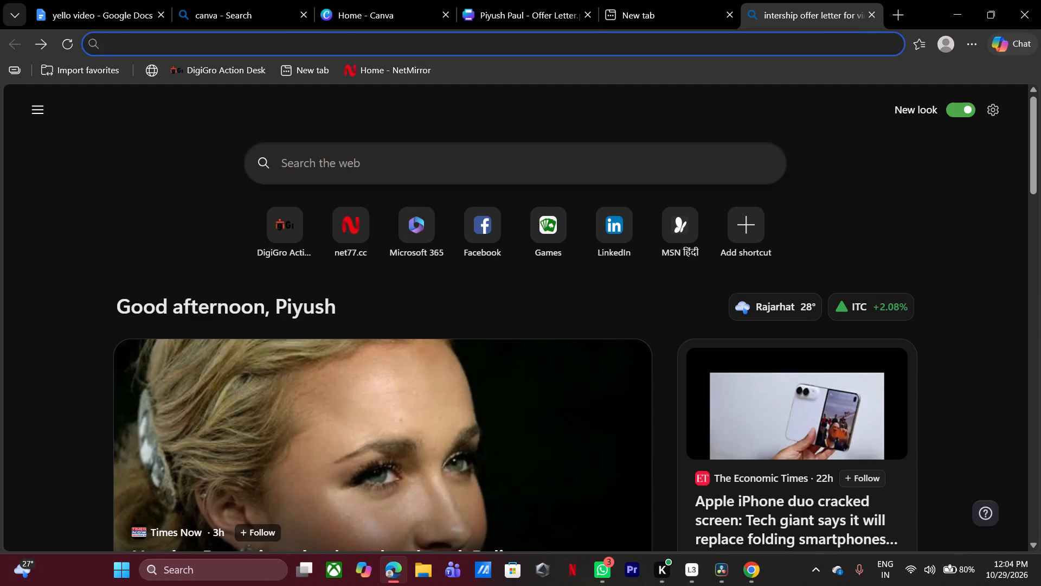
# Check the first page of the existing offer letter in Canva and return to the search tab.
pyautogui.click(517, 7)
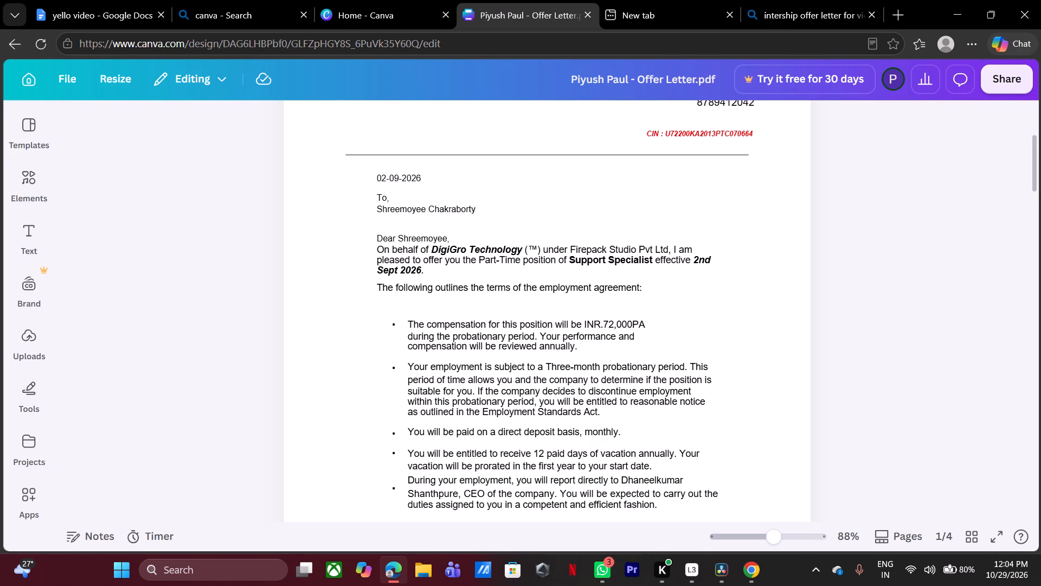
pyautogui.doubleClick(790, 0)
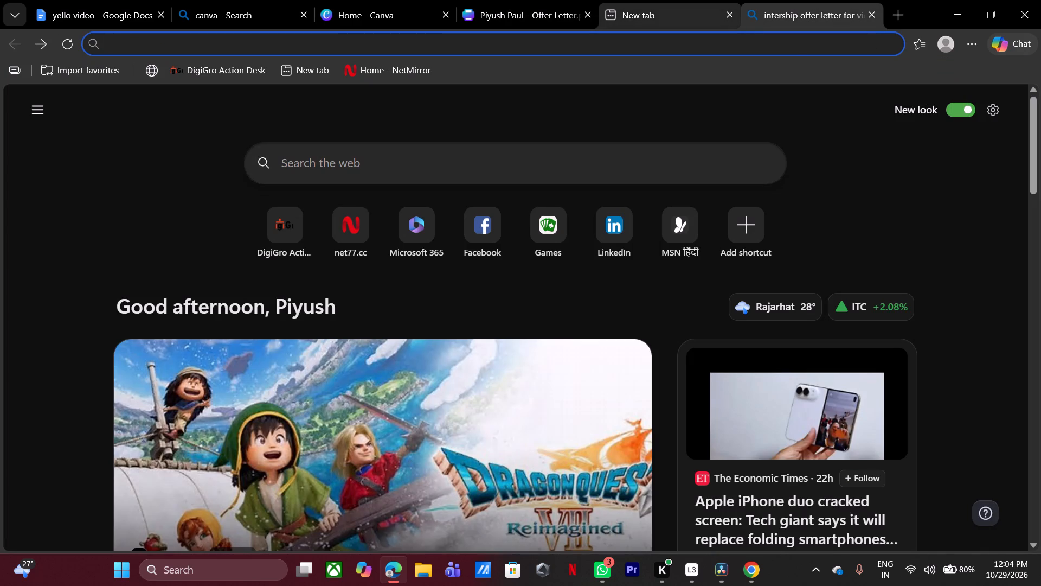
# Close the unused blank browser tab between the Canva letter and the search tab.
pyautogui.click(731, 18)
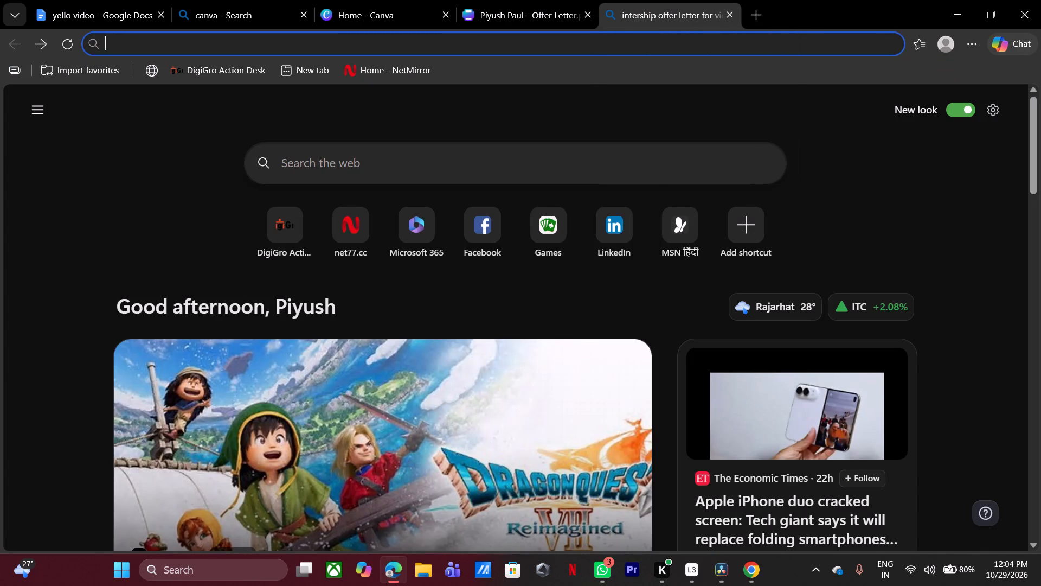
pyautogui.doubleClick(653, 17)
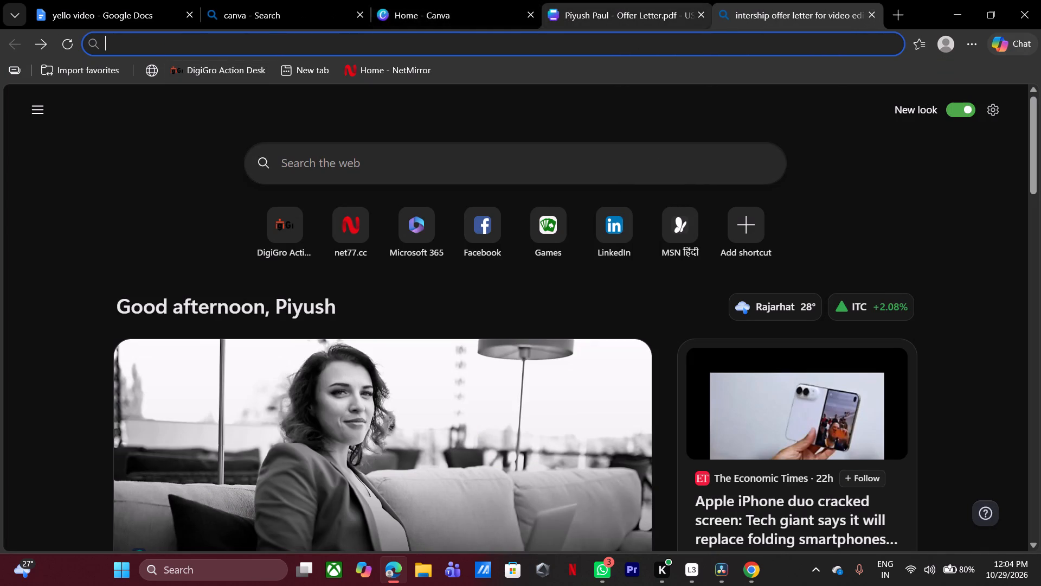
# Search the web again for "intership offer letter for video editing" and open the image results.
pyautogui.click(285, 47)
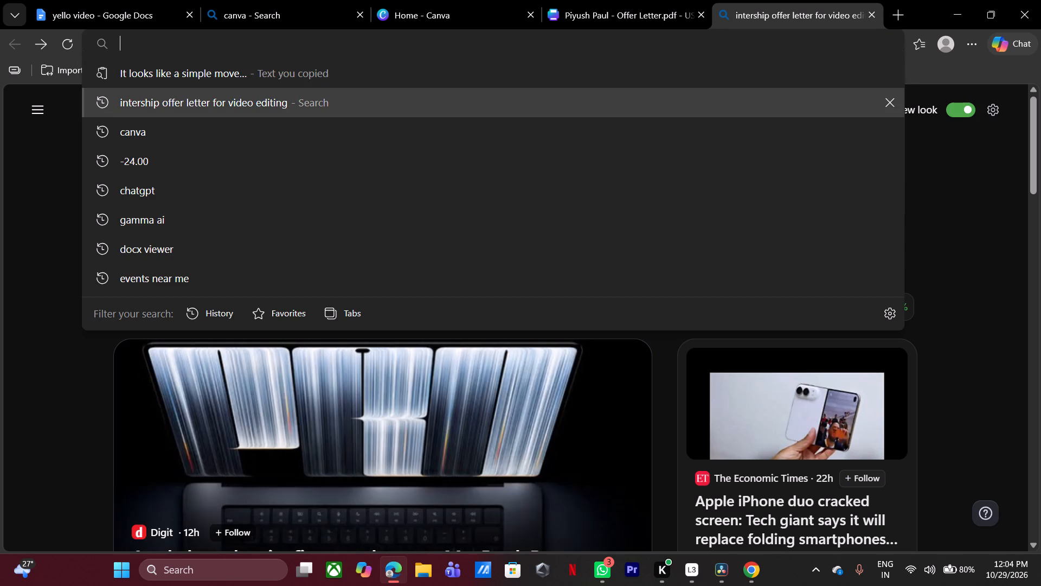
pyautogui.doubleClick(246, 101)
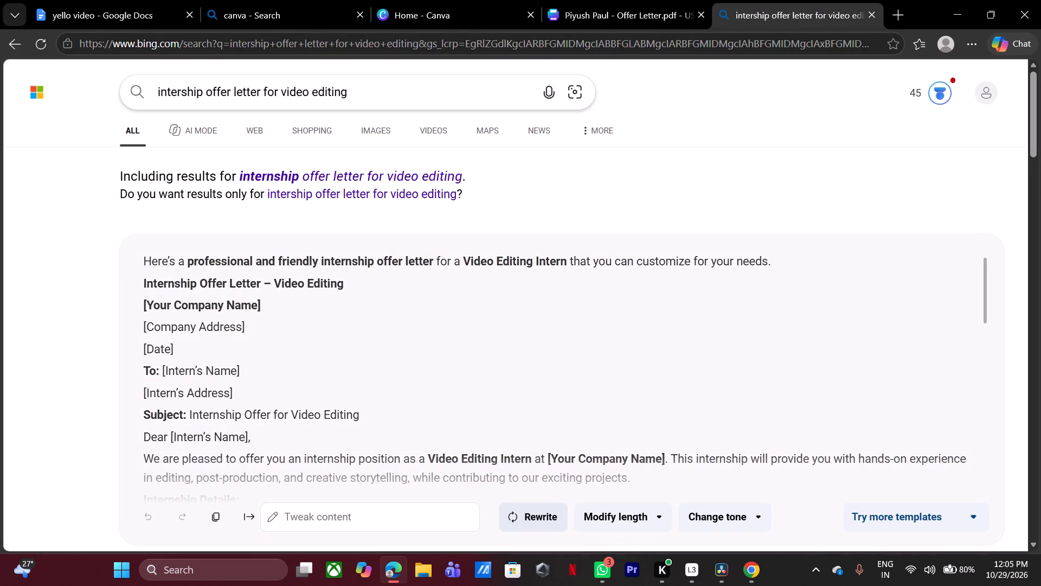
pyautogui.doubleClick(374, 126)
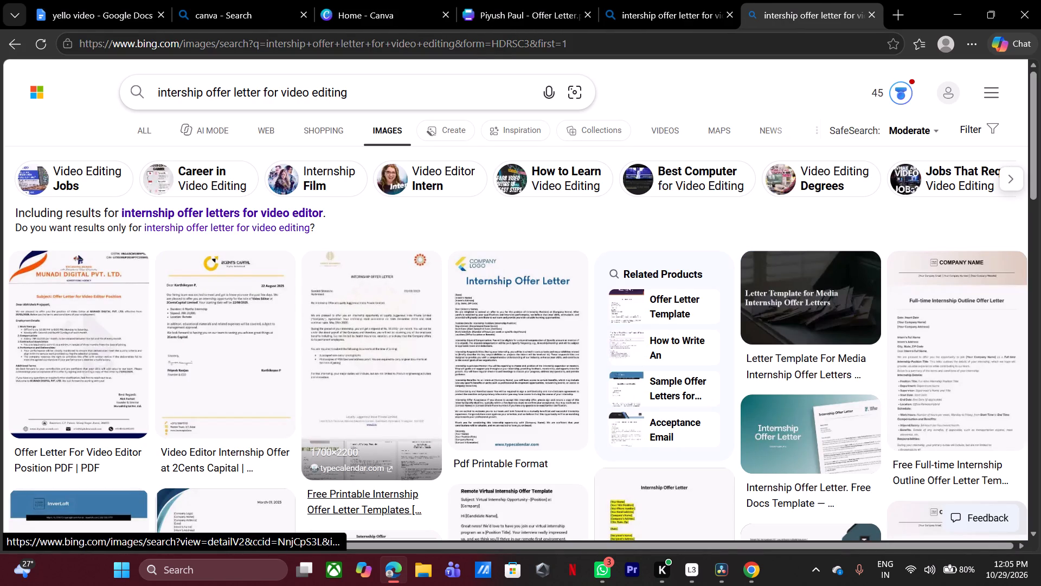
# Preview the 2Cents Capital video editor internship offer among the image results, and close the preview and the image results tab.
pyautogui.doubleClick(227, 342)
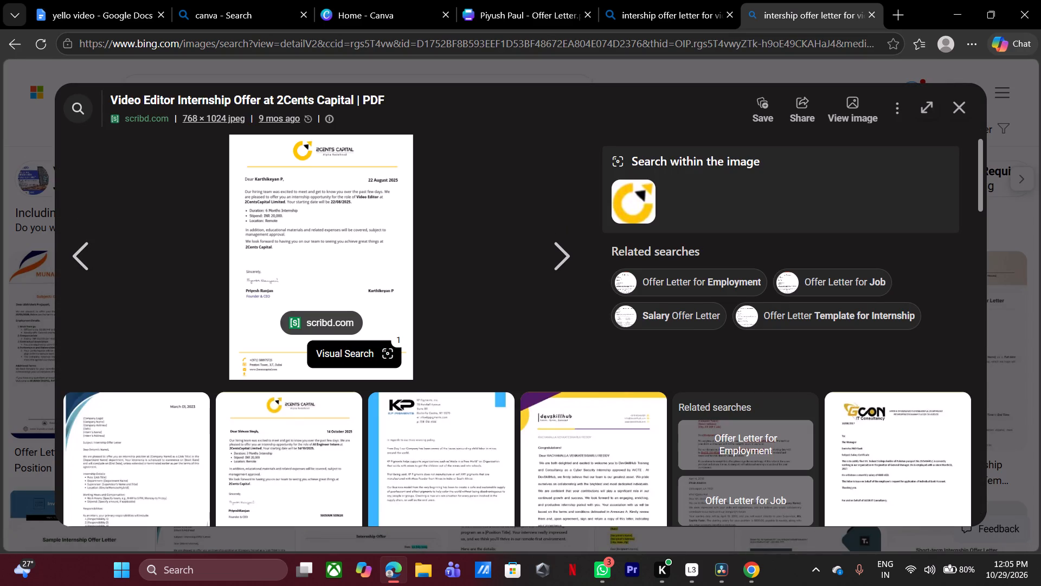
pyautogui.doubleClick(962, 109)
pyautogui.doubleClick(872, 17)
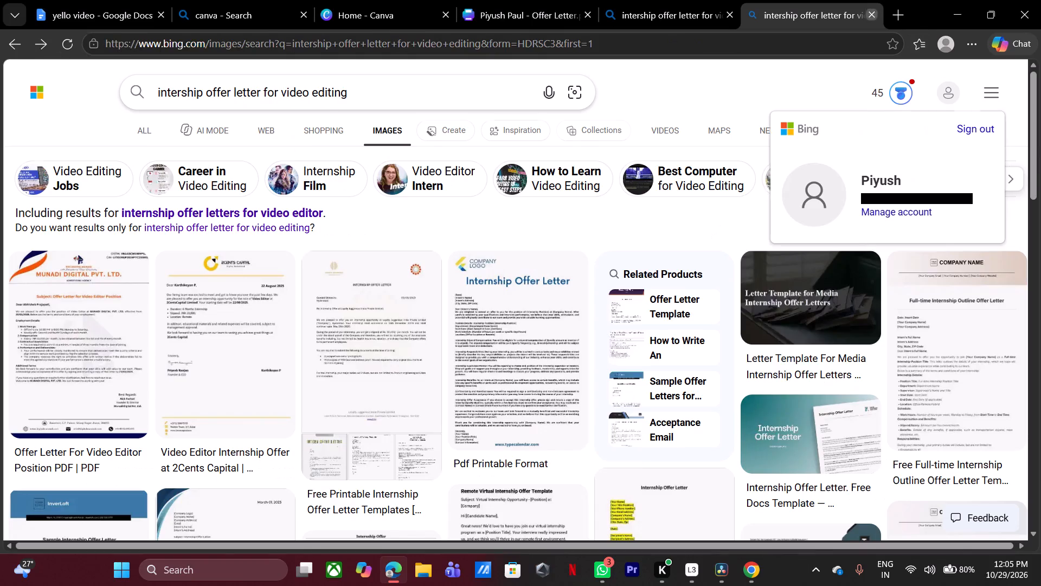
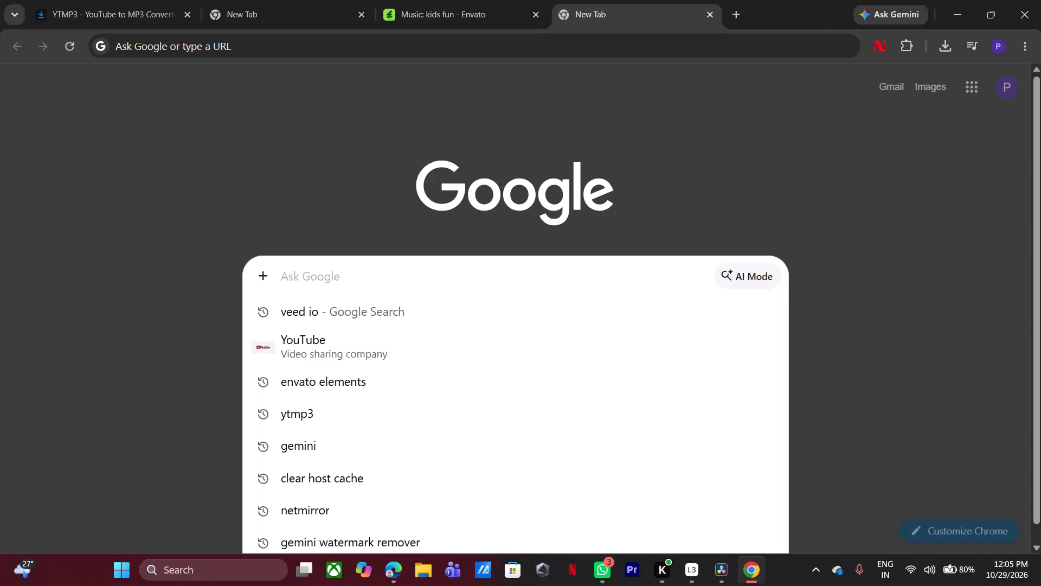
# Search the web for "intership offer letter for video editor" and open the image results.
pyautogui.write('intership offer letter for video')
pyautogui.press('space')
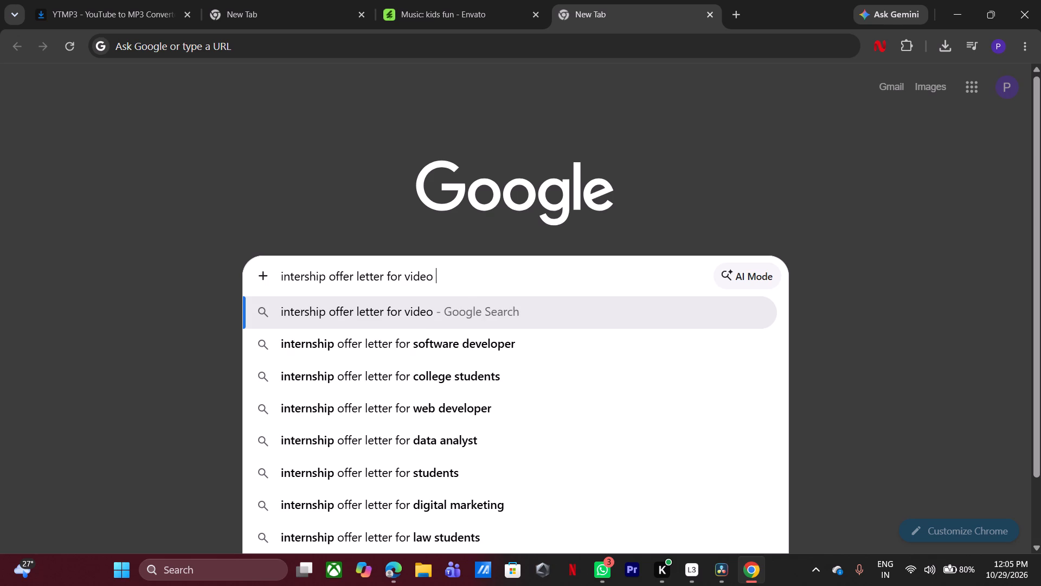
pyautogui.write('editor')
pyautogui.press('Return')
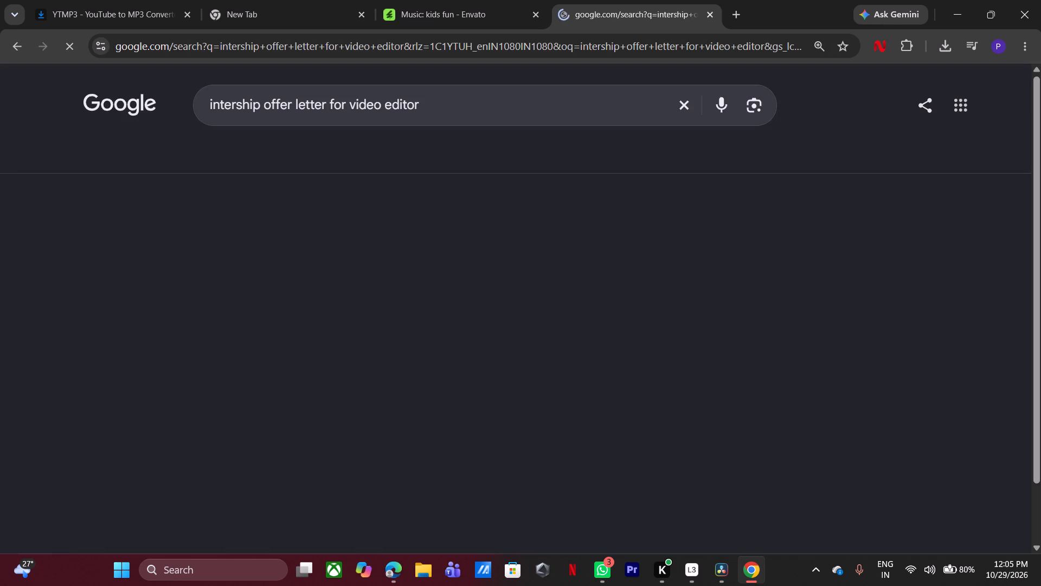
pyautogui.scroll(-1, 399, 302)
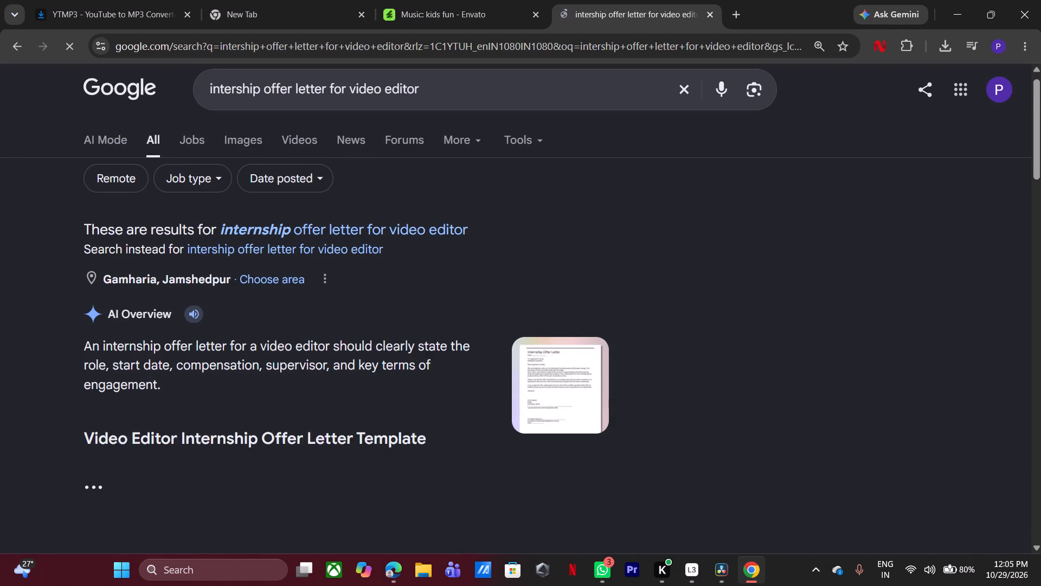
pyautogui.scroll(-1, 399, 302)
pyautogui.scroll(5, 322, 203)
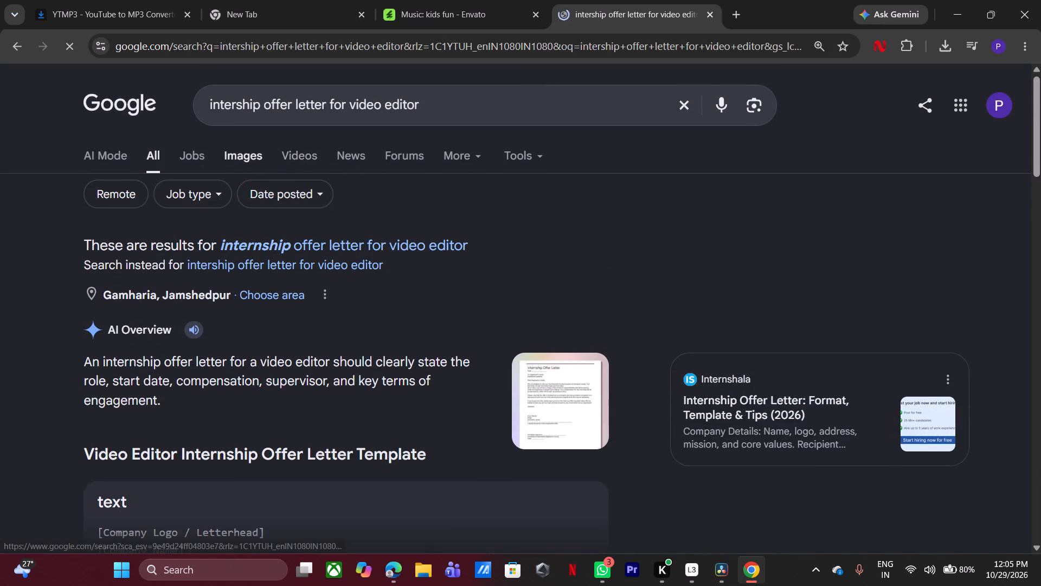
pyautogui.click(236, 149)
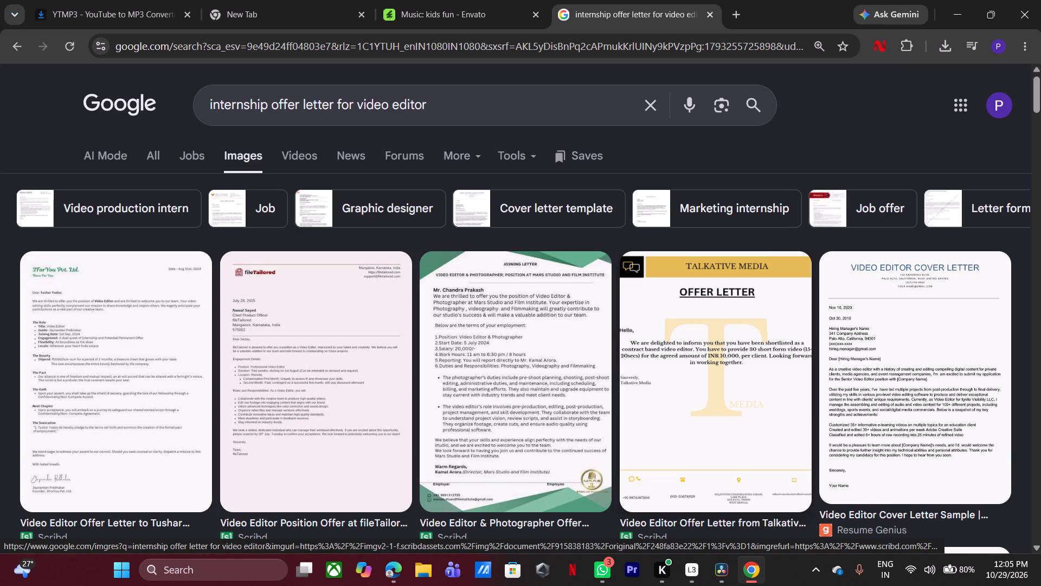
# Look through the image results for sample video editor internship offer letters usable as a layout and wording reference.
pyautogui.scroll(-3, 327, 390)
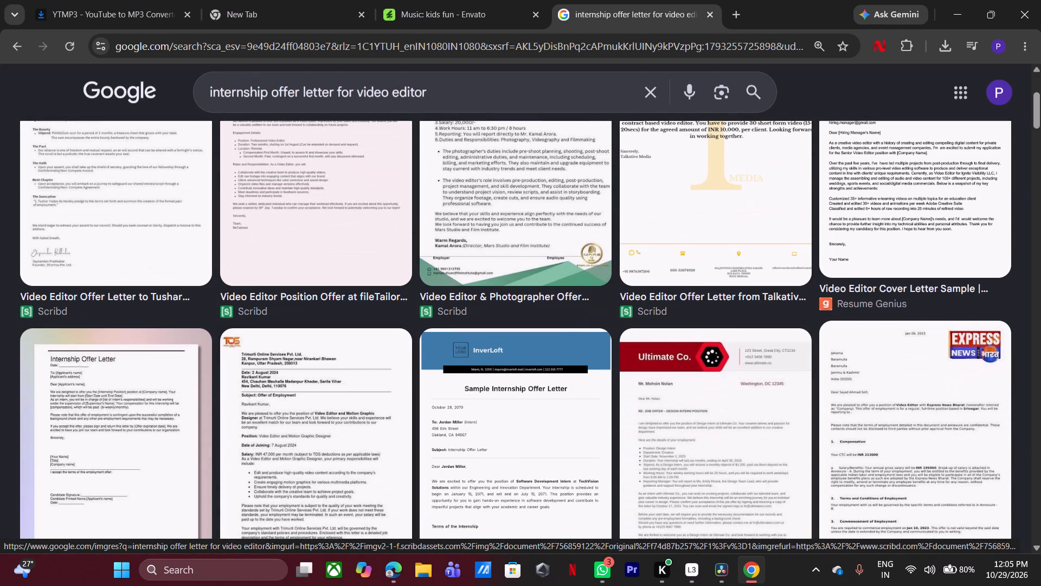
pyautogui.scroll(-1, 327, 390)
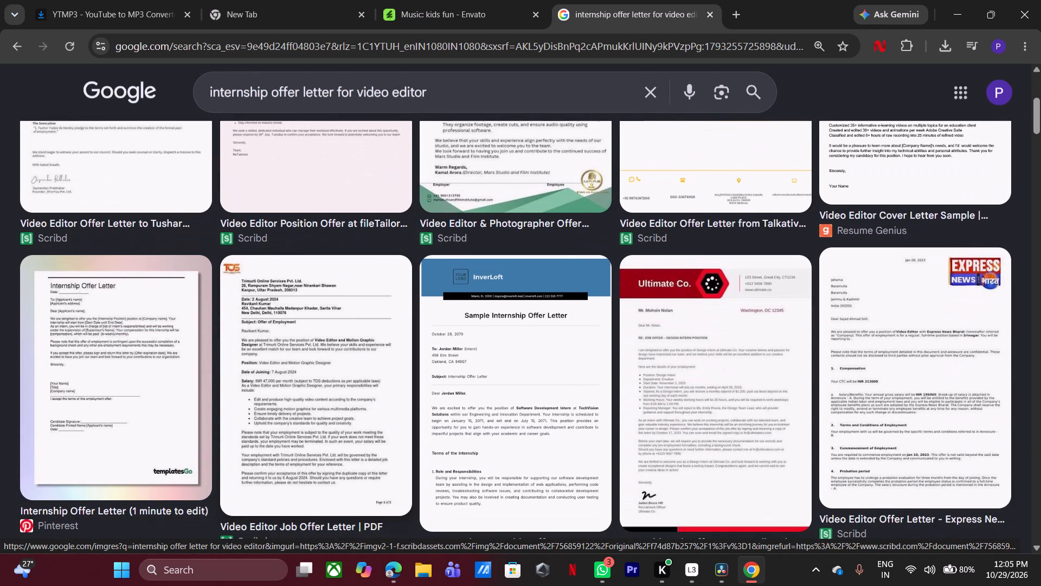
pyautogui.scroll(-4, 327, 390)
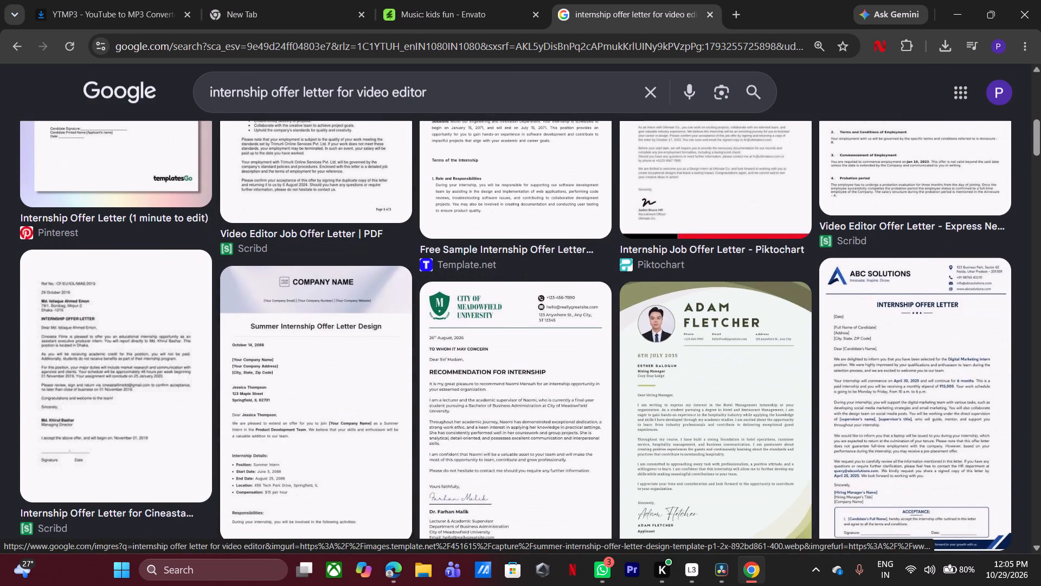
pyautogui.scroll(-5, 359, 396)
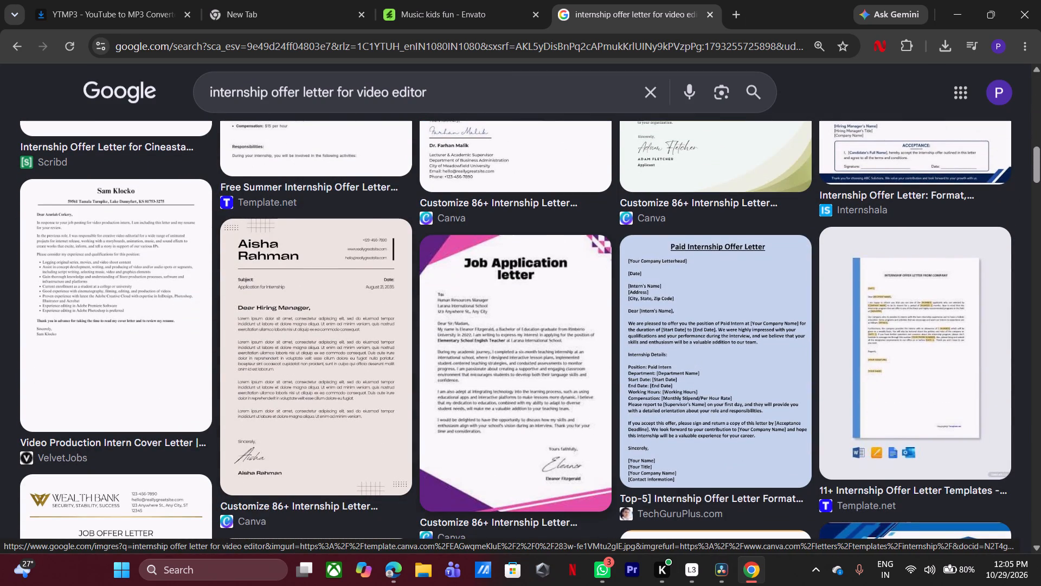
pyautogui.scroll(-3, 430, 386)
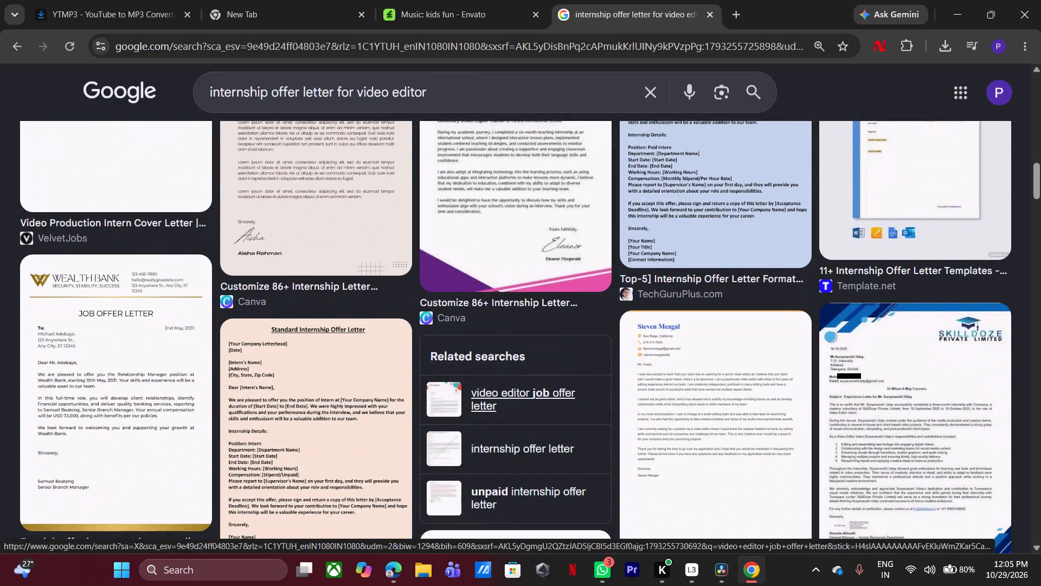
pyautogui.scroll(-5, 430, 380)
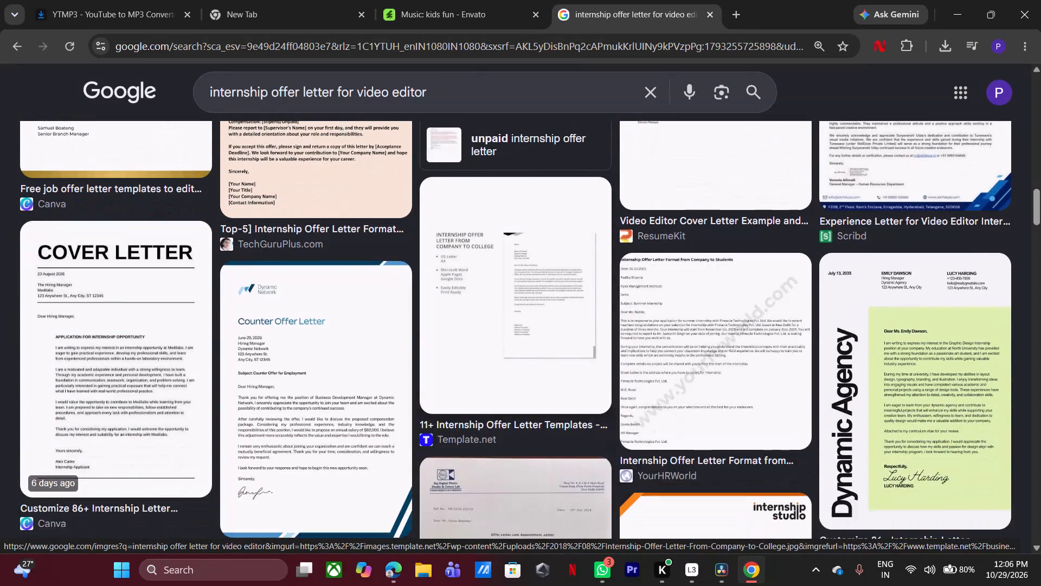
pyautogui.scroll(-3, 430, 380)
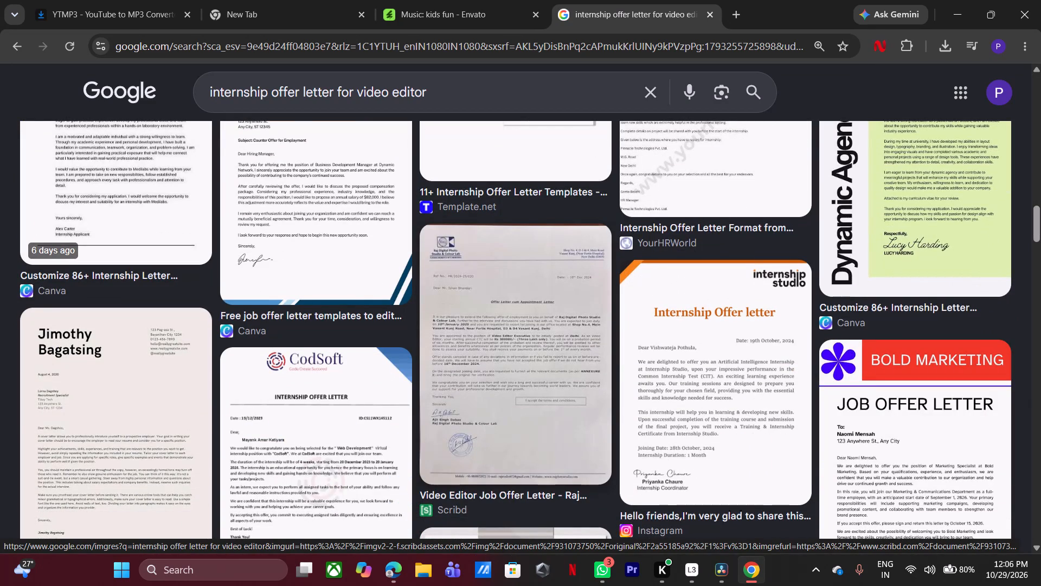
pyautogui.scroll(-1, 480, 380)
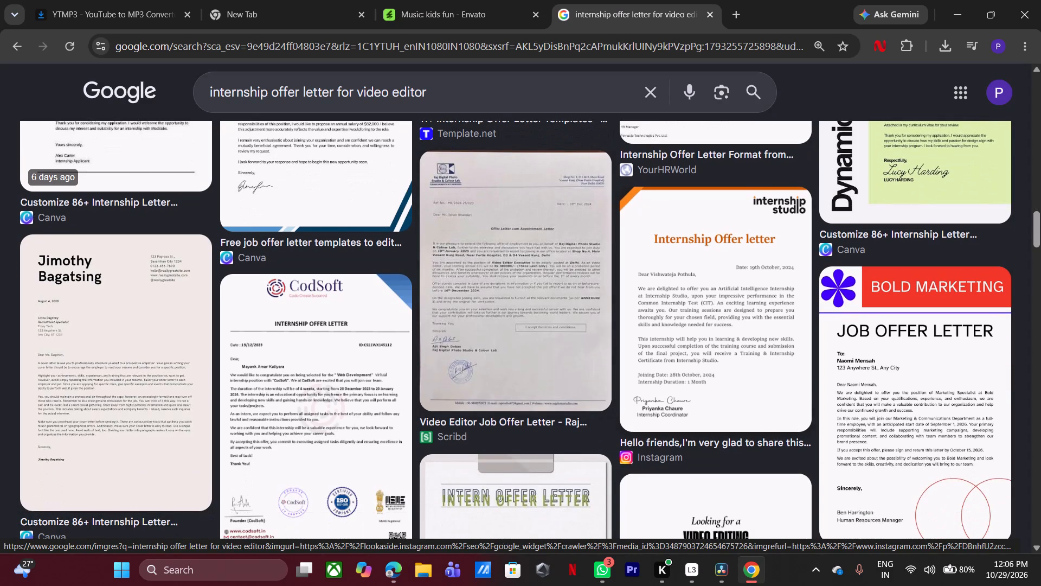
pyautogui.scroll(-2, 800, 352)
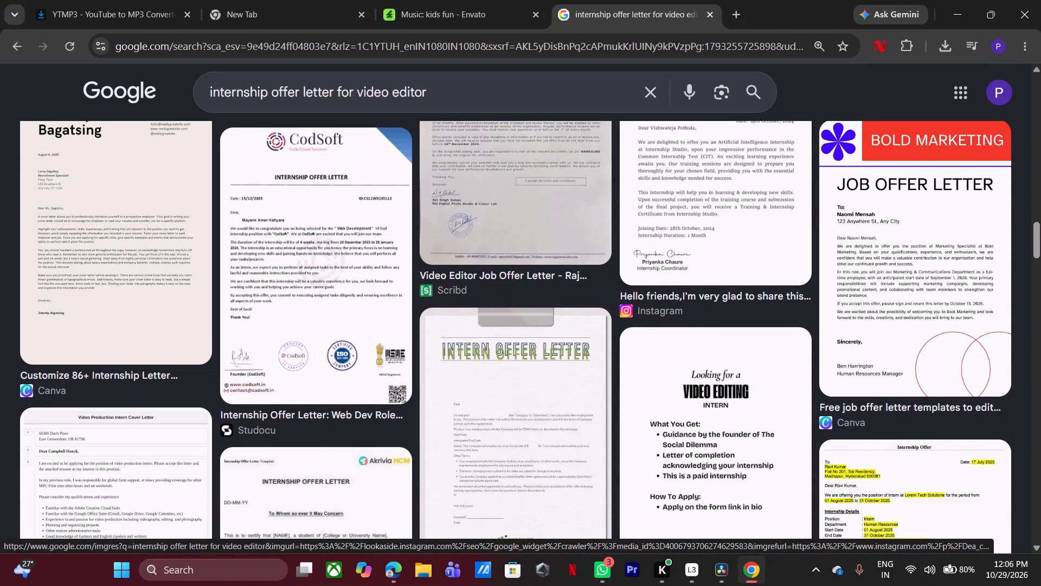
pyautogui.scroll(-2, 800, 351)
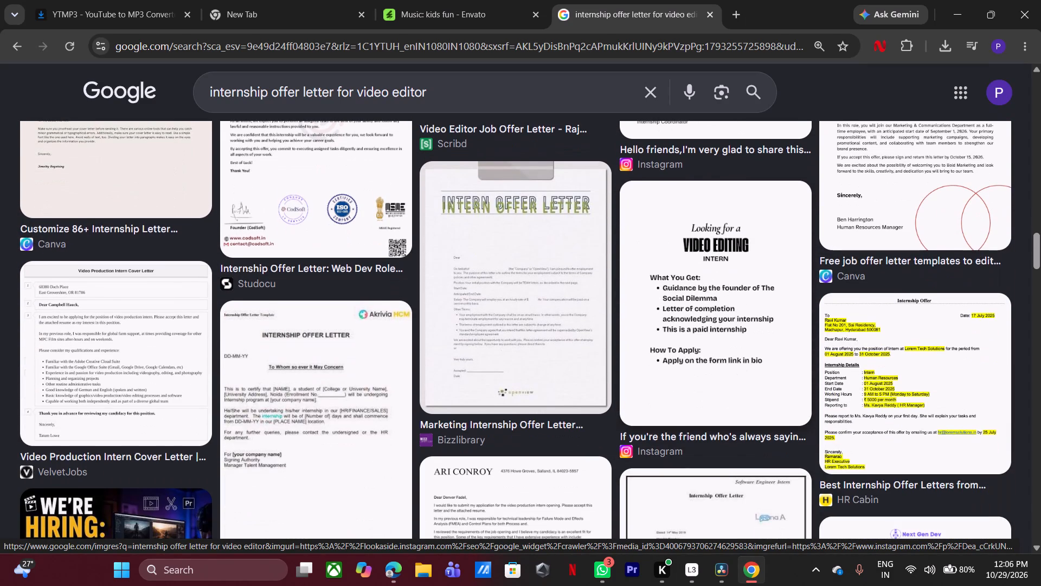
pyautogui.scroll(3, 225, 347)
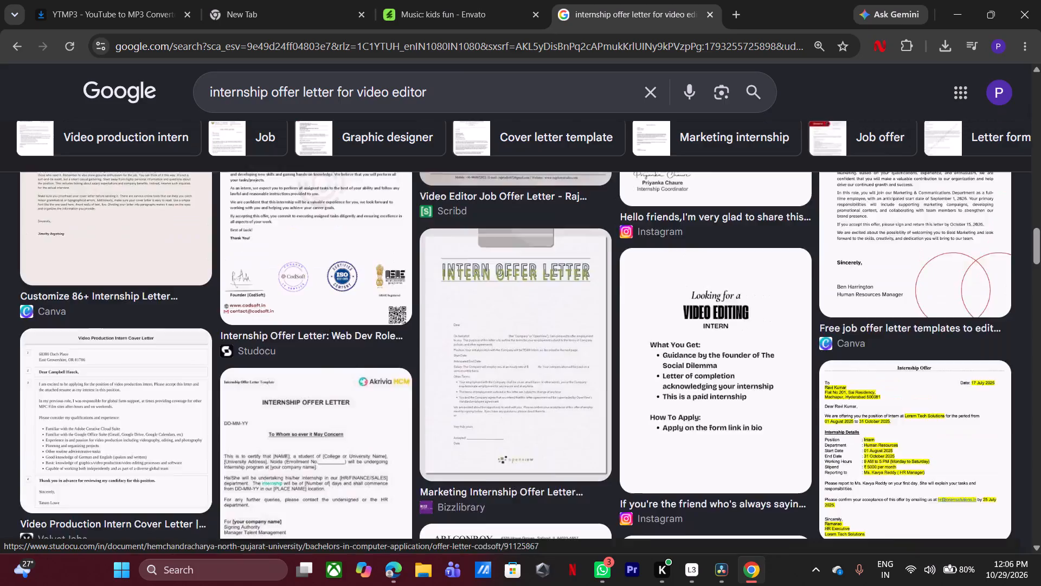
pyautogui.scroll(3, 225, 347)
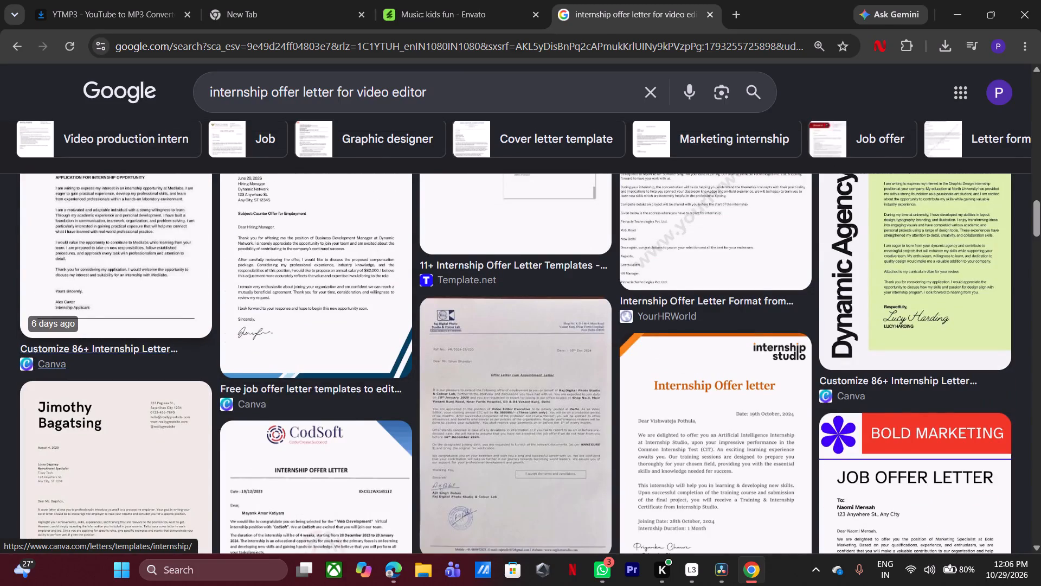
pyautogui.scroll(7, 111, 364)
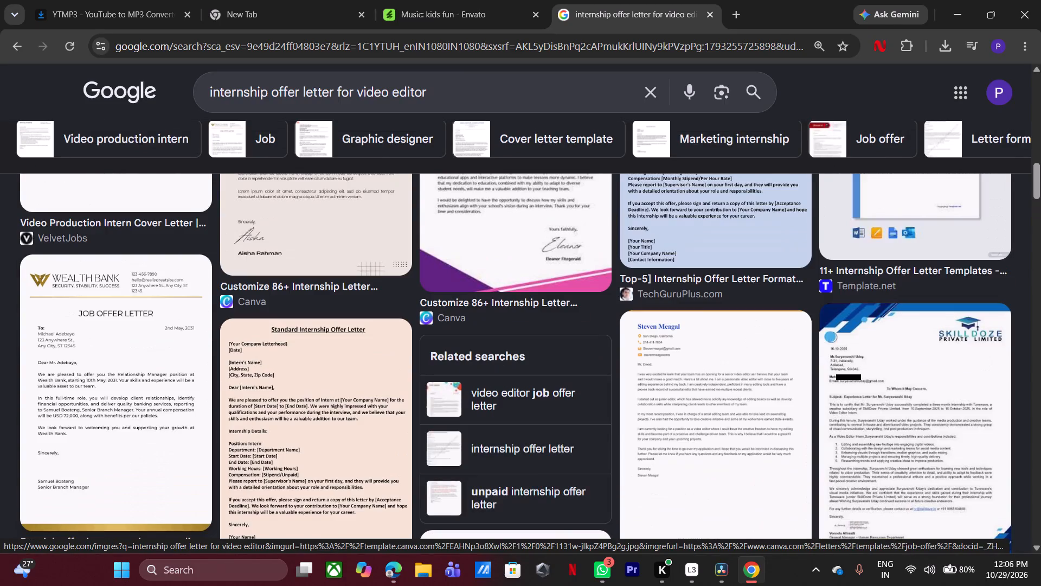
pyautogui.scroll(7, 116, 361)
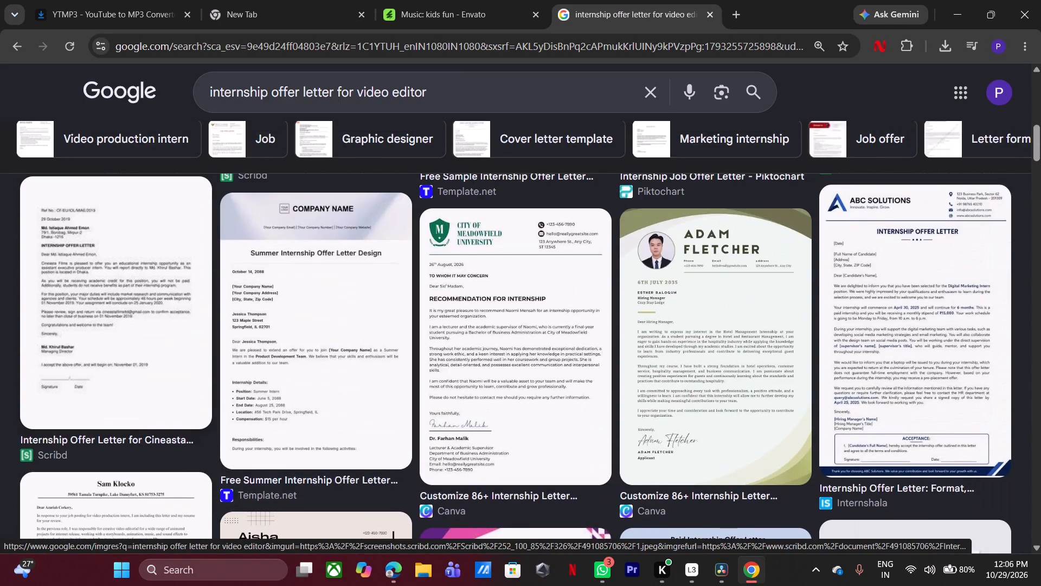
pyautogui.scroll(4, 280, 351)
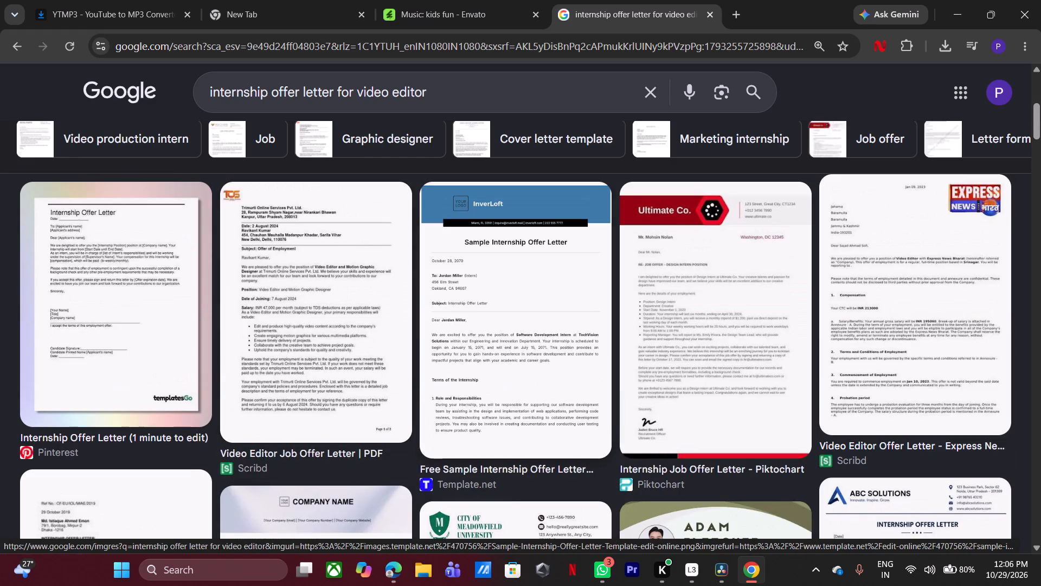
pyautogui.scroll(4, 207, 364)
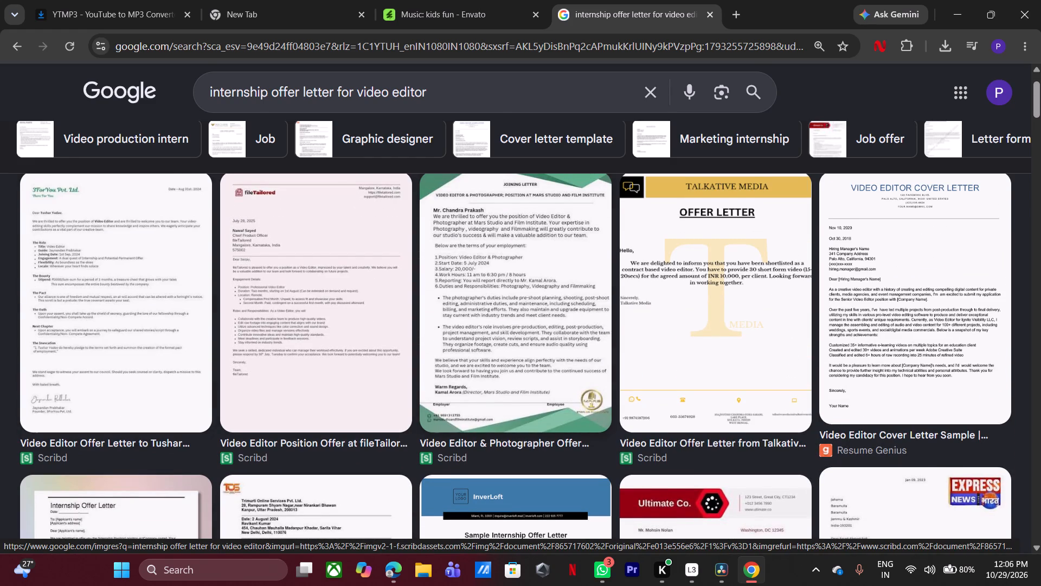
pyautogui.scroll(2, 600, 334)
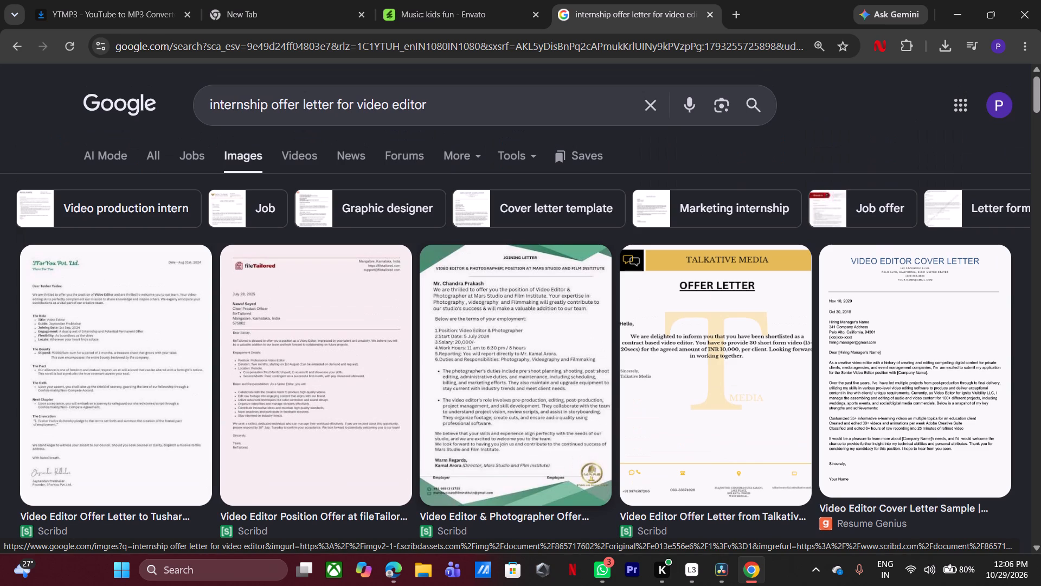
pyautogui.scroll(-1, 600, 334)
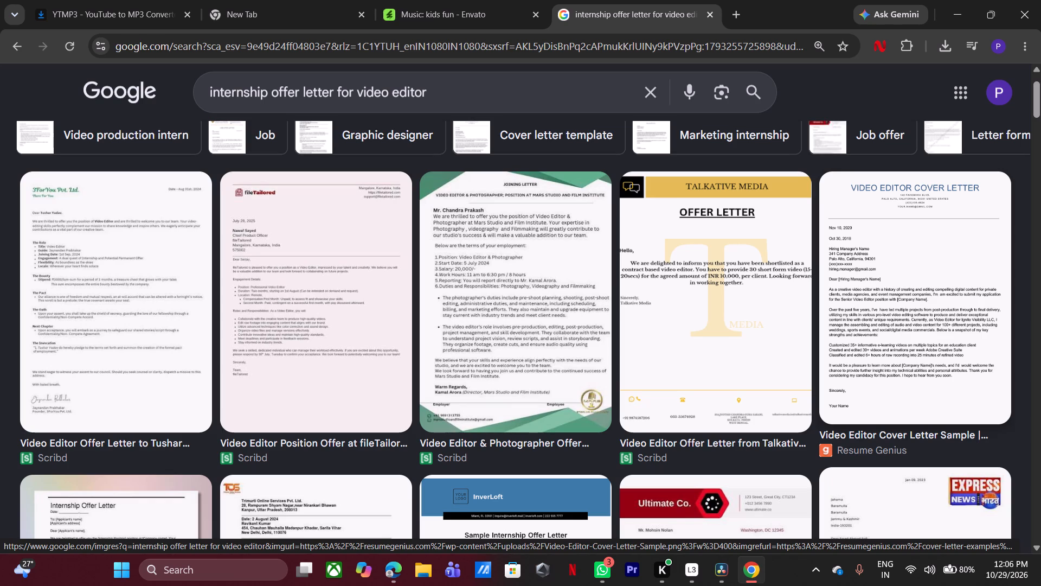
pyautogui.scroll(6, 863, 329)
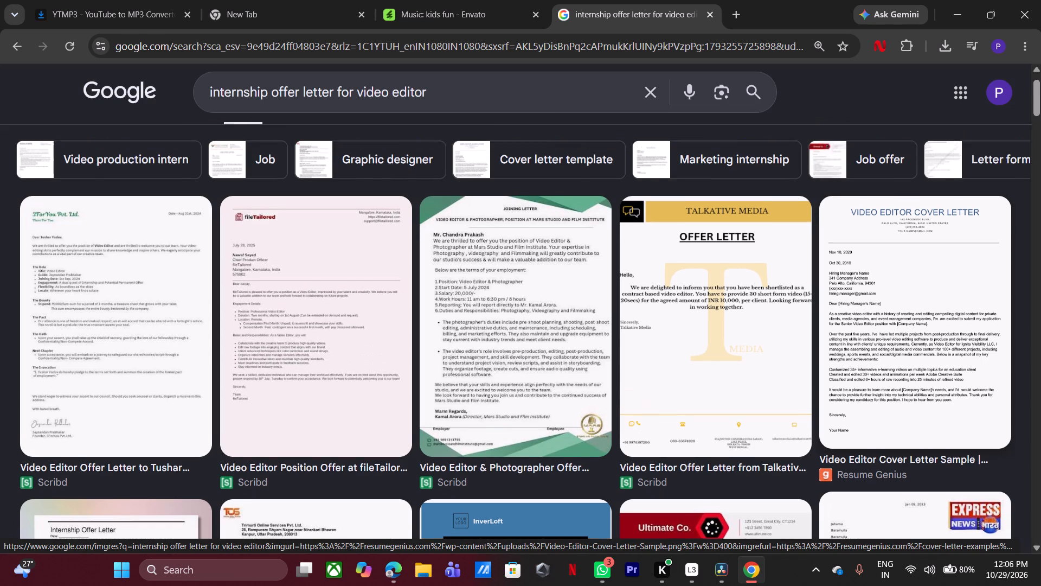
# Refine the image search to "internship offer letter for video editor wfh".
pyautogui.click(450, 107)
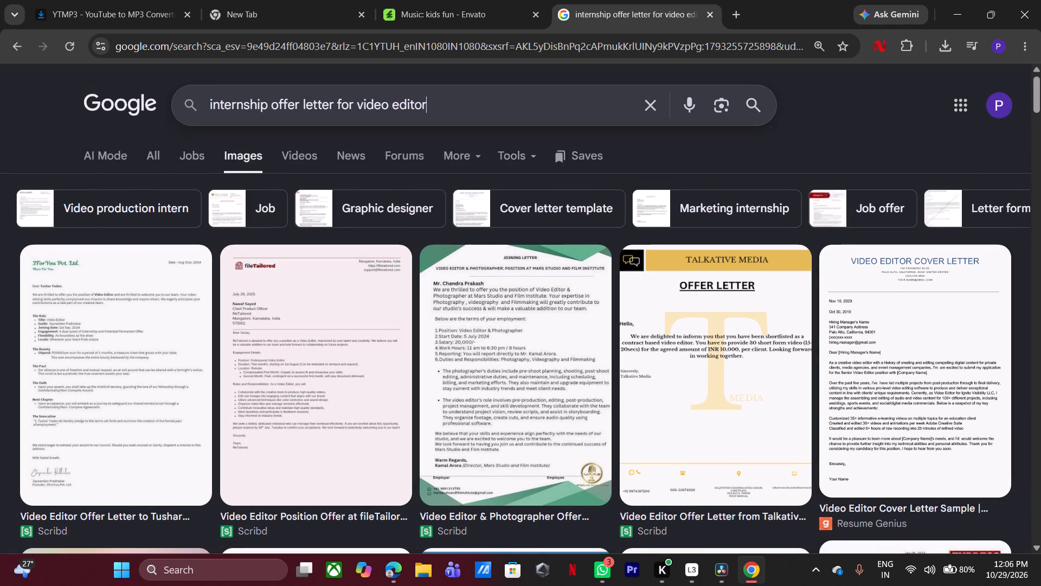
pyautogui.press('space')
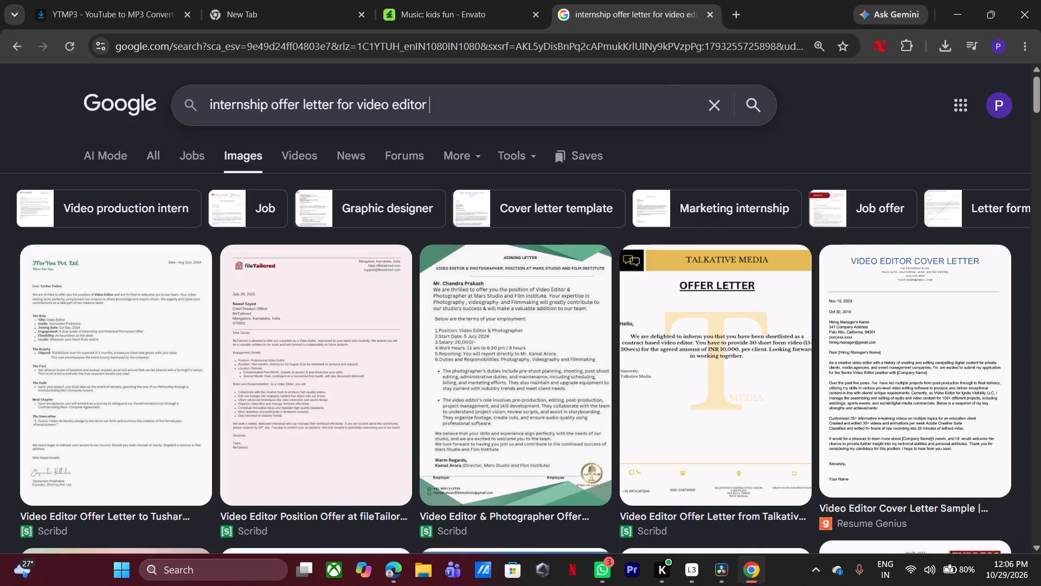
pyautogui.press('w')
pyautogui.press('f')
pyautogui.press('h')
pyautogui.press('Return')
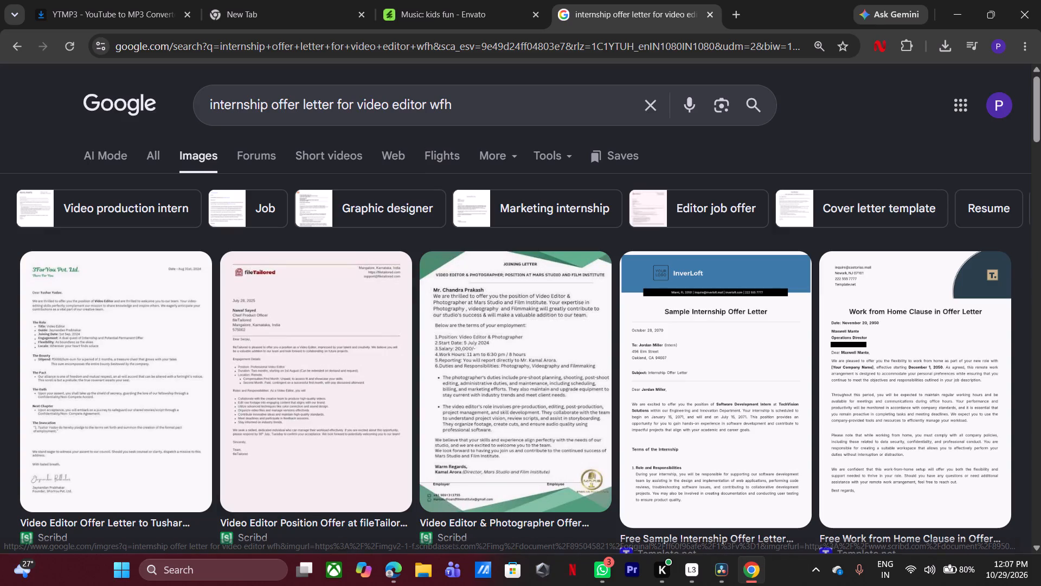
# Examine the image results for work-from-home video editor internship offer letters, looking for a usable layout and wording reference.
pyautogui.scroll(-2, 573, 346)
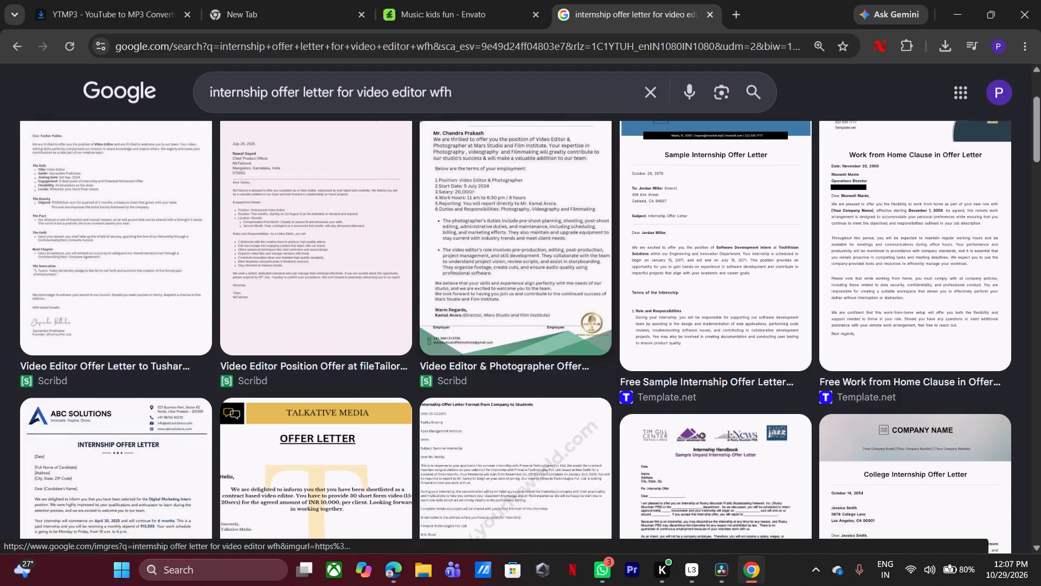
pyautogui.scroll(-1, 600, 341)
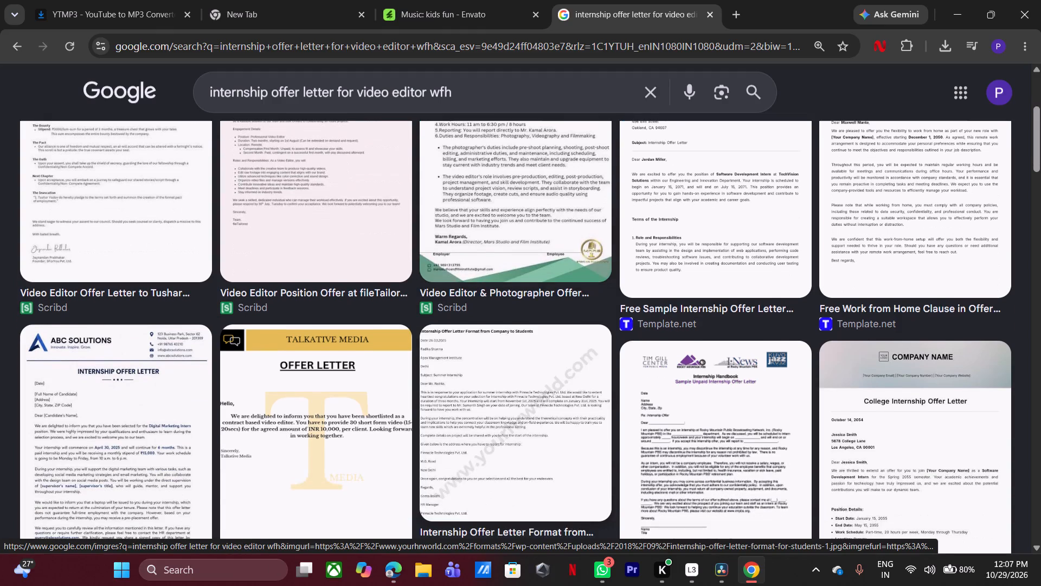
pyautogui.scroll(-2, 600, 341)
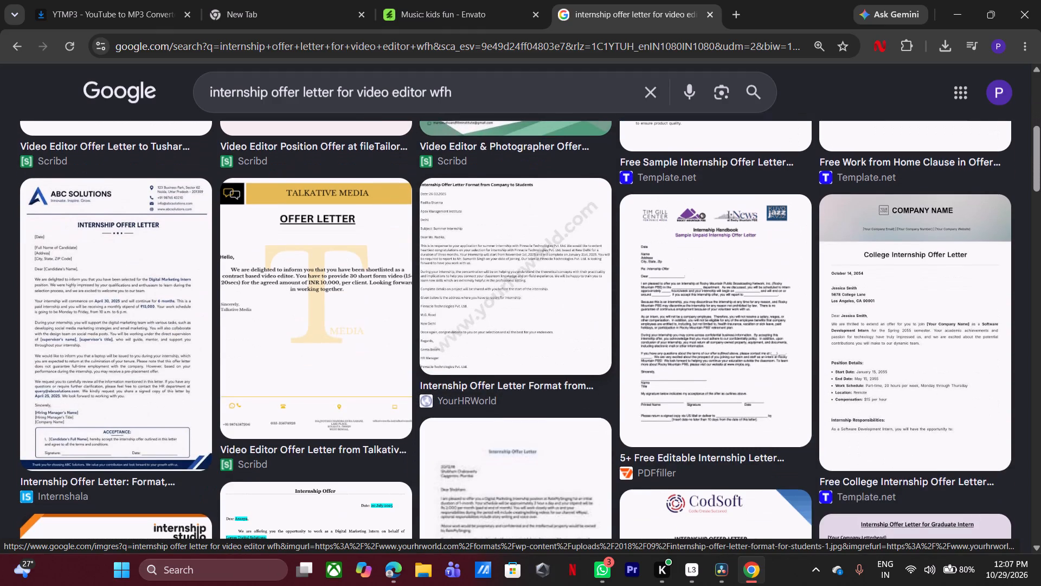
pyautogui.scroll(-1, 600, 341)
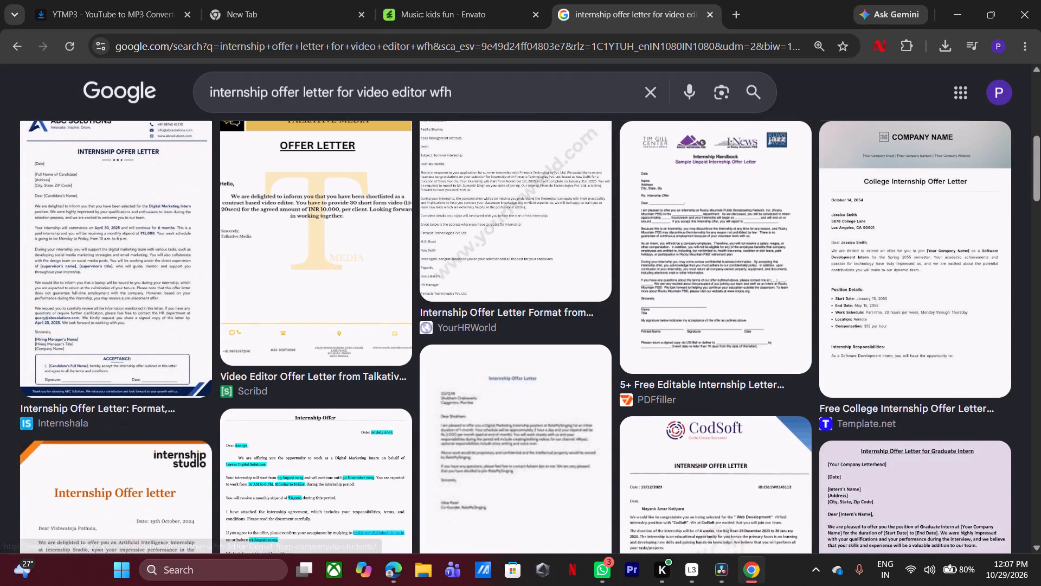
pyautogui.scroll(-2, 600, 341)
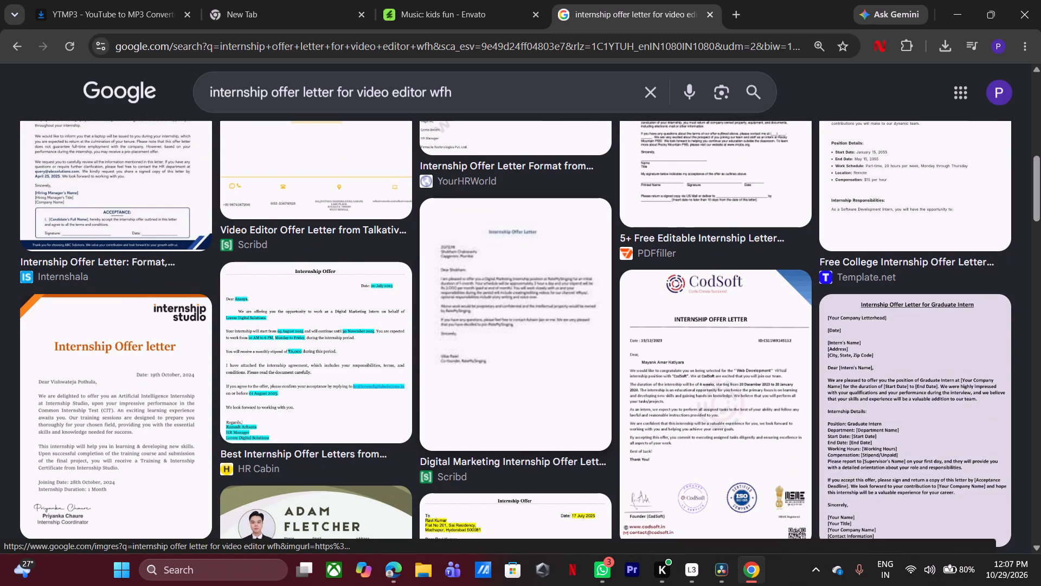
pyautogui.scroll(-2, 596, 340)
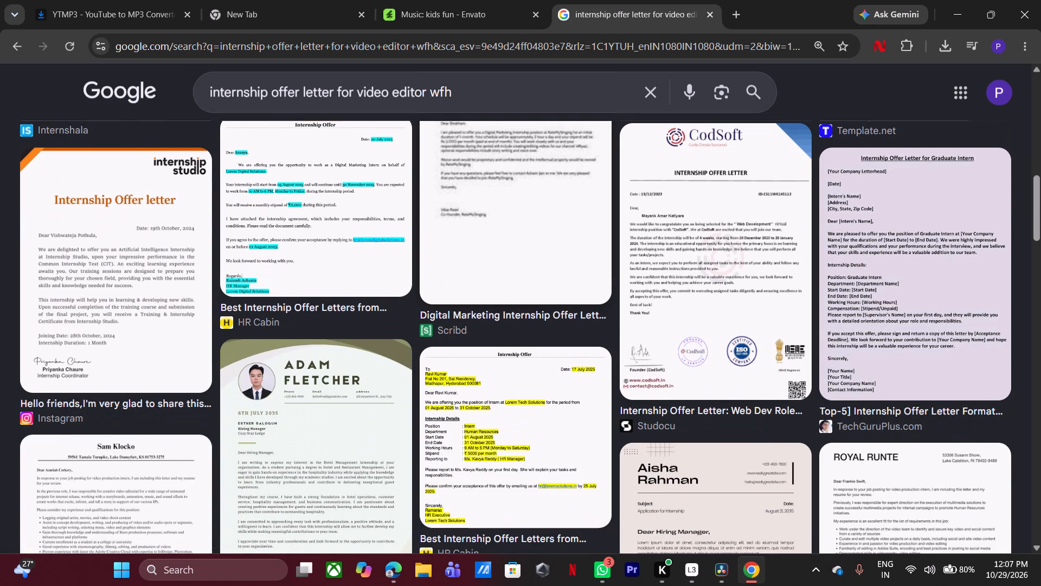
pyautogui.scroll(-2, 589, 339)
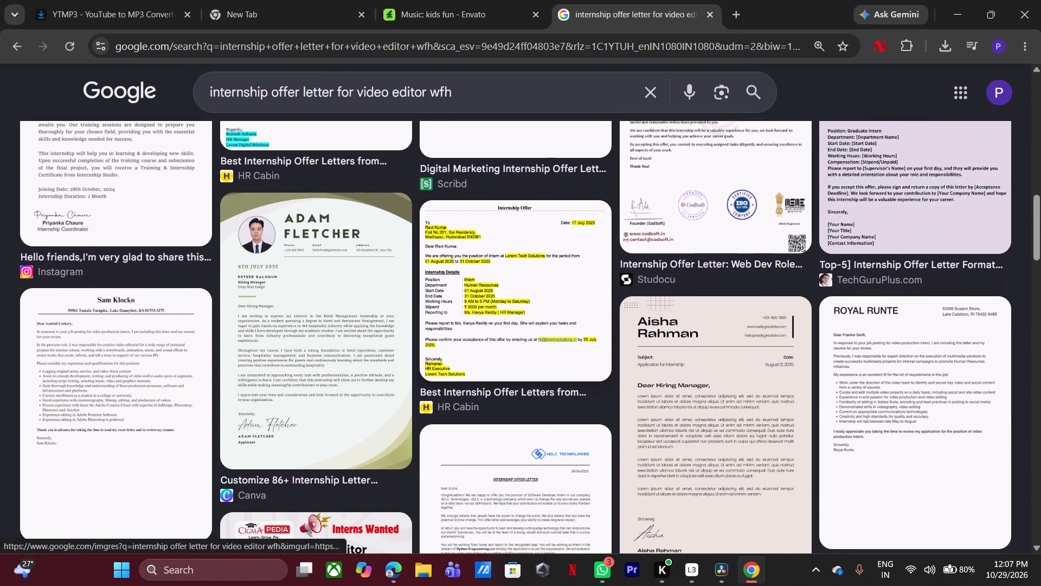
pyautogui.scroll(-2, 634, 320)
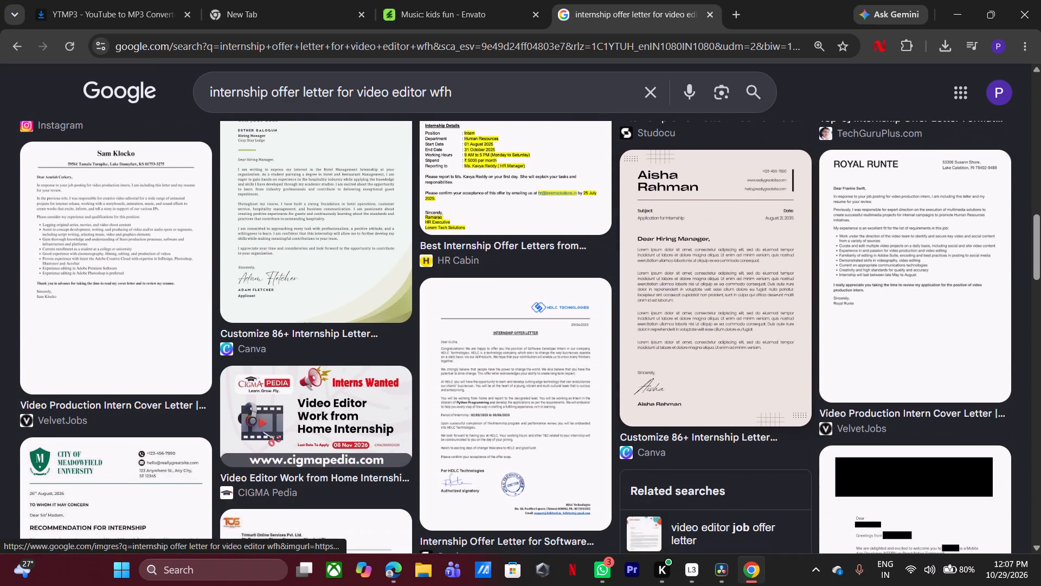
pyautogui.scroll(-1, 619, 282)
pyautogui.scroll(-2, 781, 257)
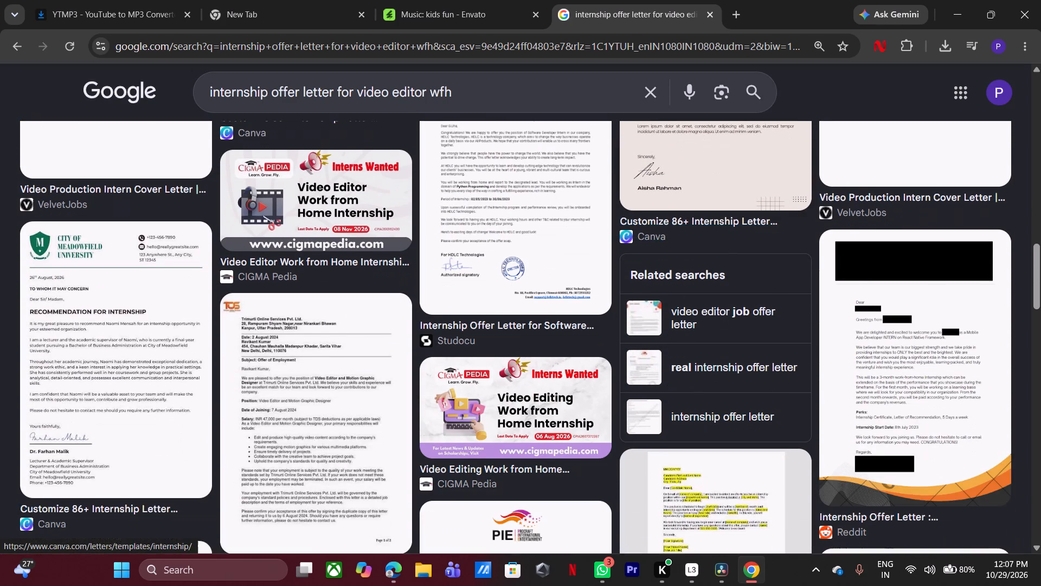
pyautogui.scroll(-3, 781, 257)
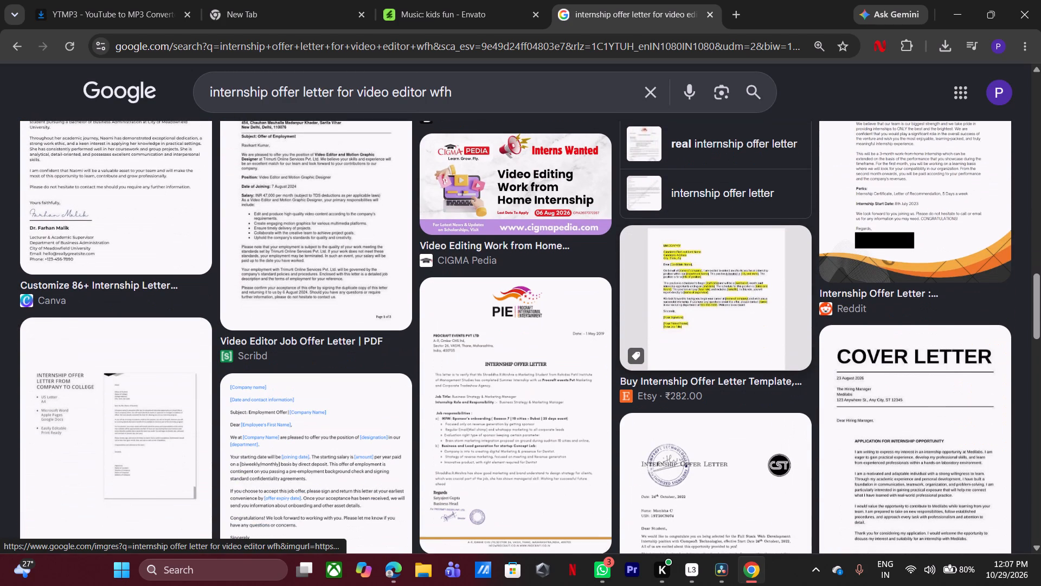
pyautogui.scroll(-1, 780, 257)
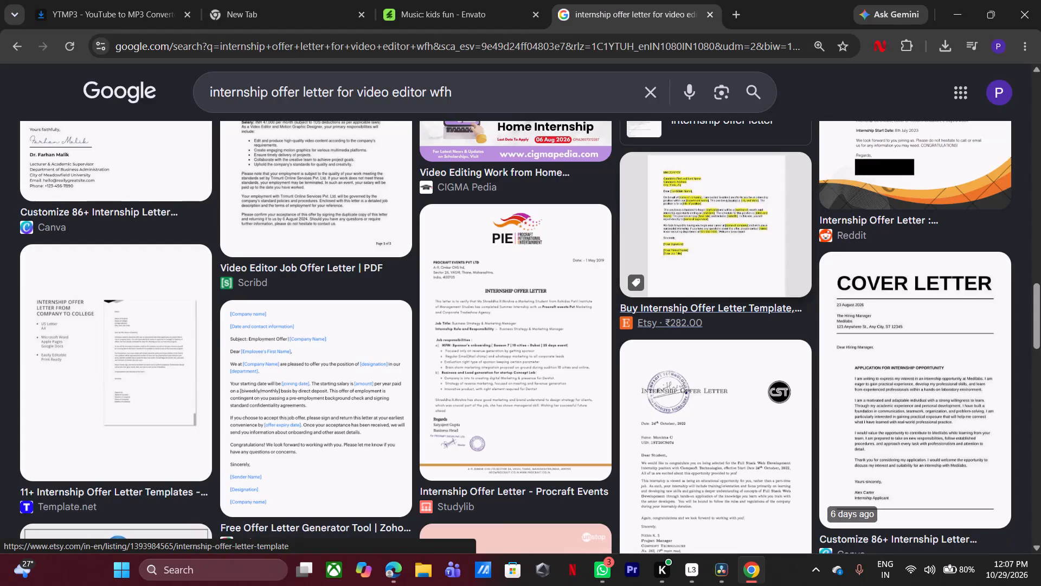
pyautogui.scroll(-1, 806, 310)
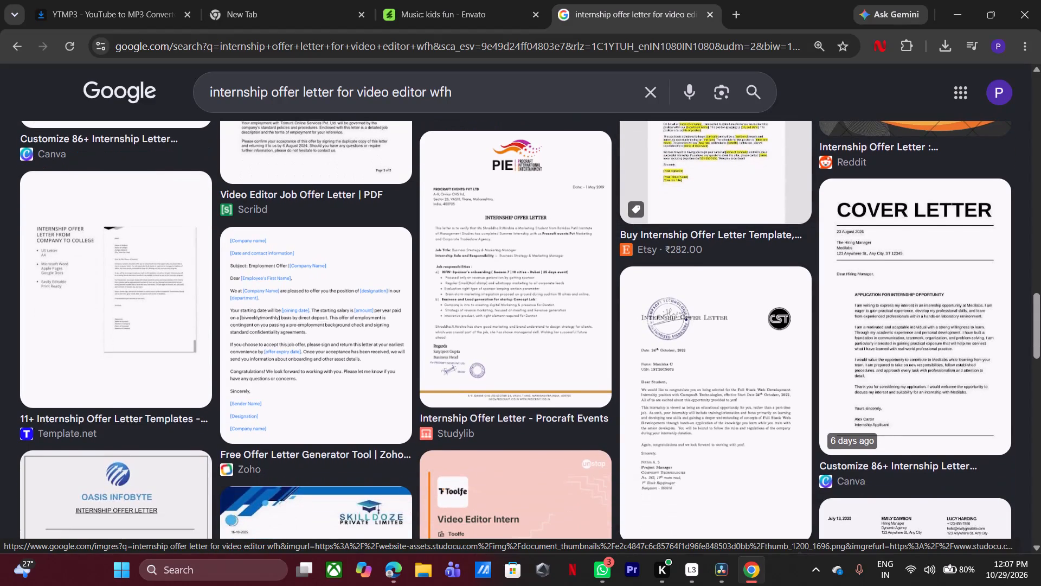
pyautogui.scroll(-3, 311, 319)
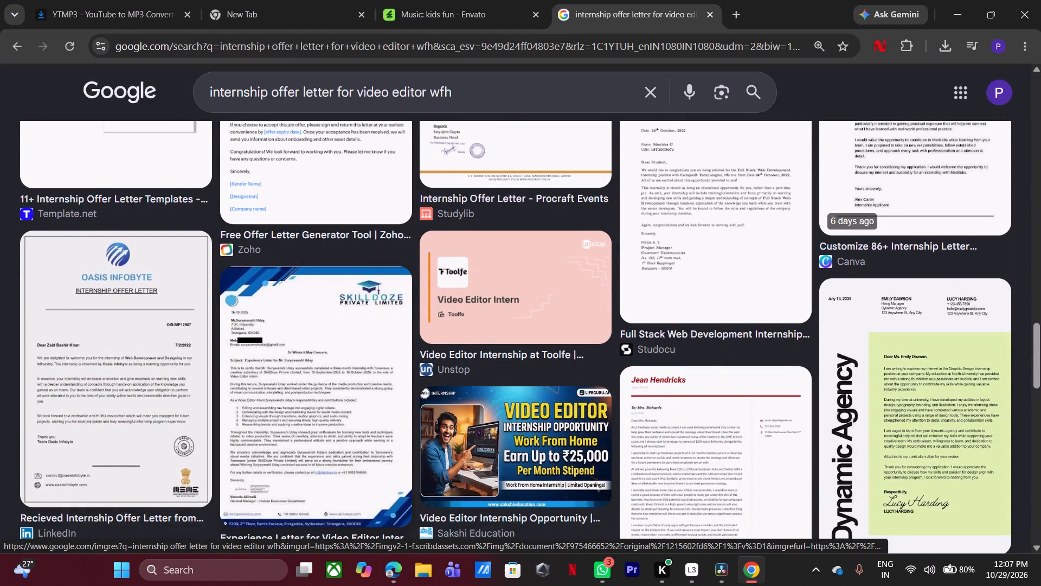
pyautogui.scroll(-3, 311, 319)
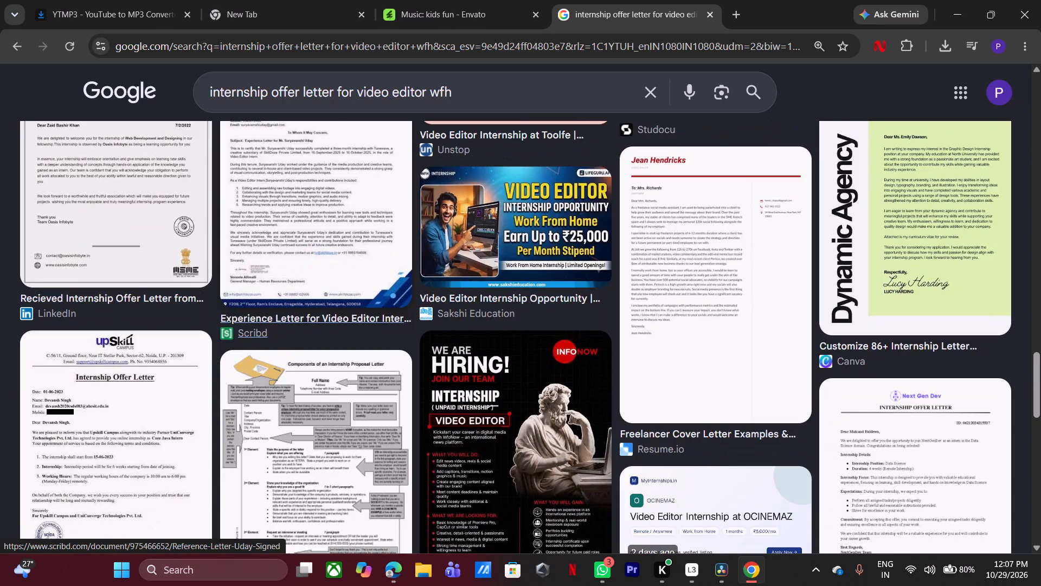
pyautogui.scroll(-4, 311, 319)
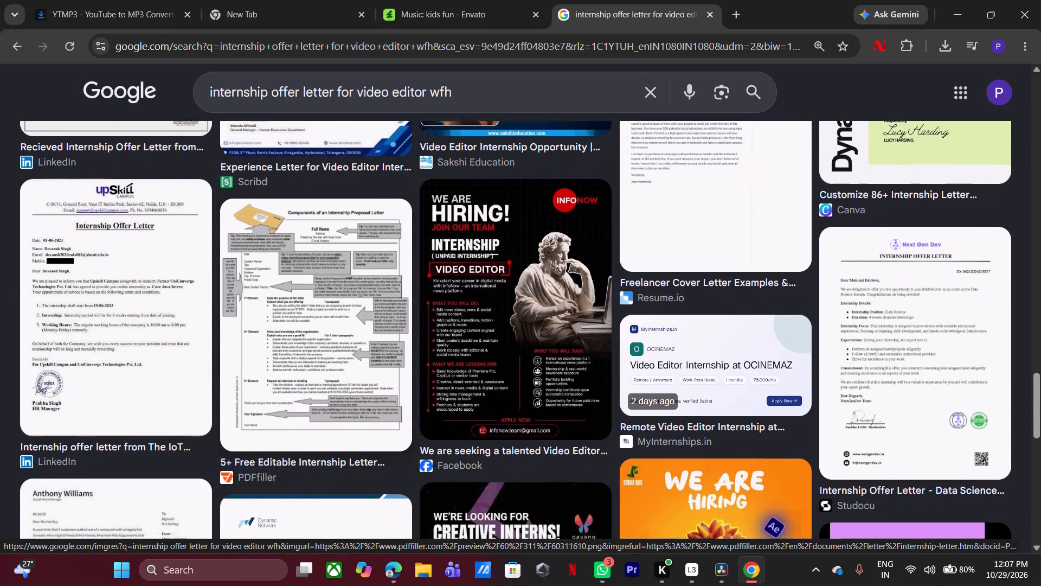
pyautogui.scroll(-1, 309, 320)
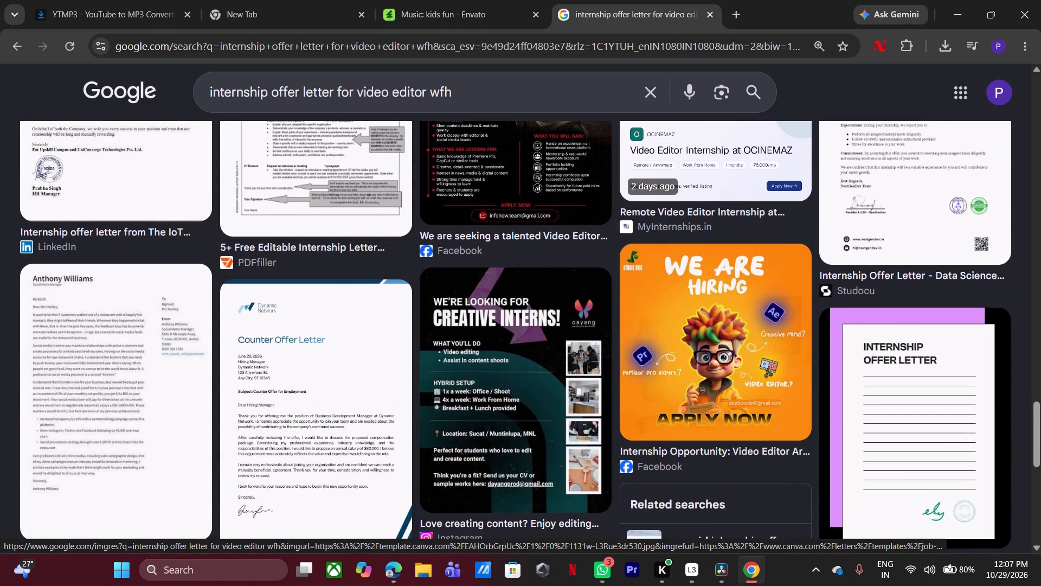
pyautogui.scroll(-6, 309, 320)
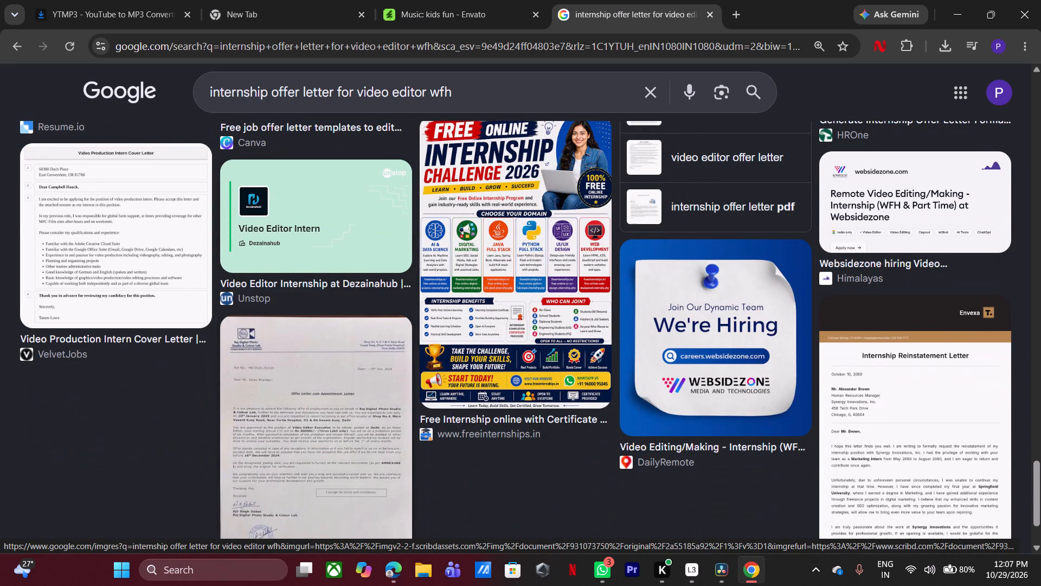
pyautogui.scroll(-1, 307, 324)
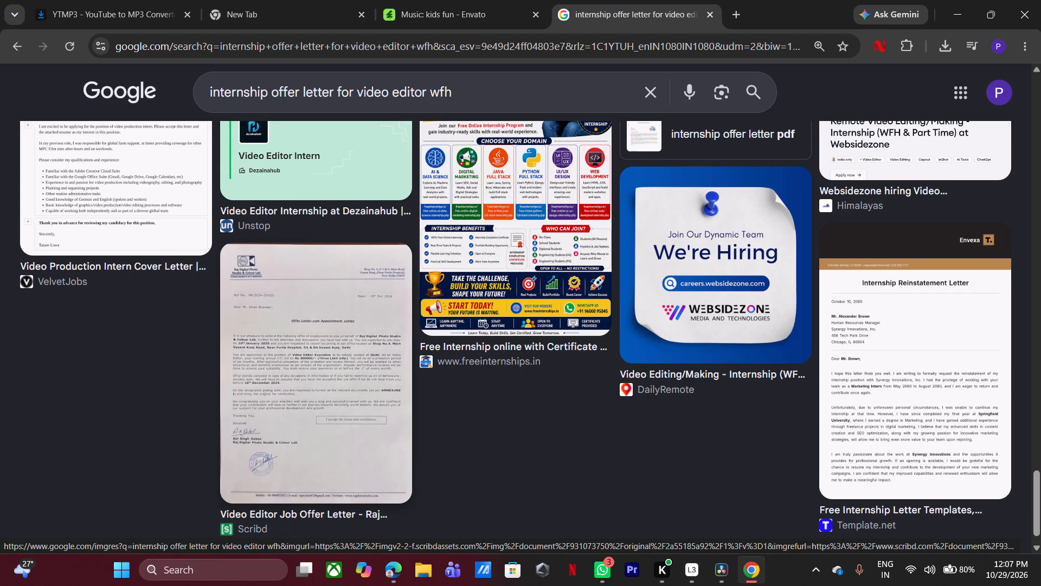
pyautogui.scroll(-1, 291, 269)
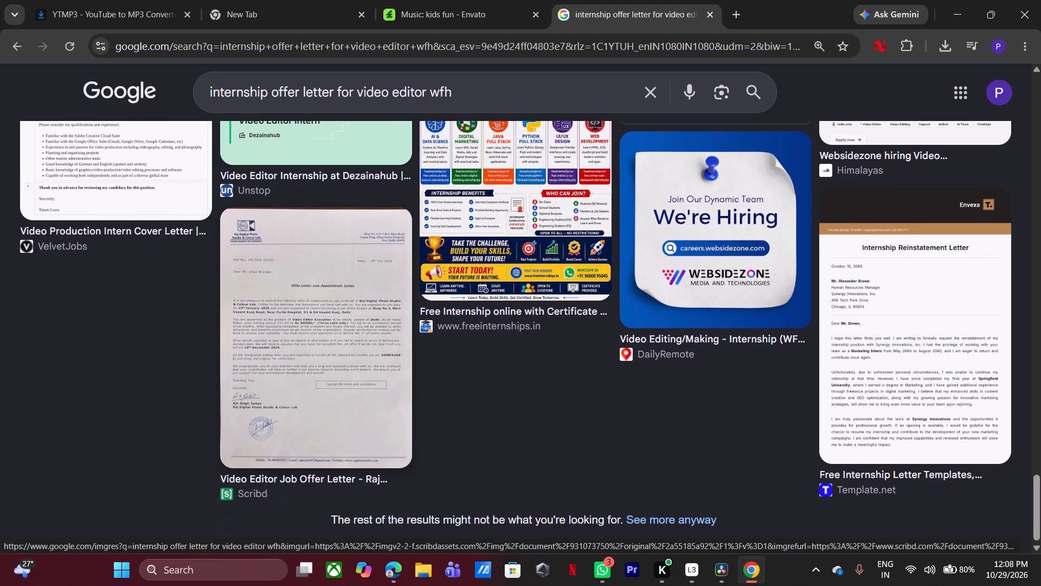
# Go back over the image results and run the related search "real internship offer letter".
pyautogui.scroll(2, 358, 278)
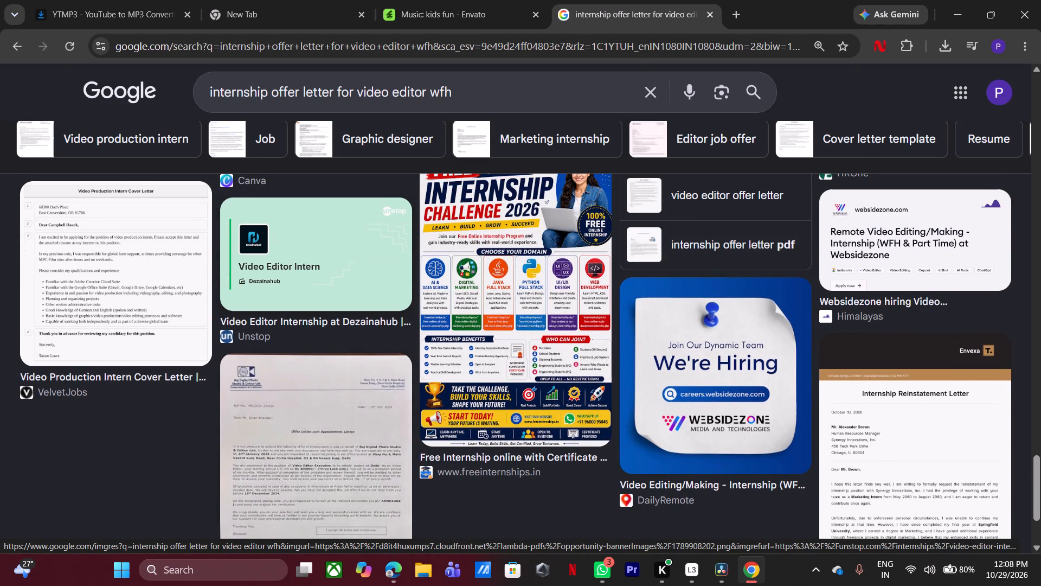
pyautogui.scroll(2, 288, 310)
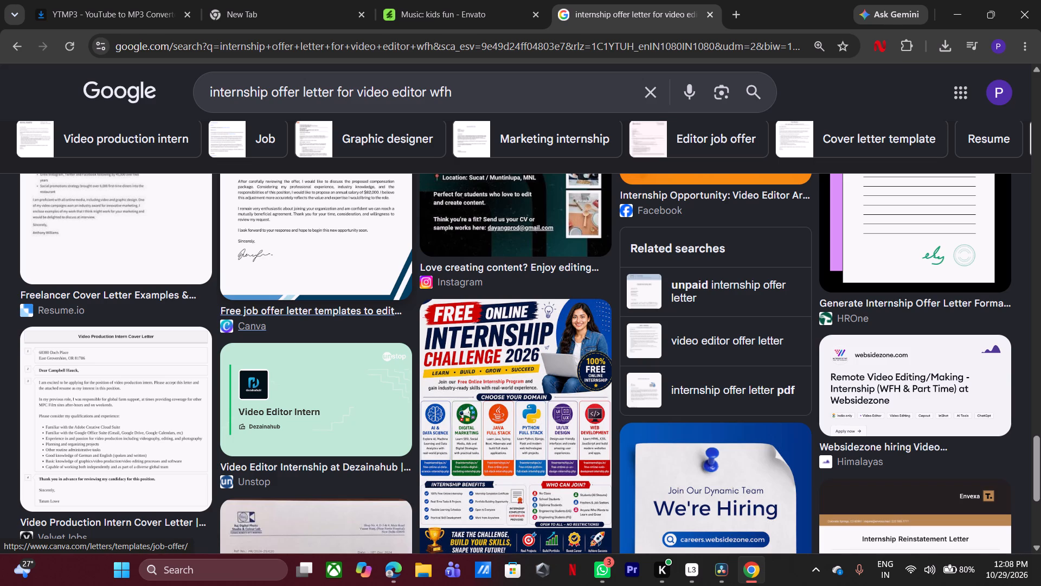
pyautogui.scroll(3, 279, 310)
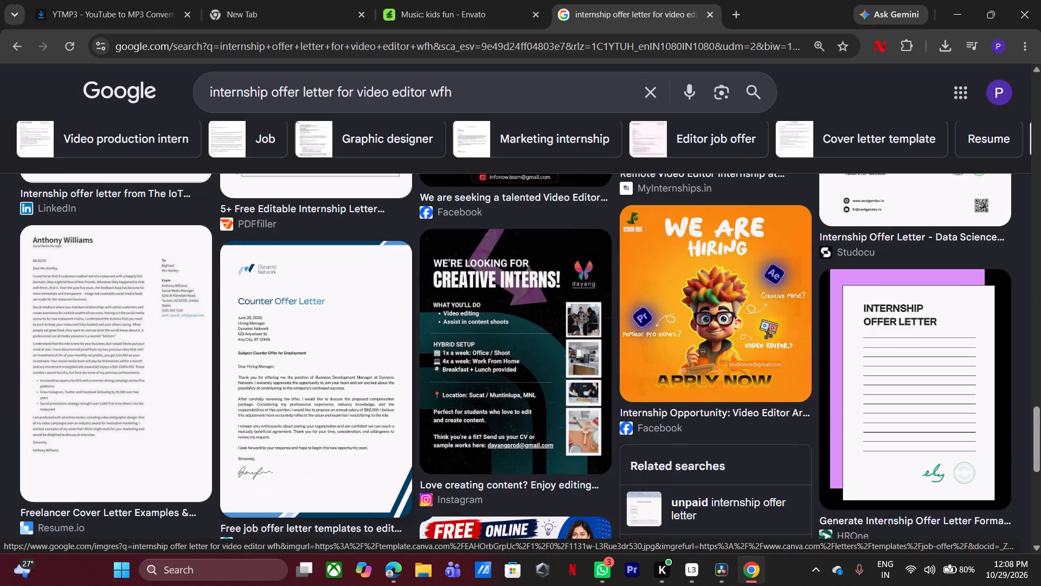
pyautogui.scroll(3, 335, 308)
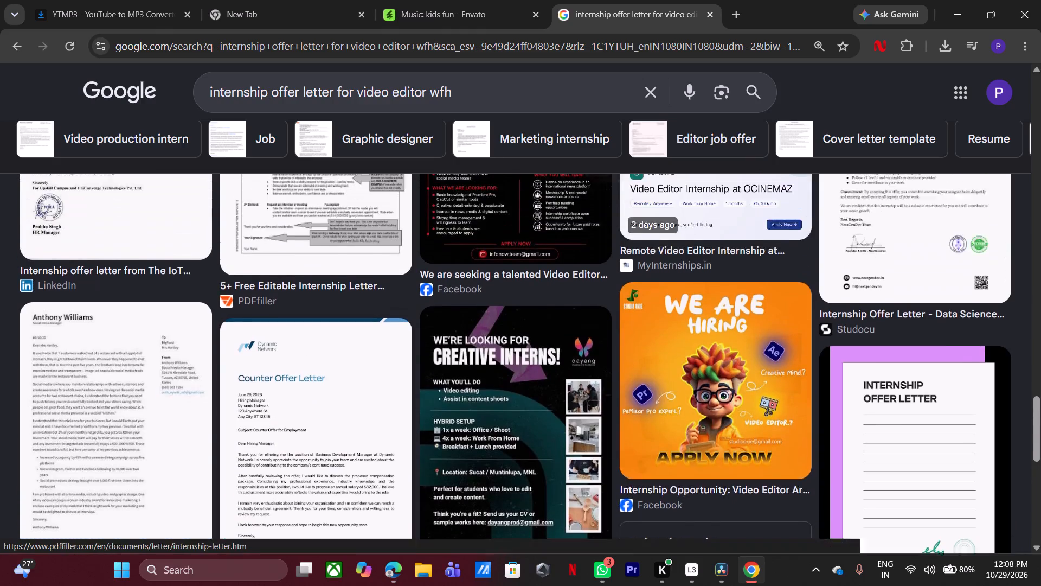
pyautogui.scroll(4, 345, 306)
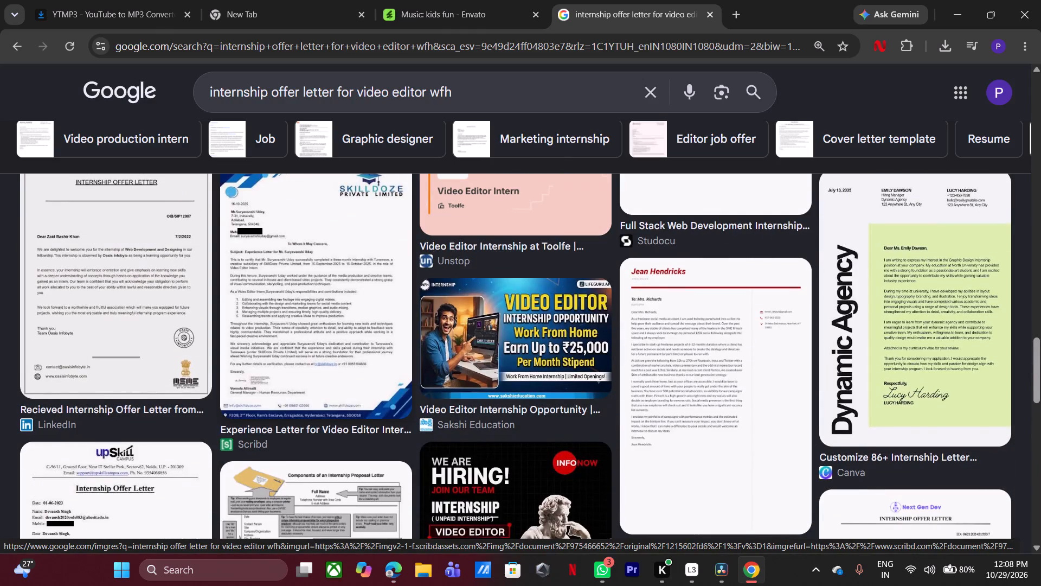
pyautogui.scroll(5, 343, 314)
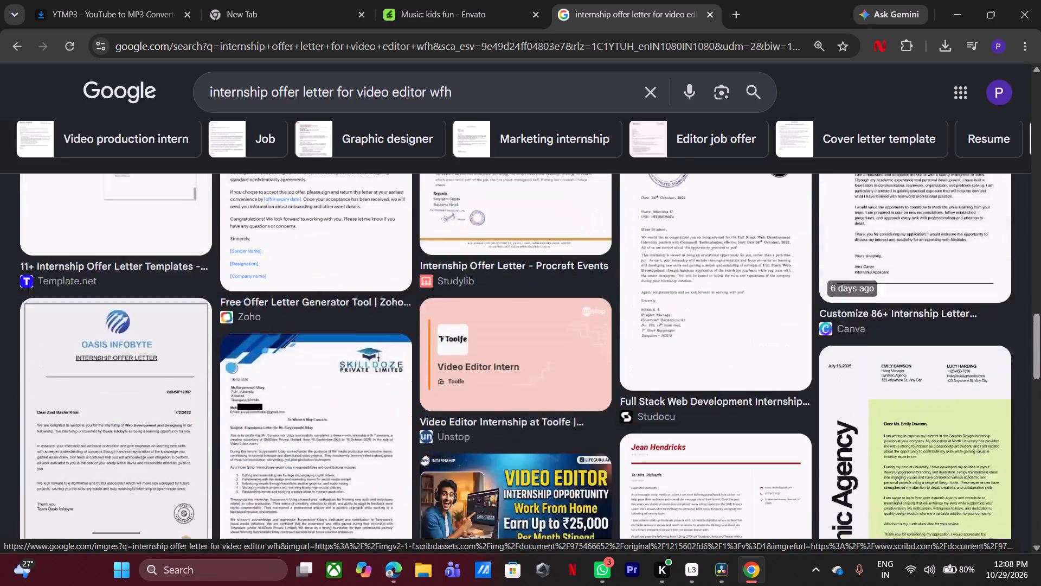
pyautogui.scroll(3, 343, 314)
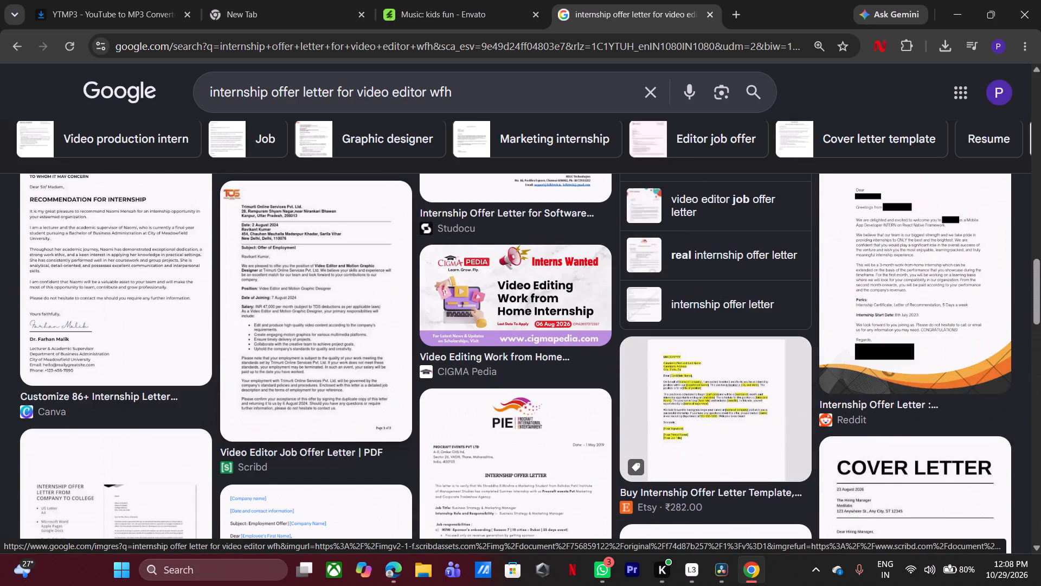
pyautogui.click(705, 251)
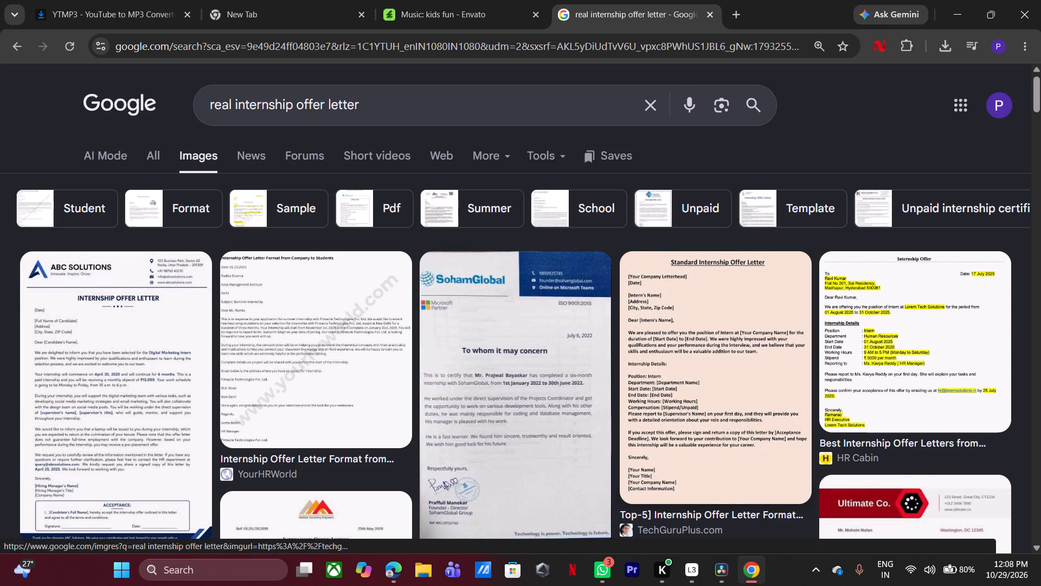
# Preview the Legal Templates internship offer letter among the image results, visit its template page, and close that page.
pyautogui.scroll(-2, 648, 336)
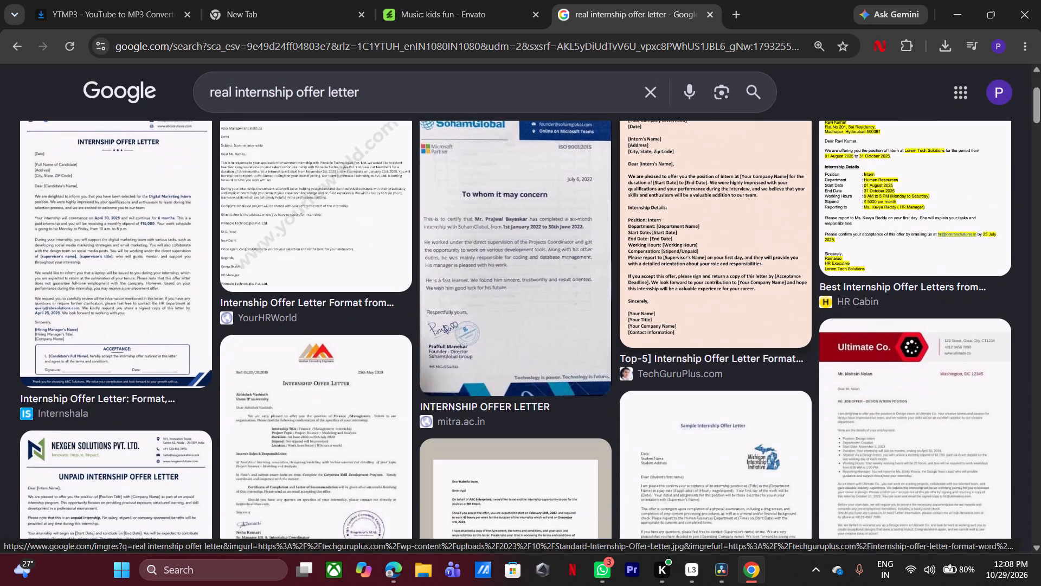
pyautogui.scroll(-2, 648, 336)
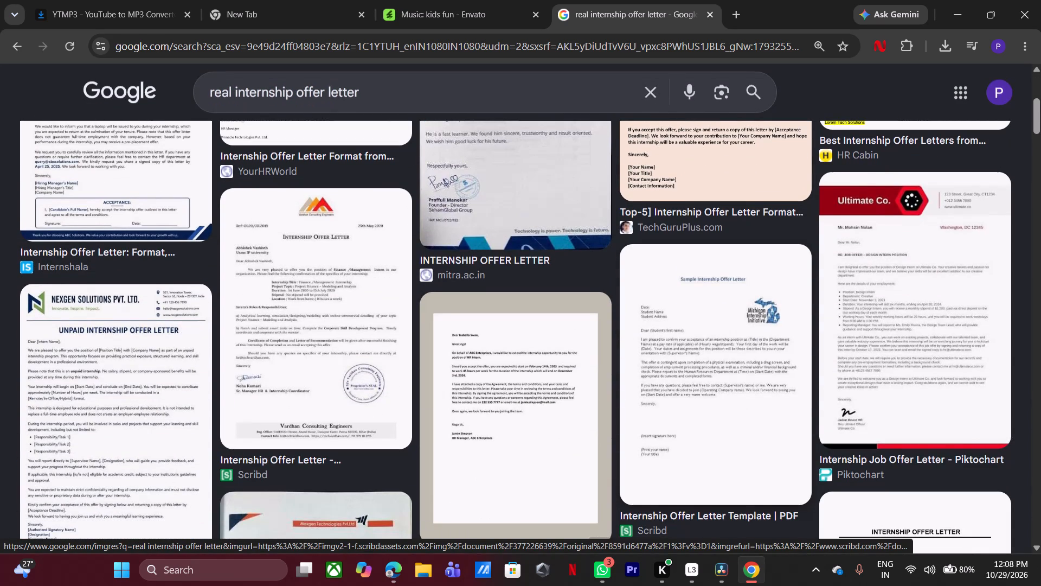
pyautogui.scroll(-3, 648, 336)
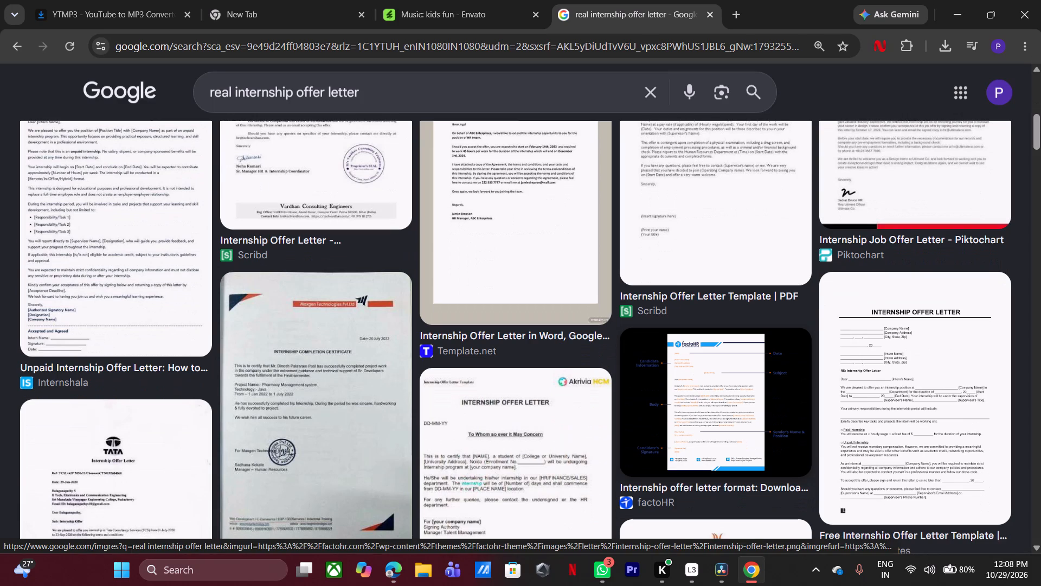
pyautogui.doubleClick(513, 276)
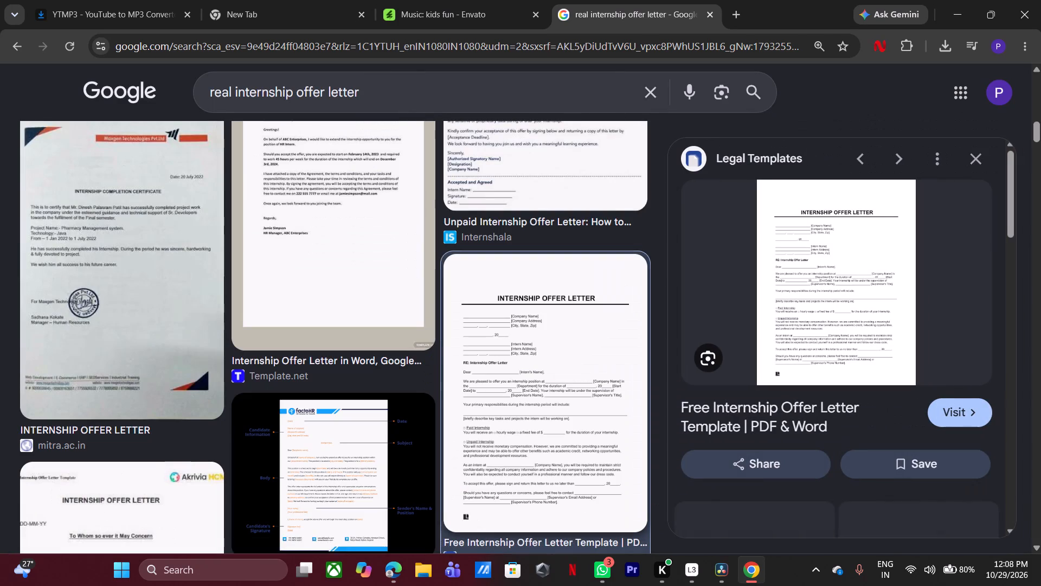
pyautogui.click(965, 406)
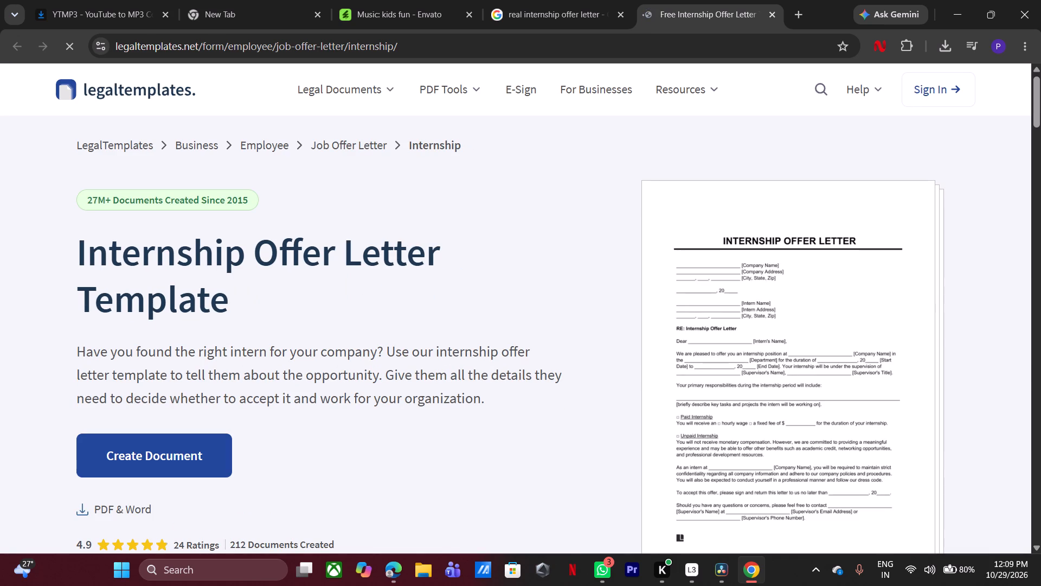
pyautogui.tripleClick(773, 15)
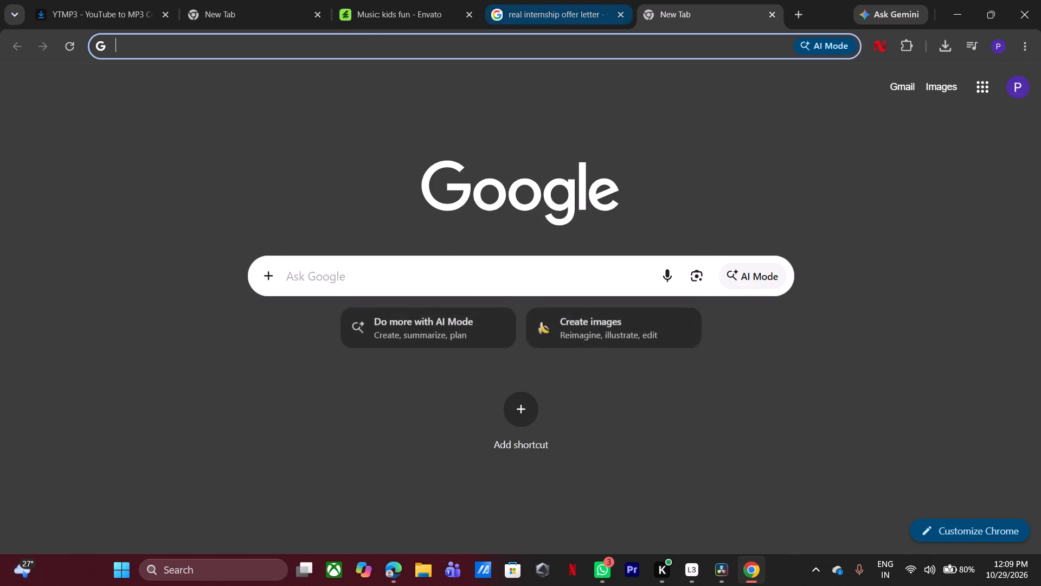
# Return to the "real internship offer letter" image results and examine the sample letters for a suitable company layout and wording.
pyautogui.click(581, 14)
pyautogui.scroll(-3, 385, 230)
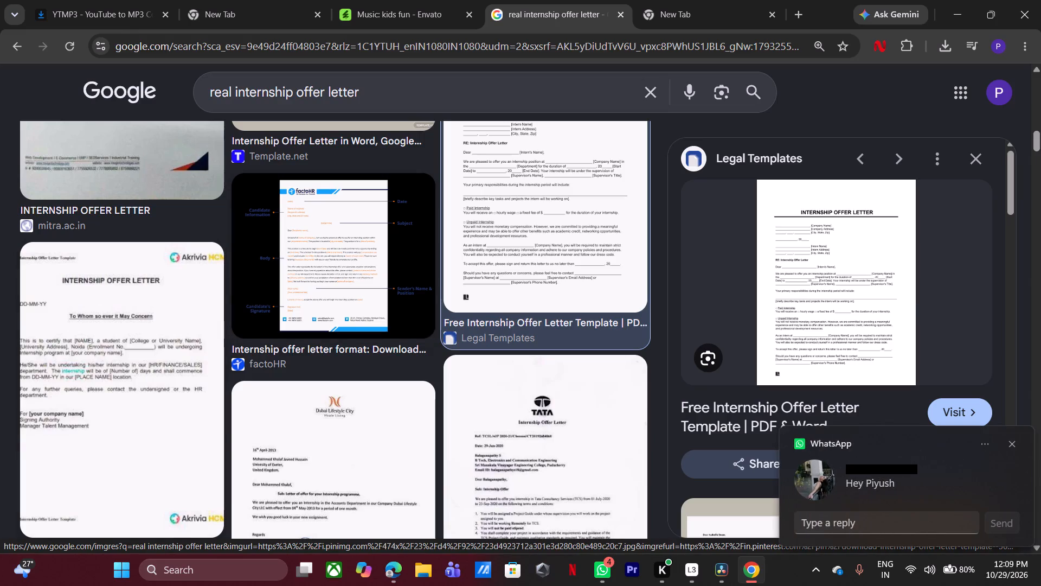
pyautogui.doubleClick(1011, 445)
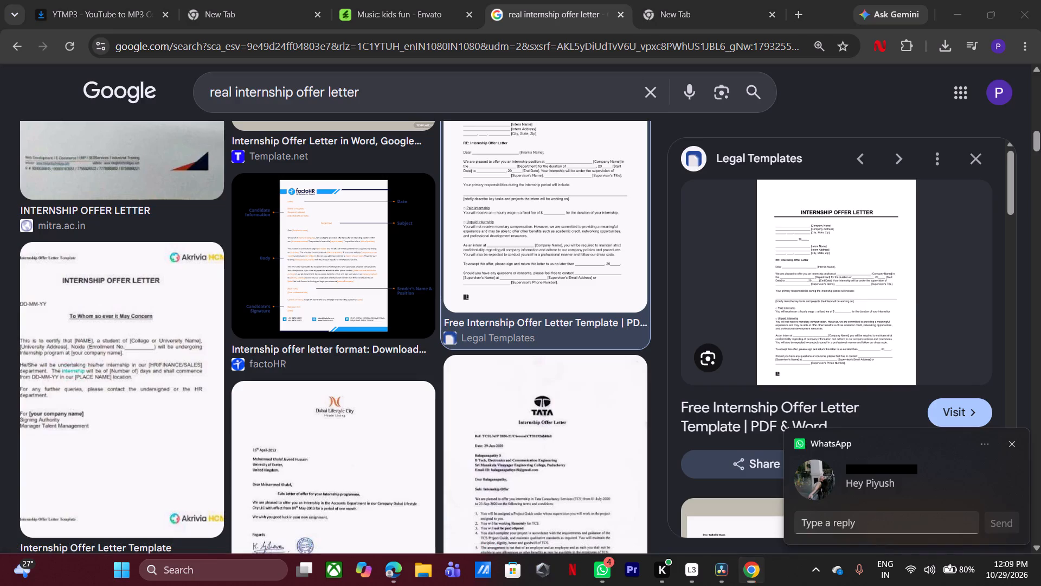
pyautogui.scroll(-1, 438, 394)
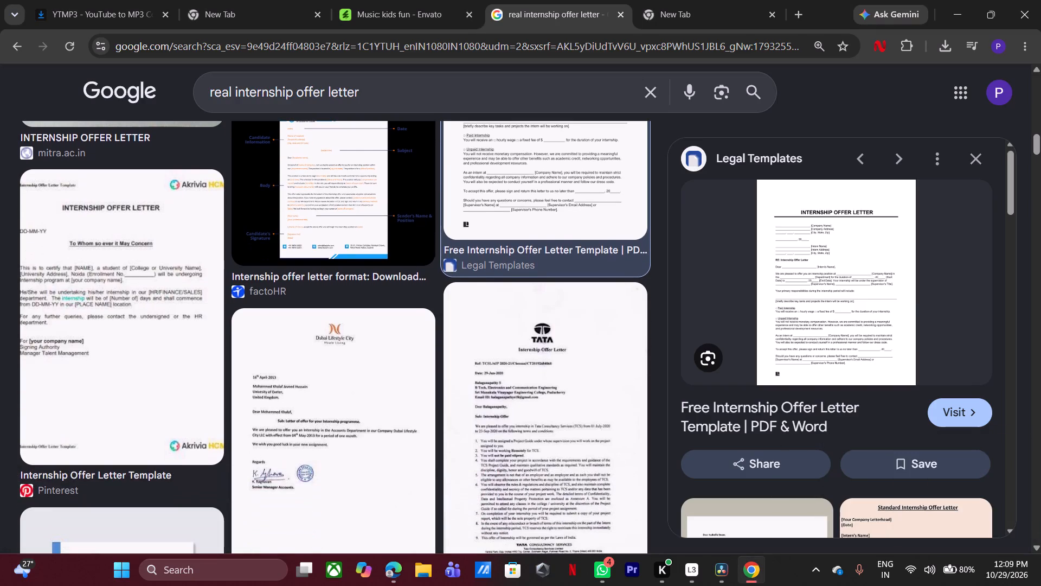
pyautogui.scroll(-2, 438, 394)
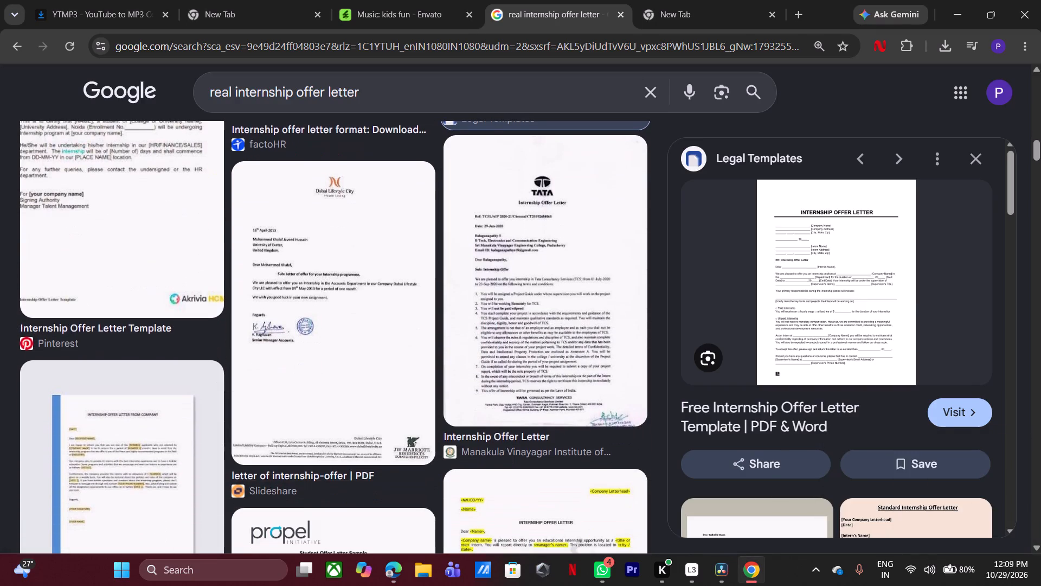
pyautogui.scroll(-3, 438, 394)
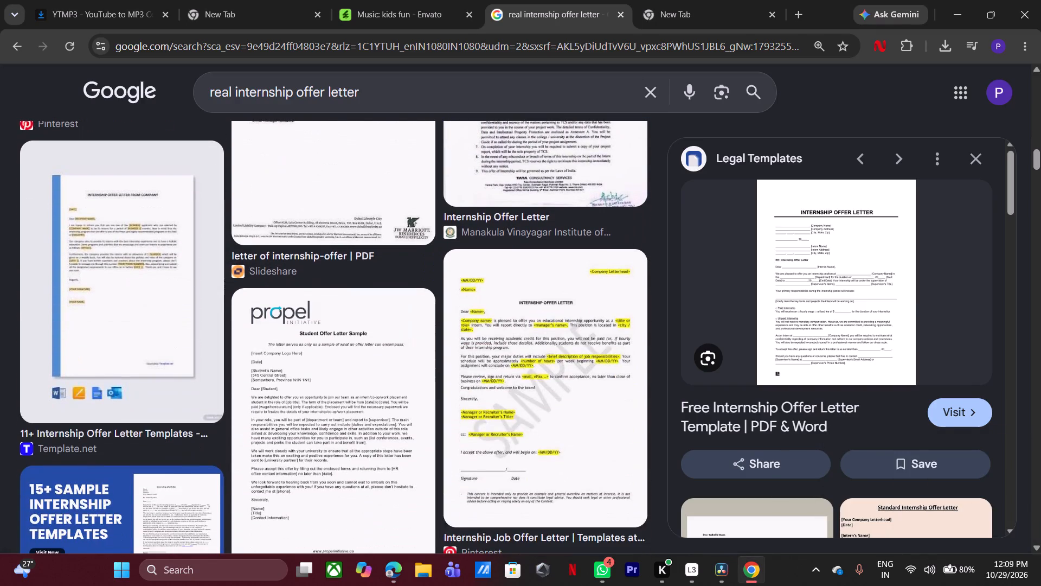
pyautogui.scroll(-2, 438, 394)
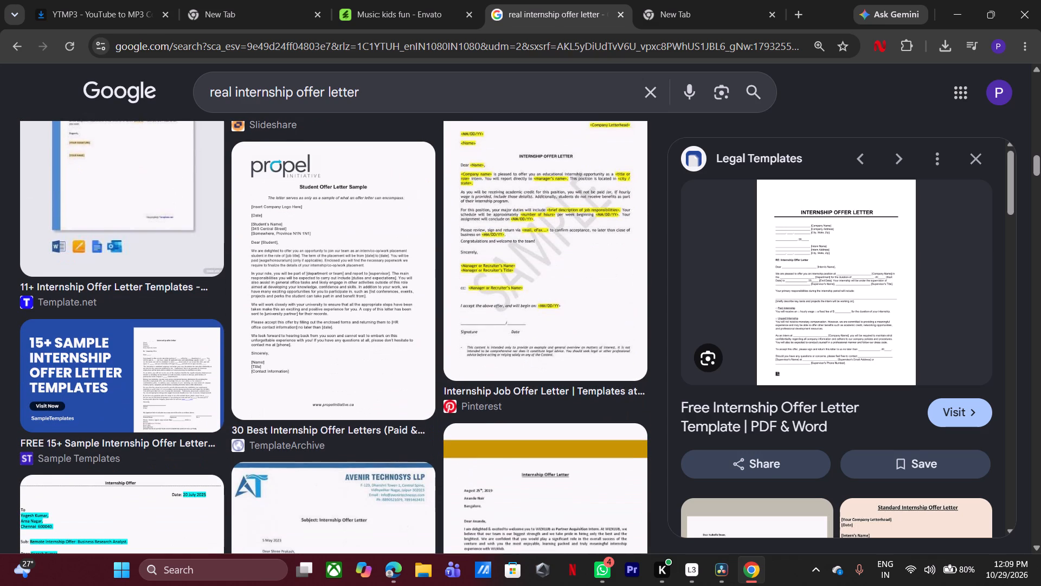
pyautogui.scroll(-2, 438, 394)
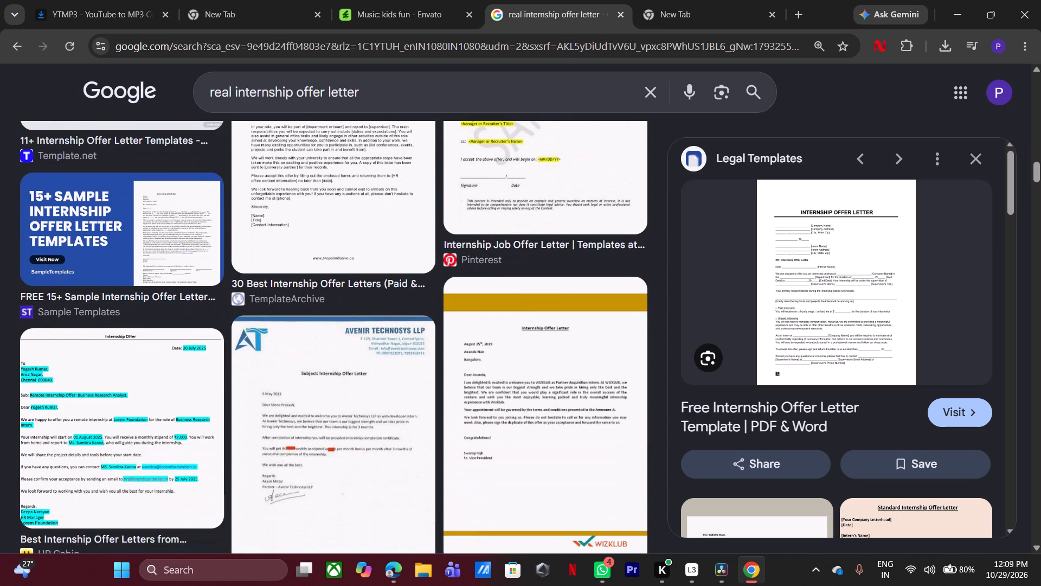
pyautogui.scroll(-2, 438, 394)
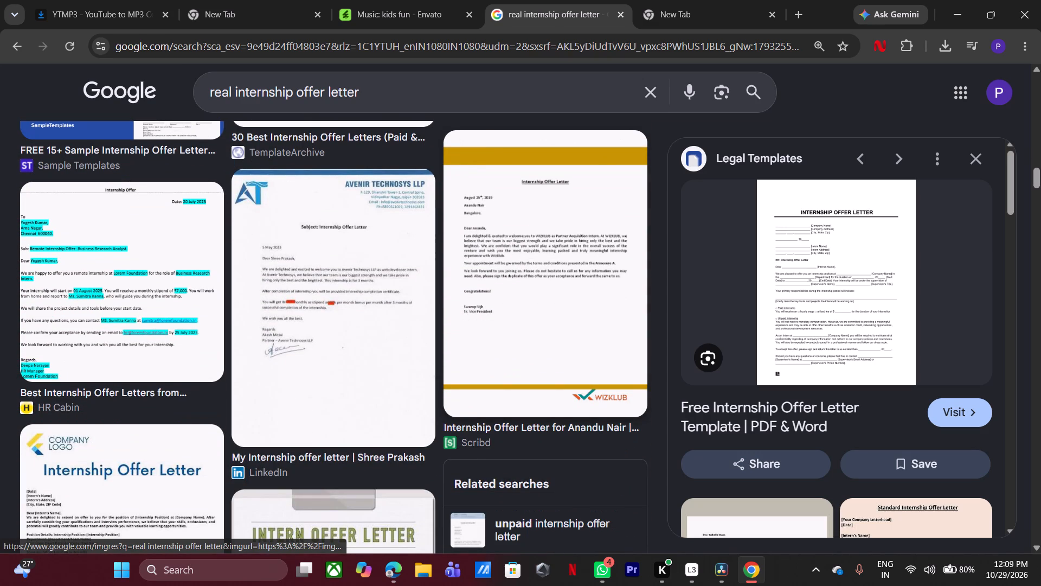
# Open the Wizklub internship offer letter on Scribd from the image results, read its first page for wording, and close that page.
pyautogui.click(550, 328)
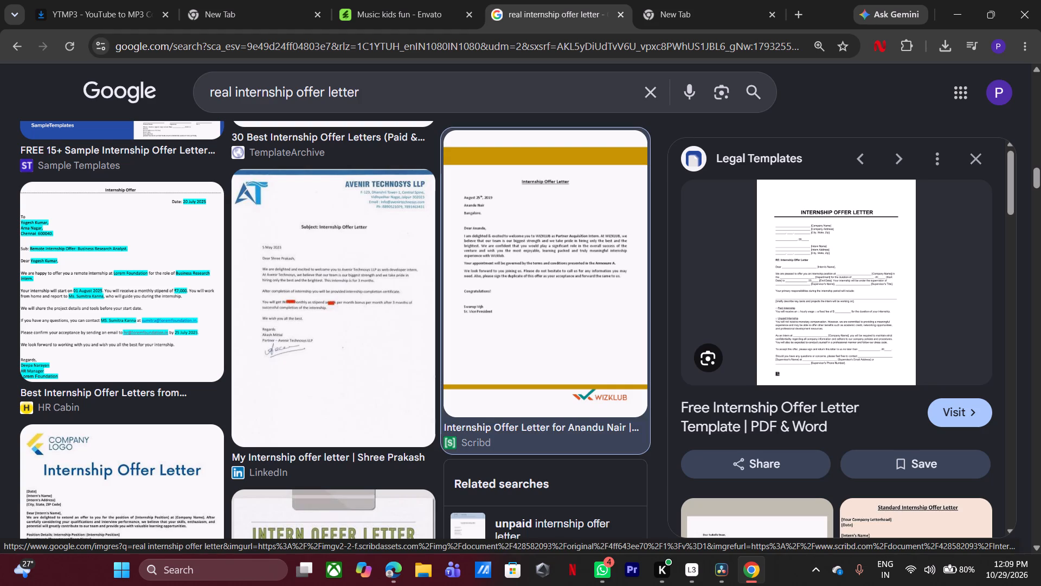
pyautogui.doubleClick(812, 319)
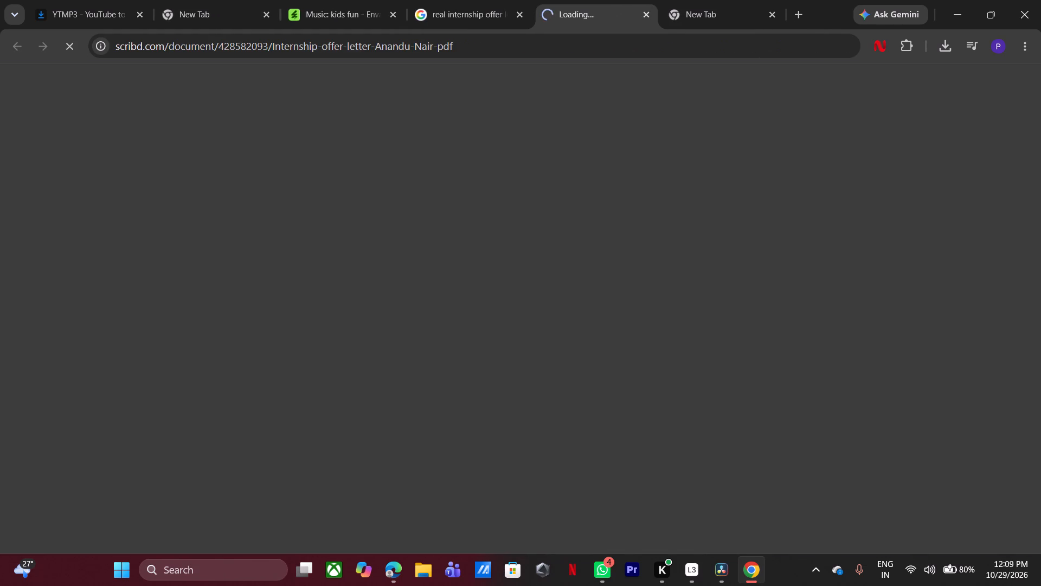
pyautogui.click(772, 11)
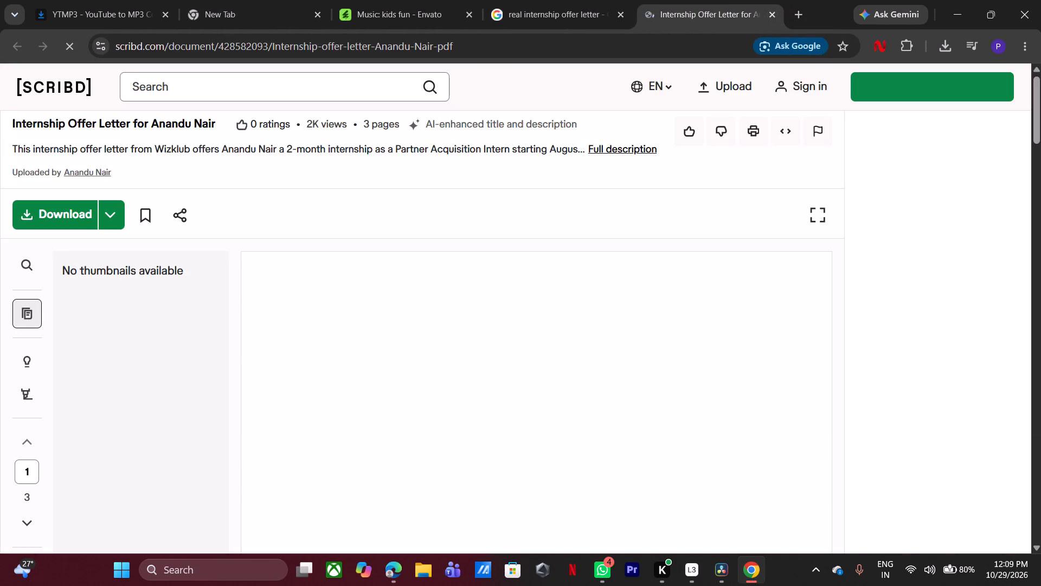
pyautogui.scroll(-2, 545, 316)
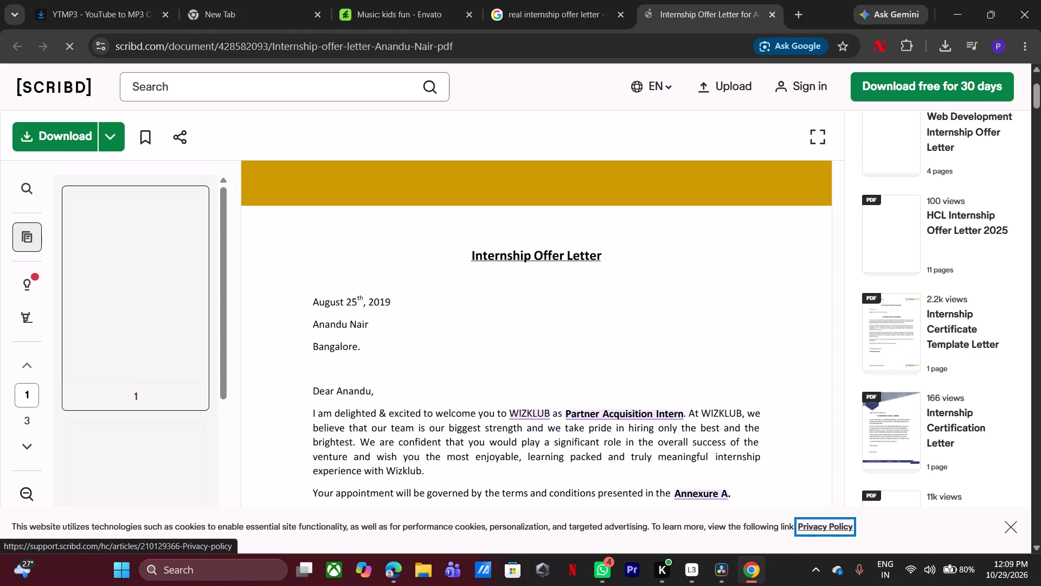
pyautogui.scroll(-2, 545, 316)
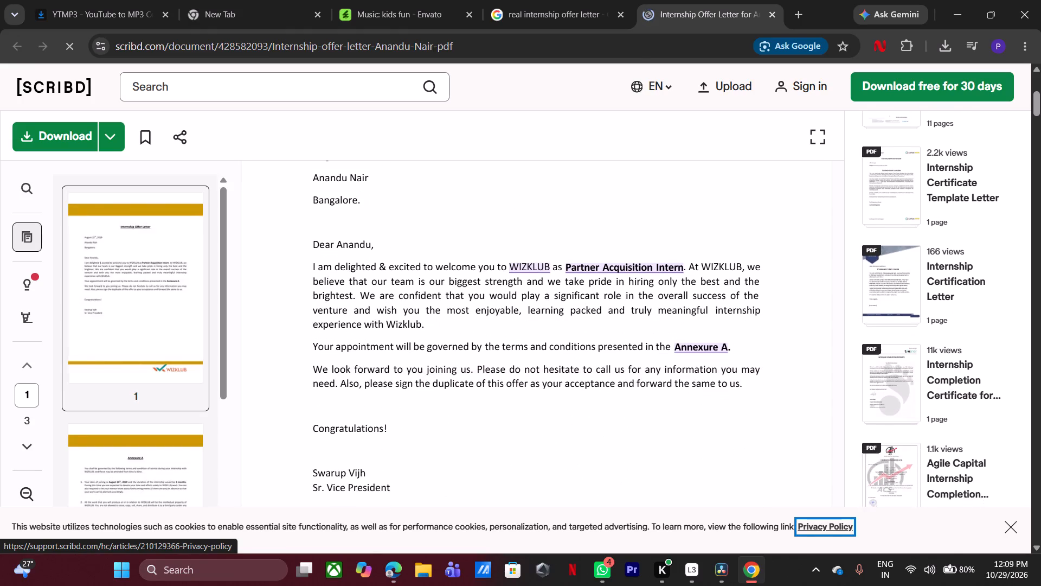
pyautogui.click(773, 18)
# Examine further internship offer letter samples in the image results below the Wizklub letter.
pyautogui.scroll(-5, 474, 223)
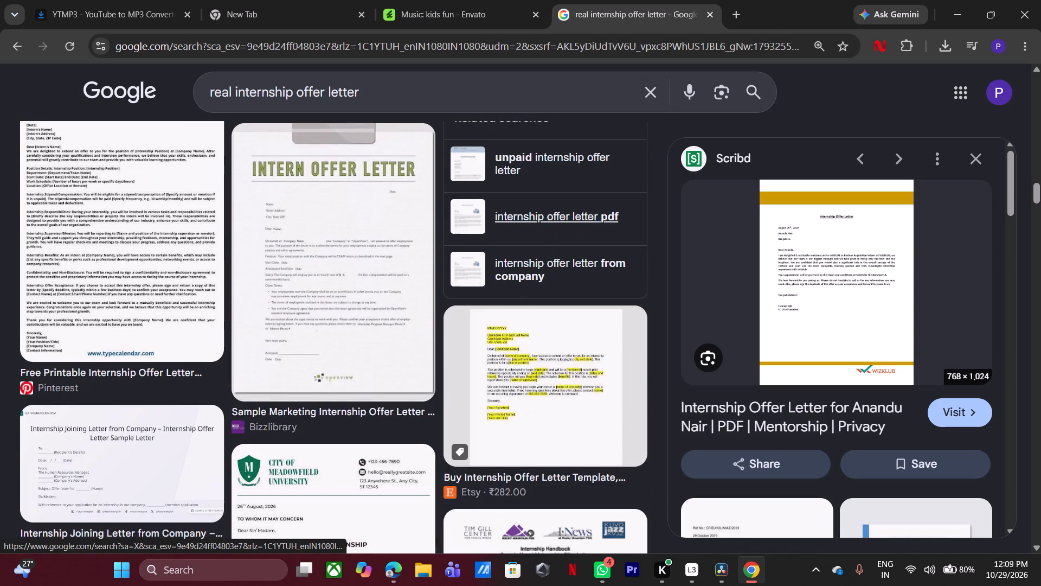
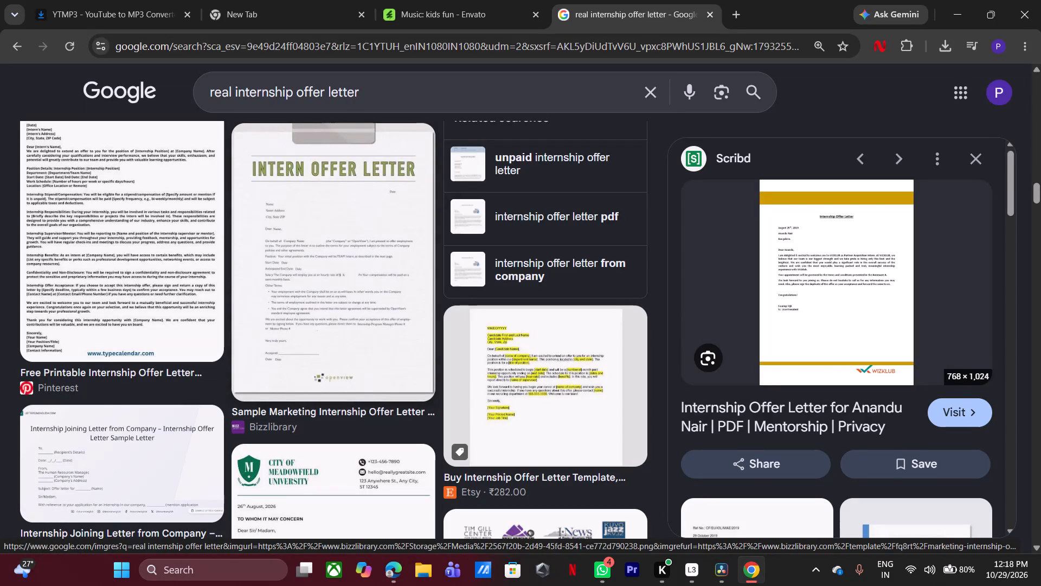
# Look back through the earlier internship offer letter samples in the image results, comparing their layouts and wording.
pyautogui.scroll(2, 362, 291)
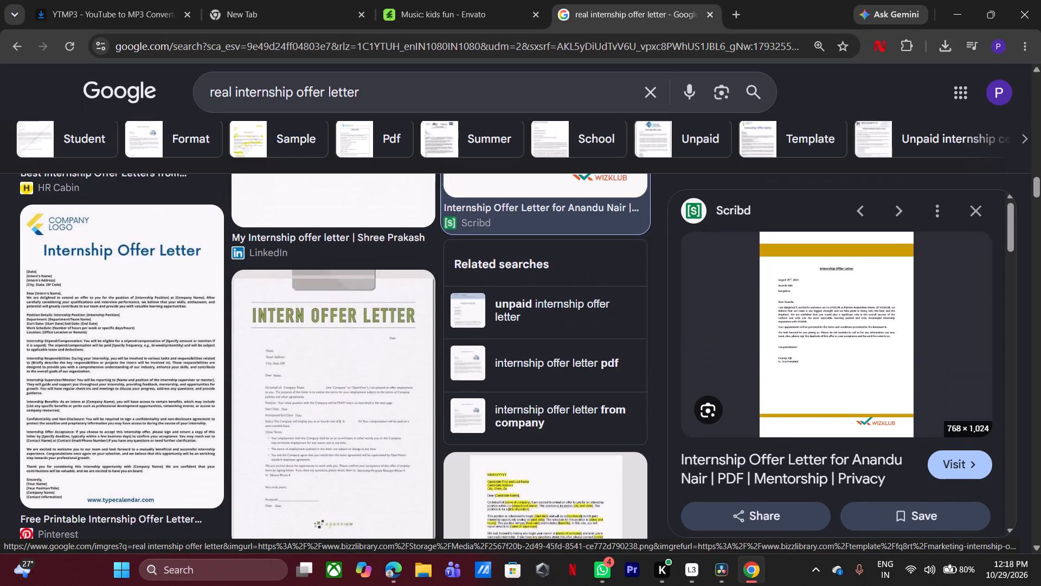
pyautogui.scroll(4, 362, 291)
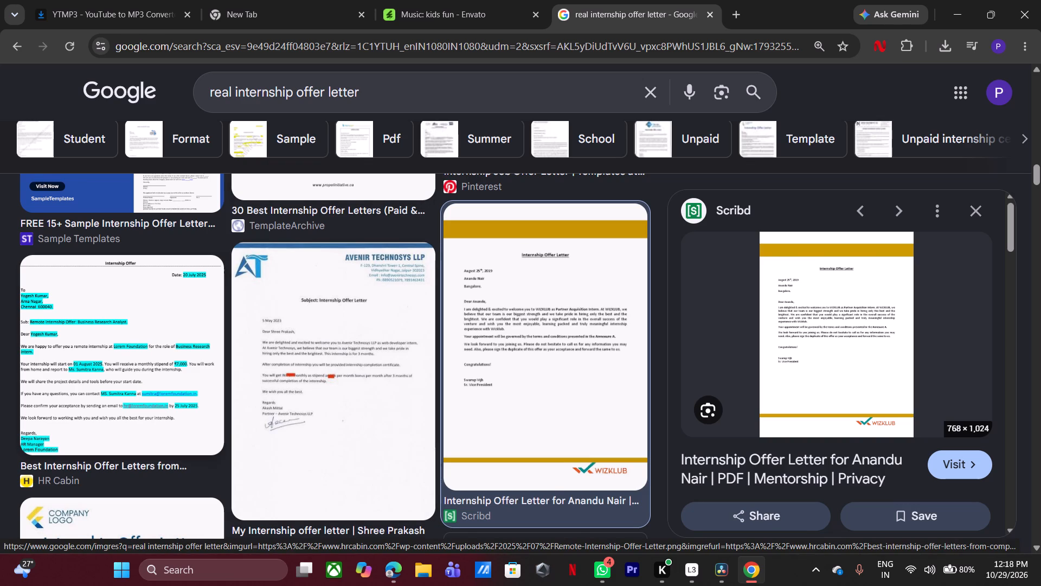
pyautogui.scroll(1, 183, 359)
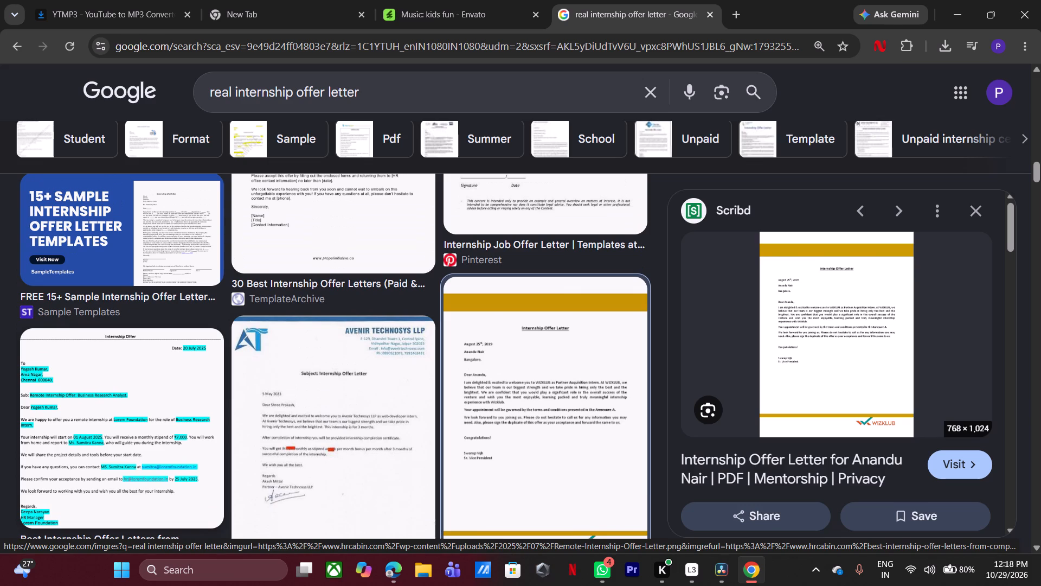
pyautogui.scroll(1, 187, 373)
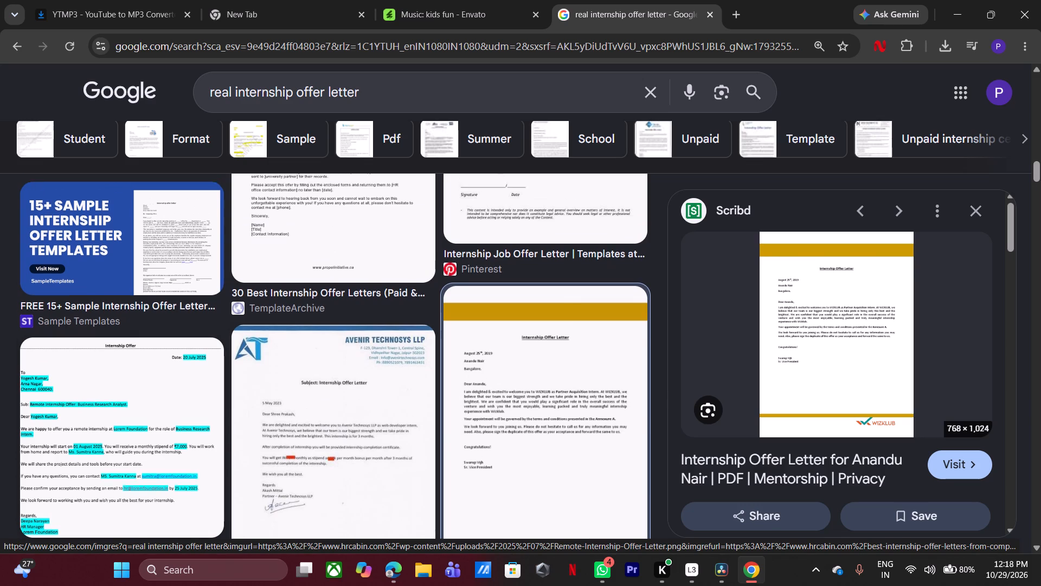
pyautogui.scroll(1, 187, 373)
pyautogui.scroll(6, 465, 352)
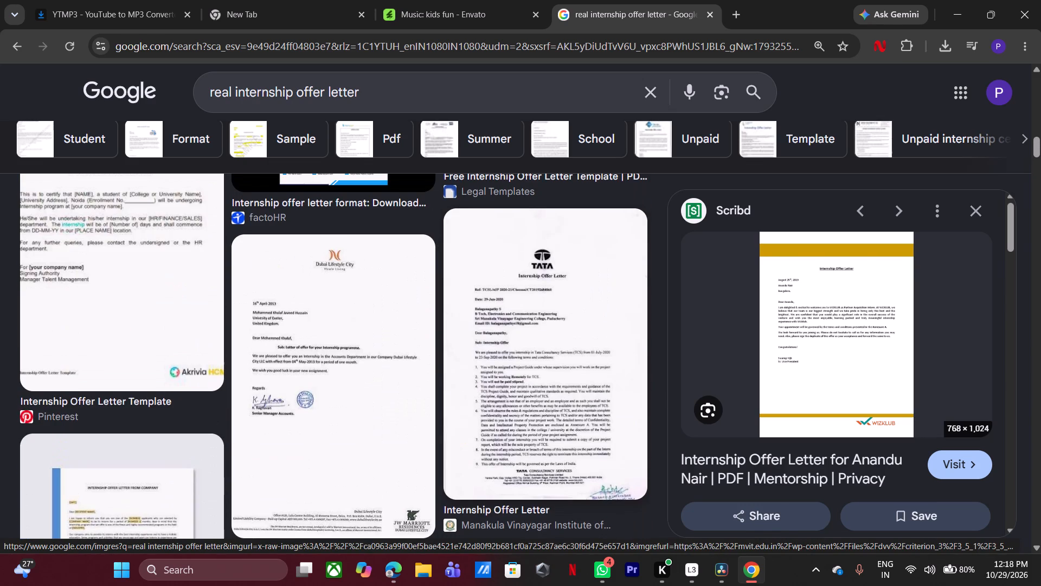
pyautogui.scroll(3, 473, 350)
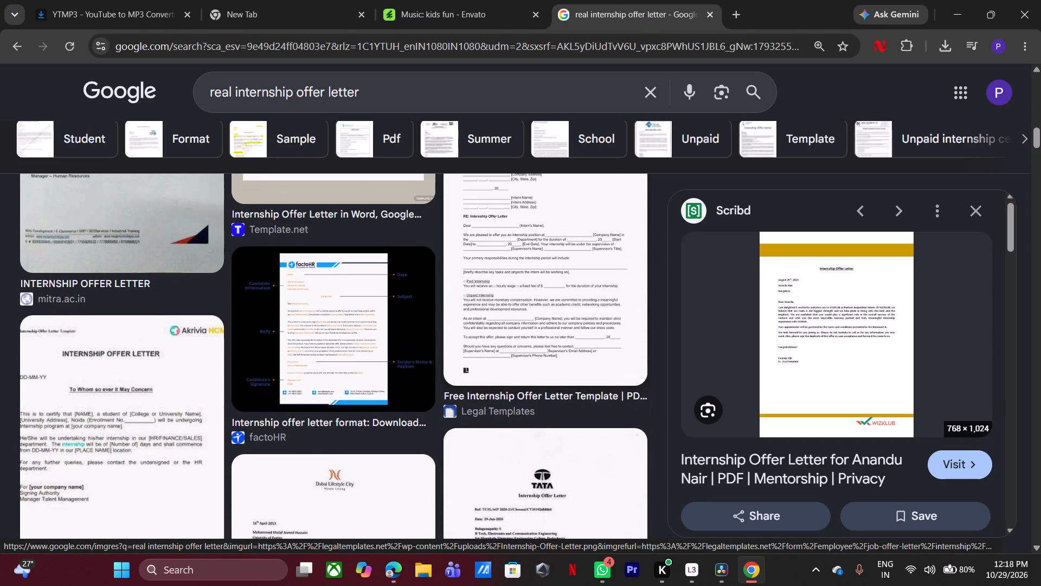
pyautogui.scroll(4, 473, 350)
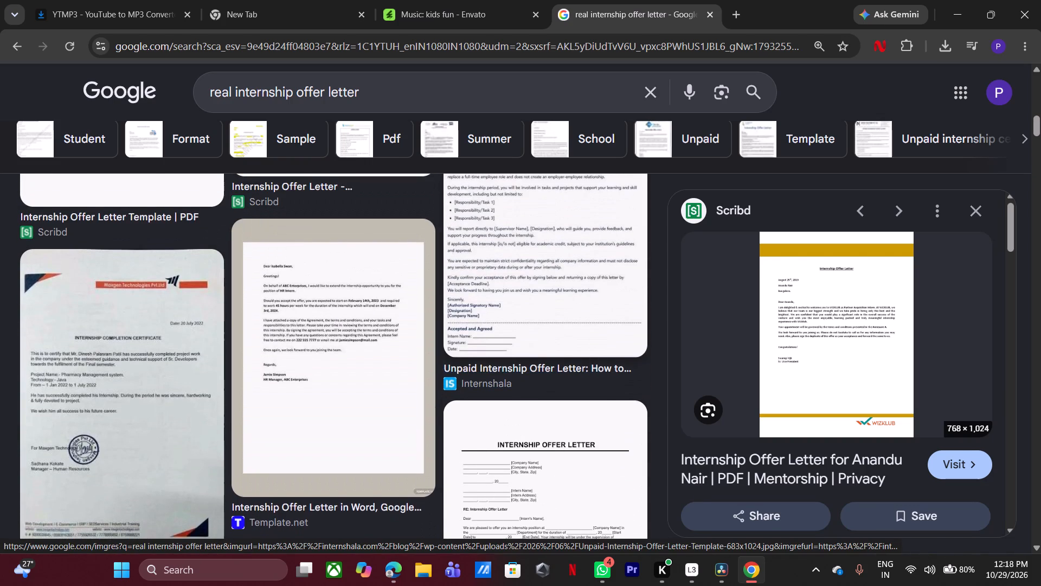
pyautogui.scroll(3, 473, 350)
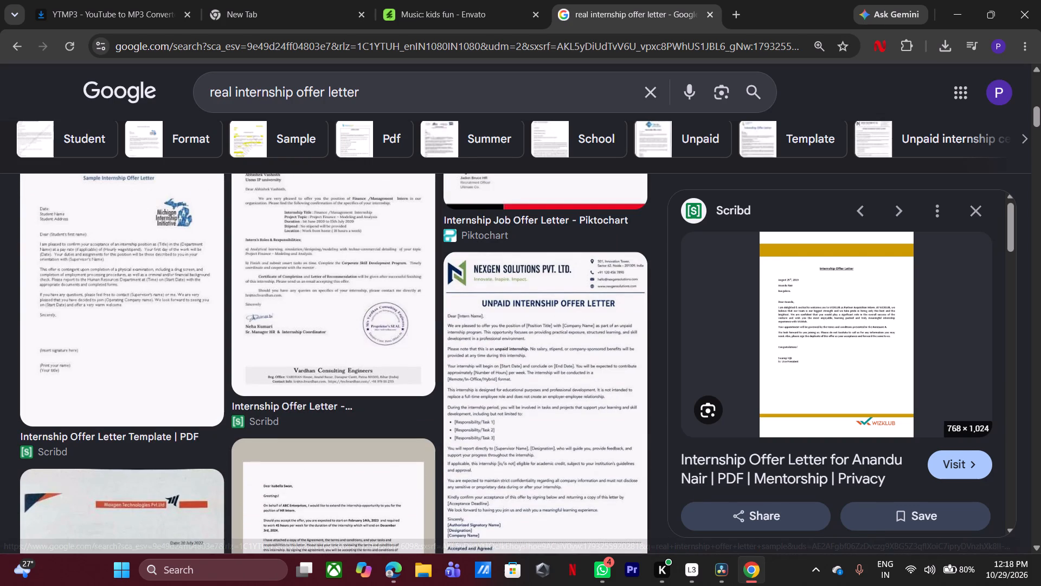
# Refine the image search to "real internship offer letter for video editor".
pyautogui.doubleClick(211, 94)
pyautogui.doubleClick(401, 87)
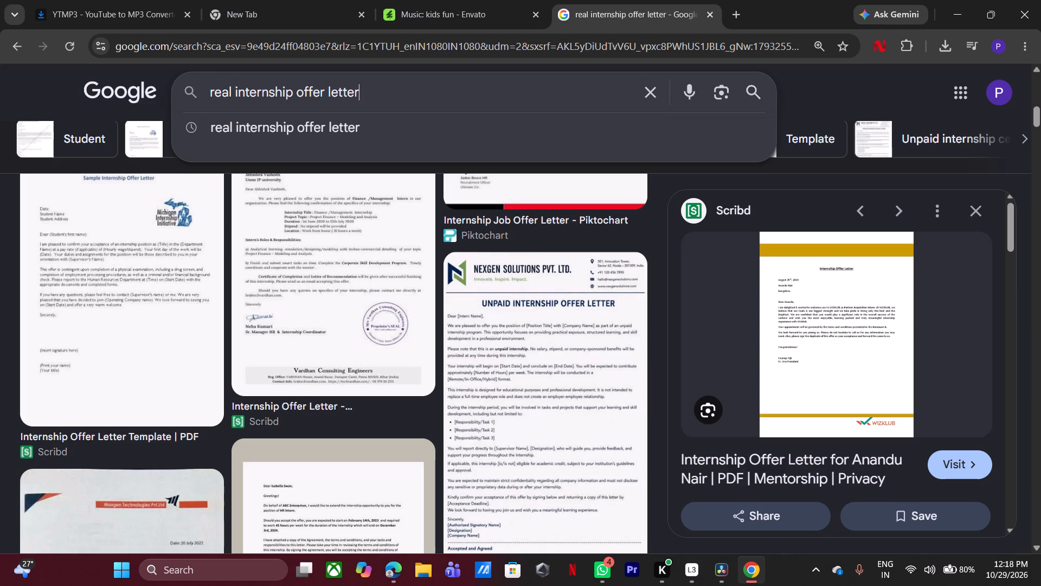
pyautogui.tripleClick(401, 87)
pyautogui.click(401, 88)
pyautogui.click(395, 91)
pyautogui.press('space')
pyautogui.write('for video')
pyautogui.press('space')
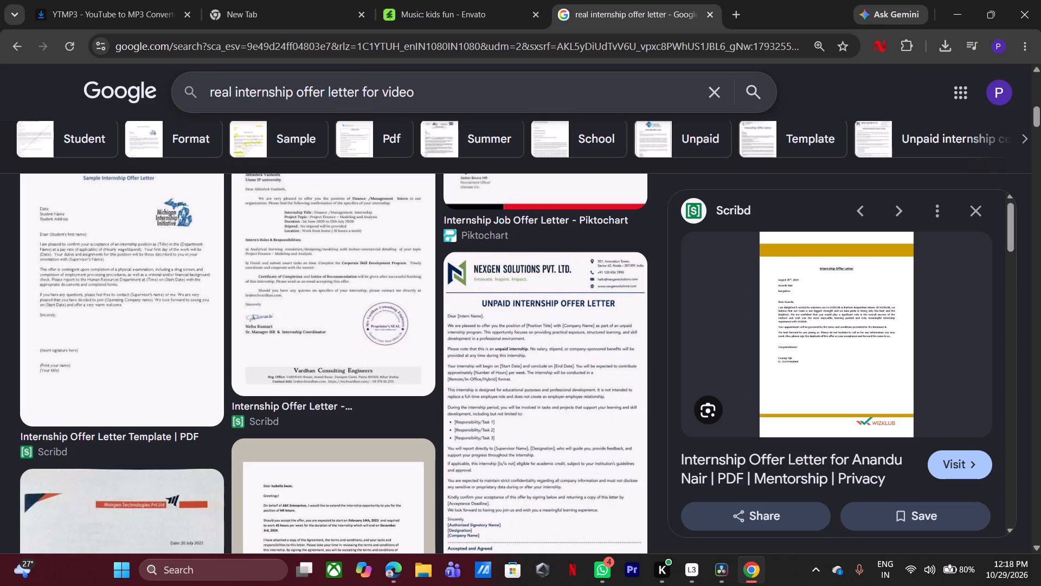
pyautogui.write('editor')
pyautogui.press('Return')
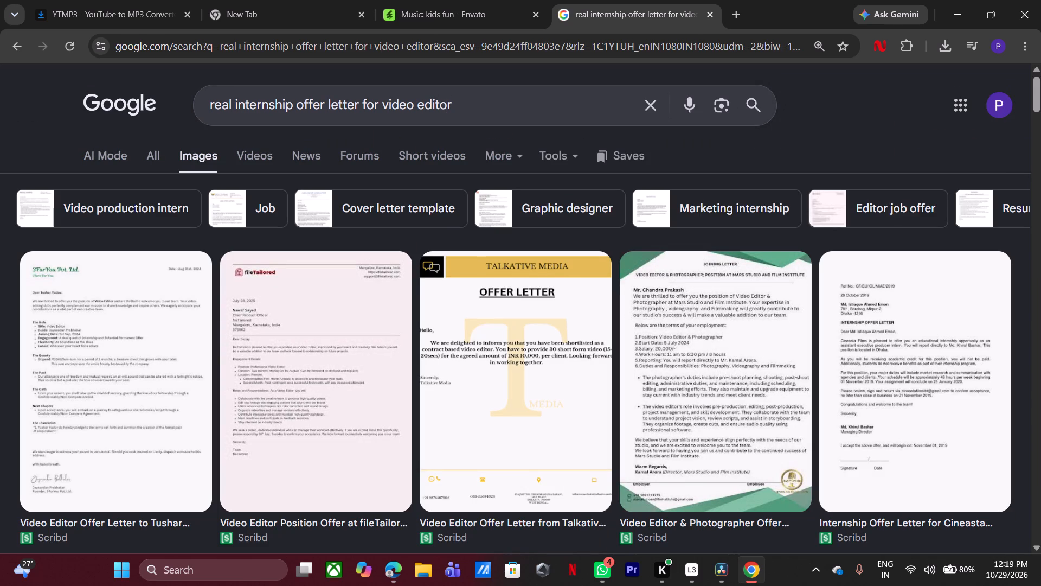
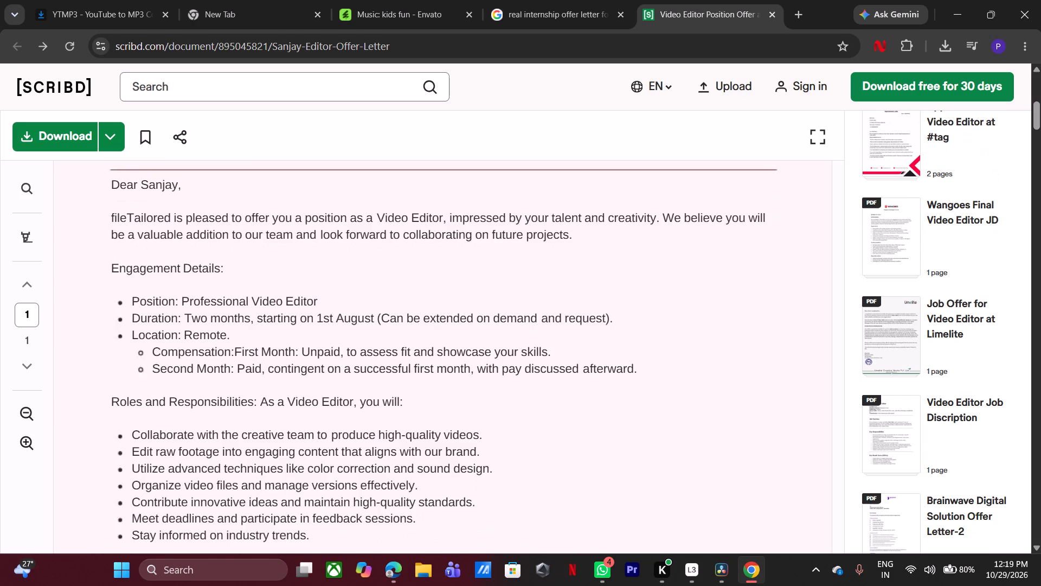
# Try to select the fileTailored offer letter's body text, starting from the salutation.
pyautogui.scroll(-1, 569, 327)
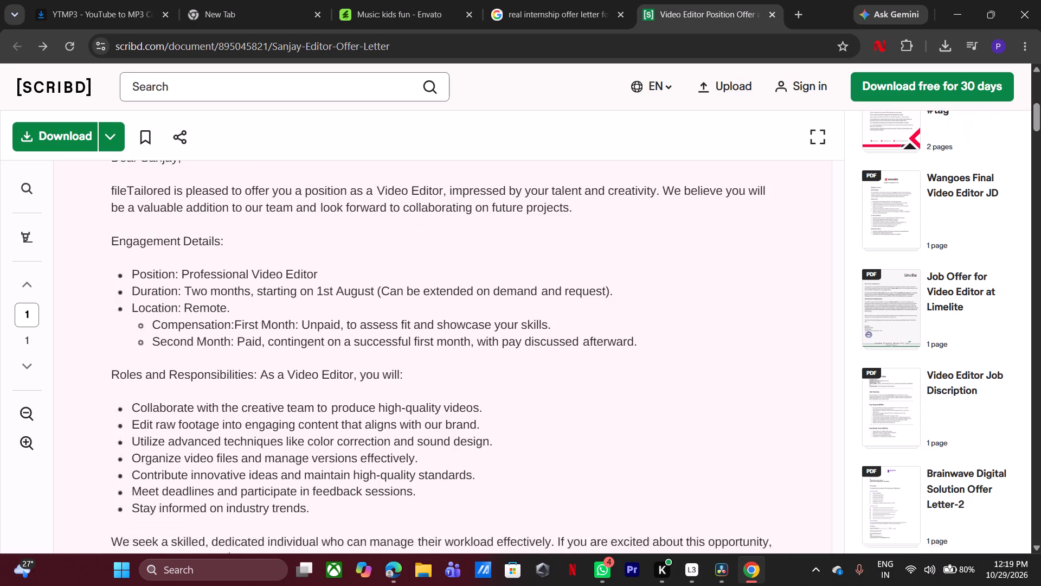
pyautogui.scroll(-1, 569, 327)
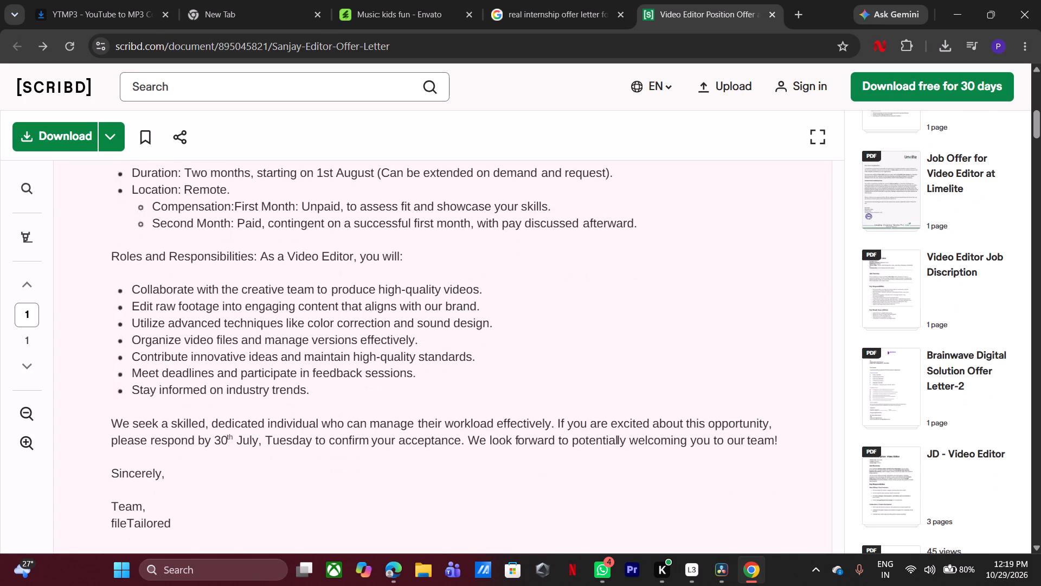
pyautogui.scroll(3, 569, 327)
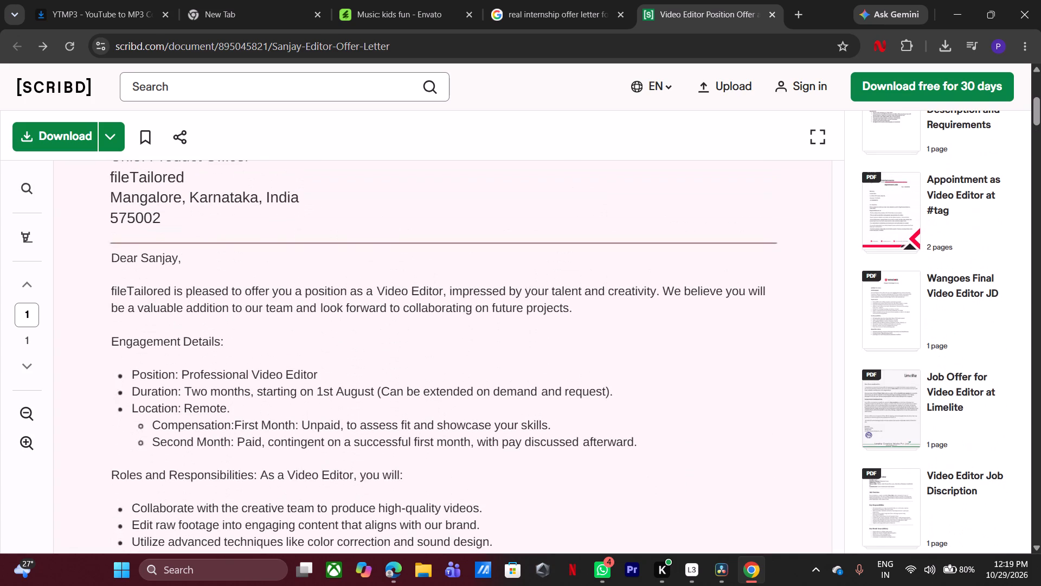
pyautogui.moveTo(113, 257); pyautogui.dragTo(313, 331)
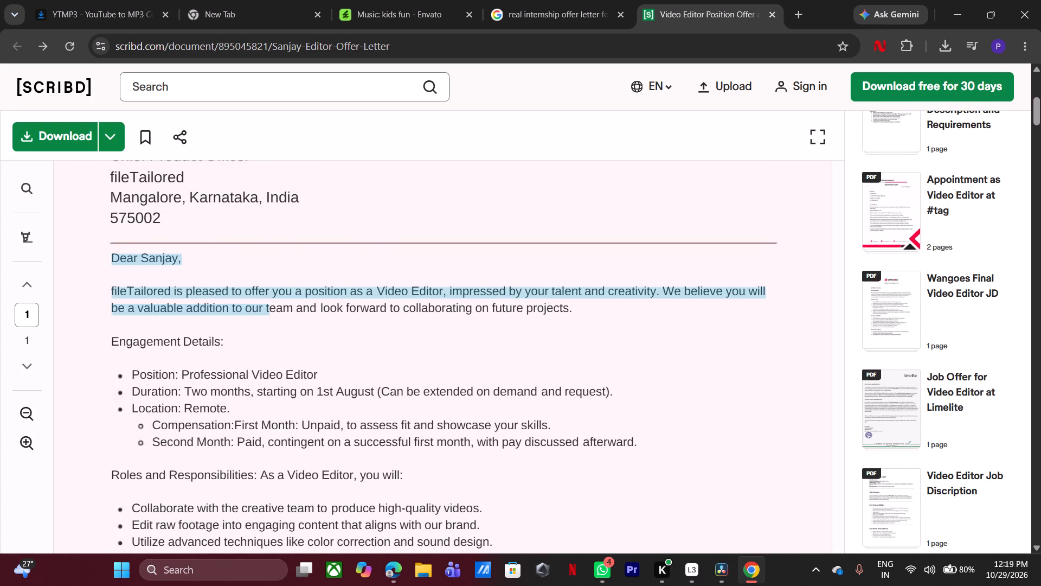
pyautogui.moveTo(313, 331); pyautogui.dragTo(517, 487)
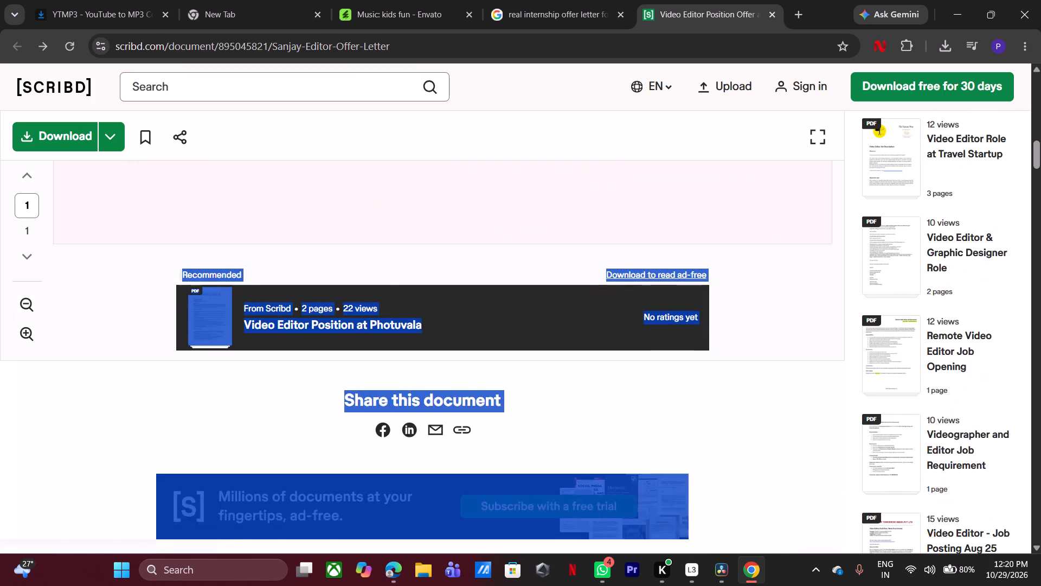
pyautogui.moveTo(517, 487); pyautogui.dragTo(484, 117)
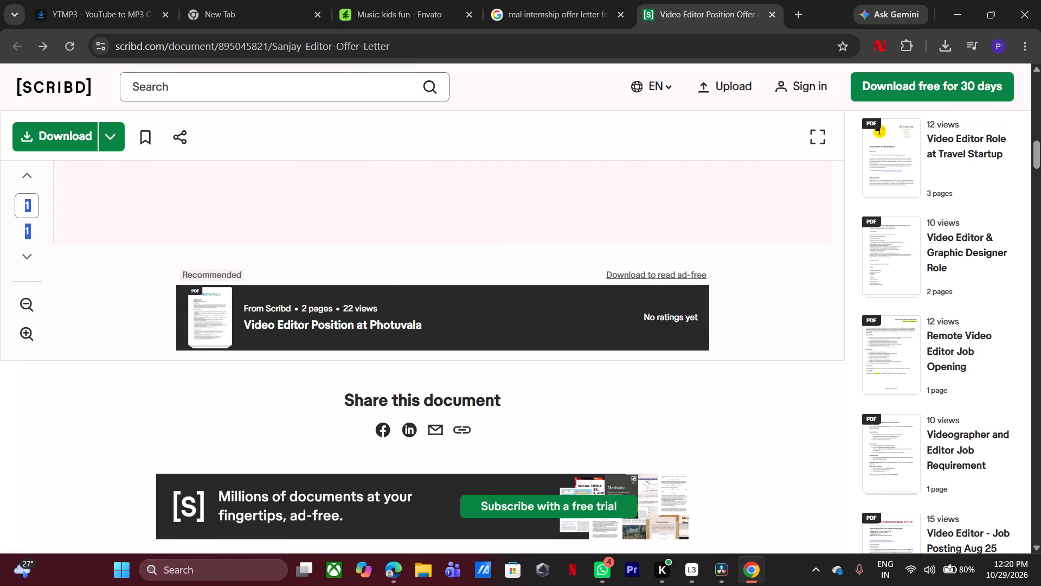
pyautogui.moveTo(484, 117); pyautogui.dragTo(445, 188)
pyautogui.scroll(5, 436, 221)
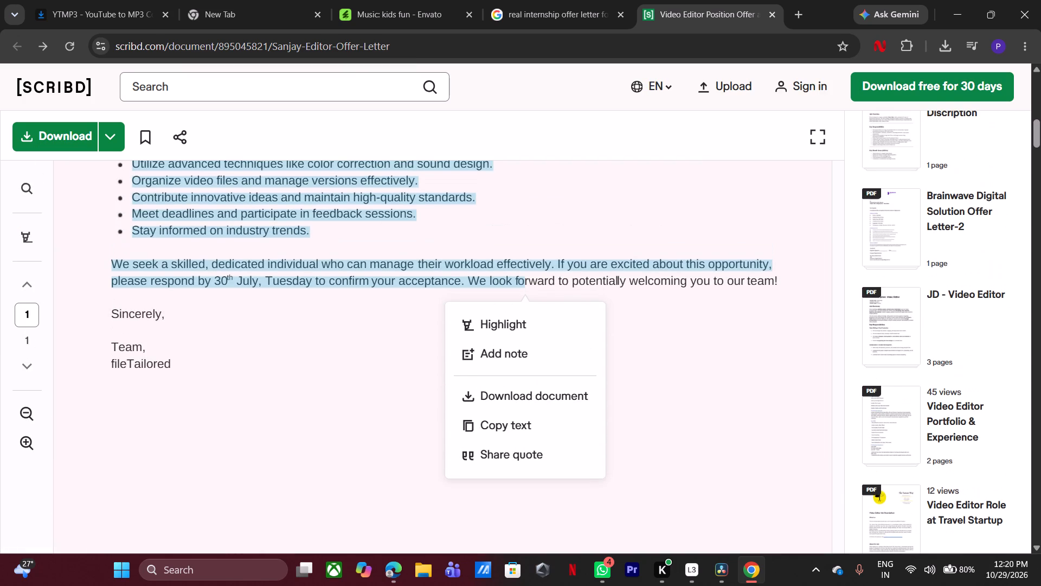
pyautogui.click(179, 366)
# Copy the fileTailored video editor offer letter's body text, down to the closing team sign-off.
pyautogui.scroll(4, 207, 353)
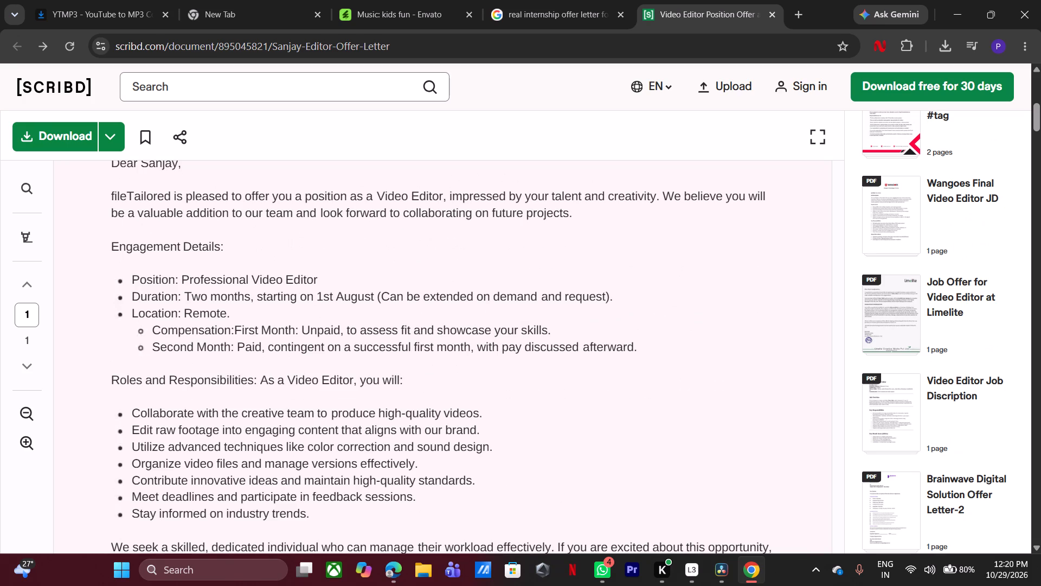
pyautogui.moveTo(110, 169); pyautogui.dragTo(324, 465)
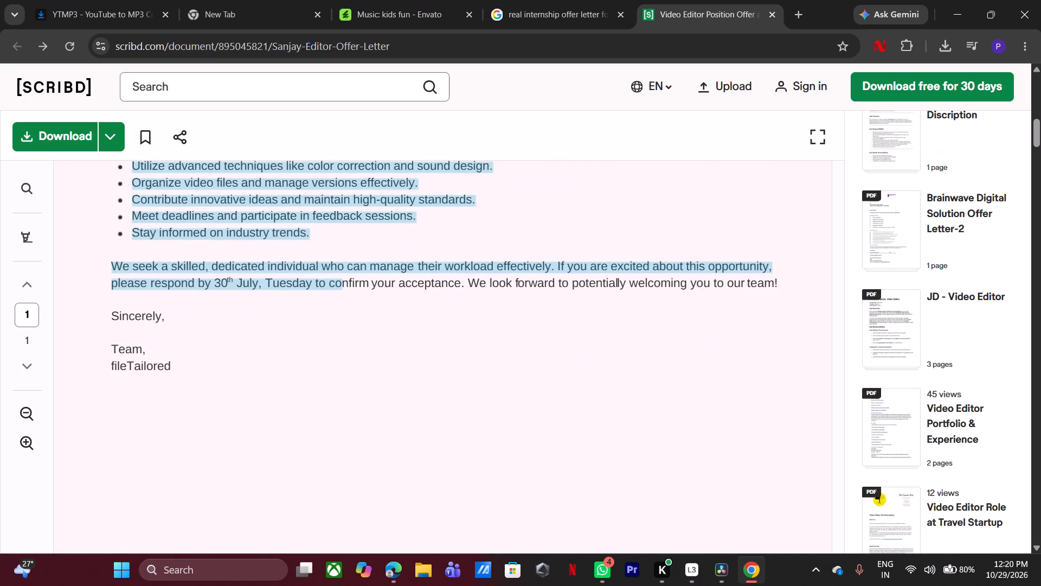
pyautogui.moveTo(324, 465); pyautogui.dragTo(172, 359)
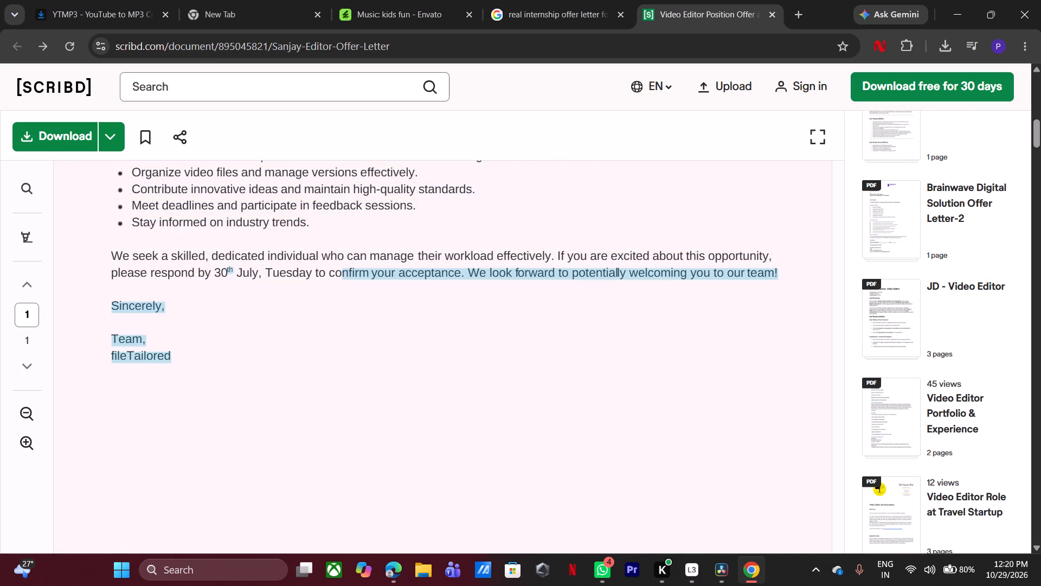
pyautogui.moveTo(172, 359); pyautogui.dragTo(163, 300)
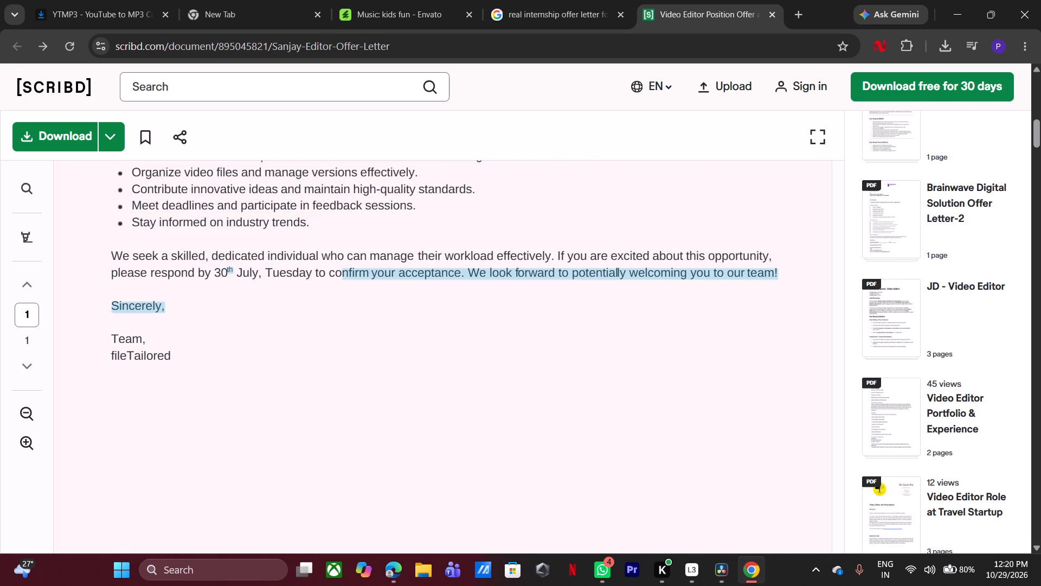
pyautogui.moveTo(163, 300); pyautogui.dragTo(774, 270)
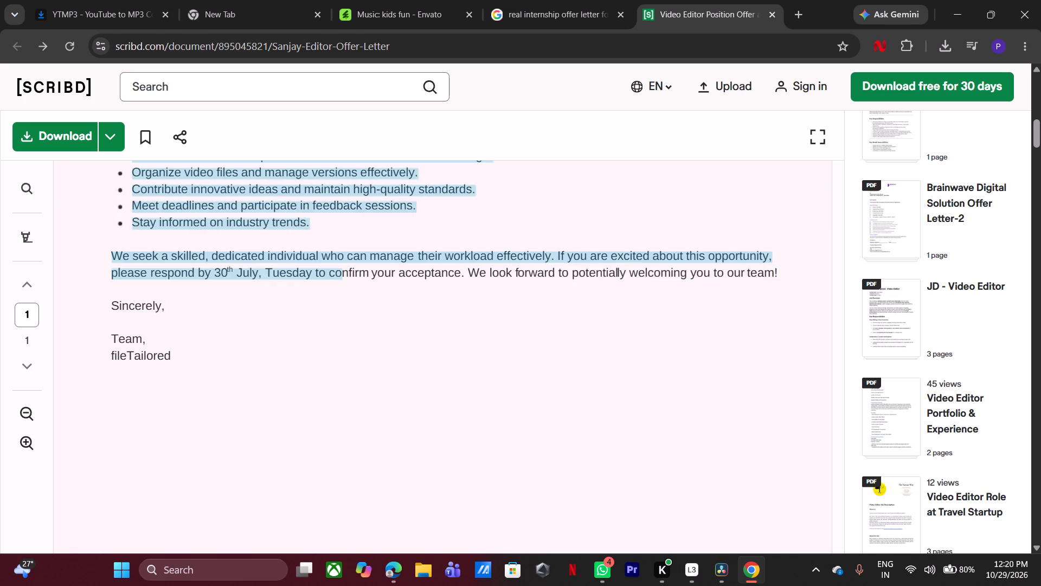
pyautogui.moveTo(774, 270); pyautogui.dragTo(781, 276)
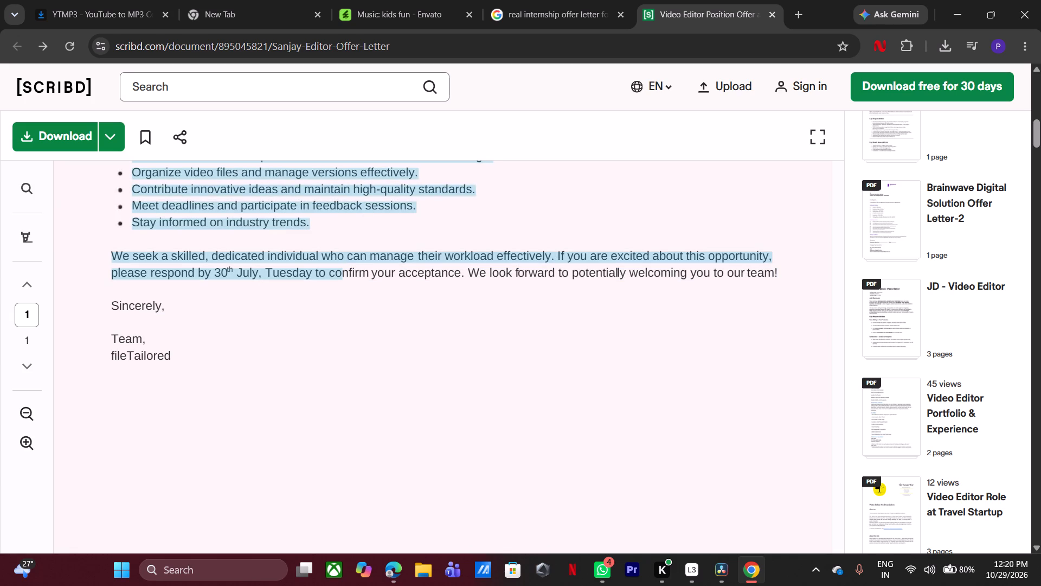
pyautogui.click(286, 335)
pyautogui.moveTo(197, 367); pyautogui.dragTo(115, 268)
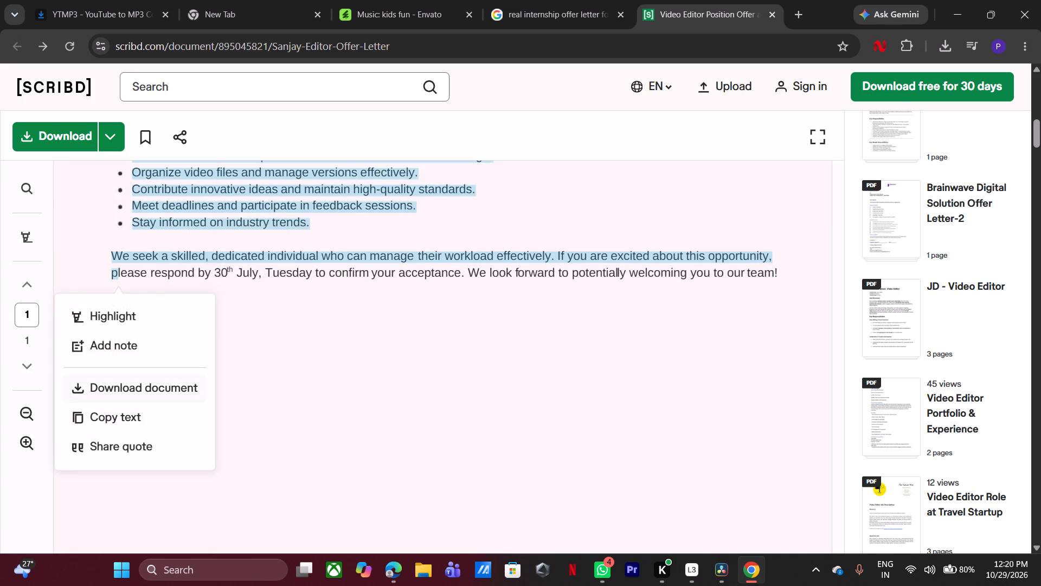
pyautogui.click(252, 381)
pyautogui.moveTo(178, 363); pyautogui.dragTo(162, 354)
pyautogui.click(162, 354)
pyautogui.click(172, 356)
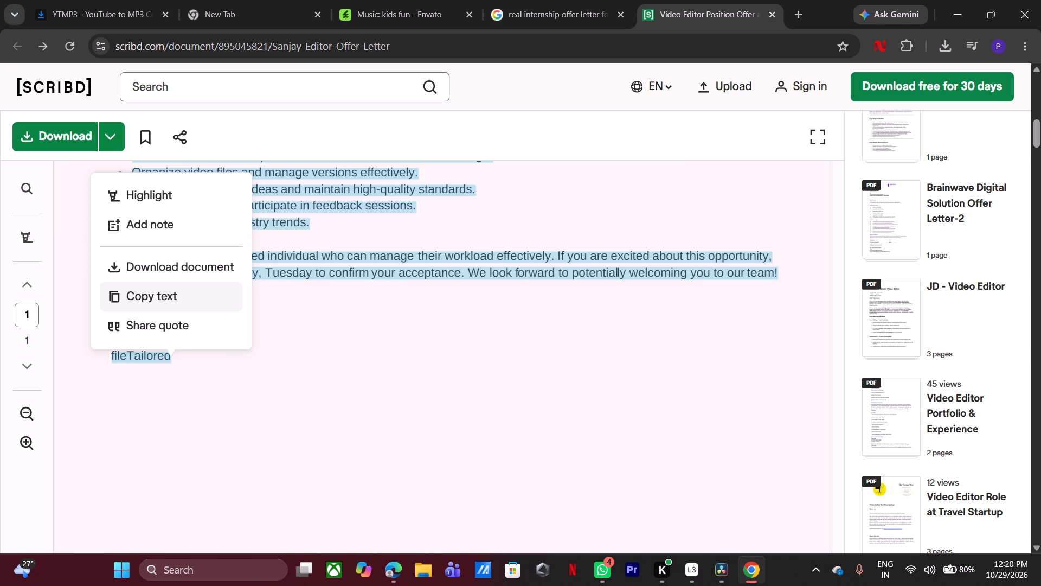
pyautogui.doubleClick(189, 290)
pyautogui.scroll(6, 267, 319)
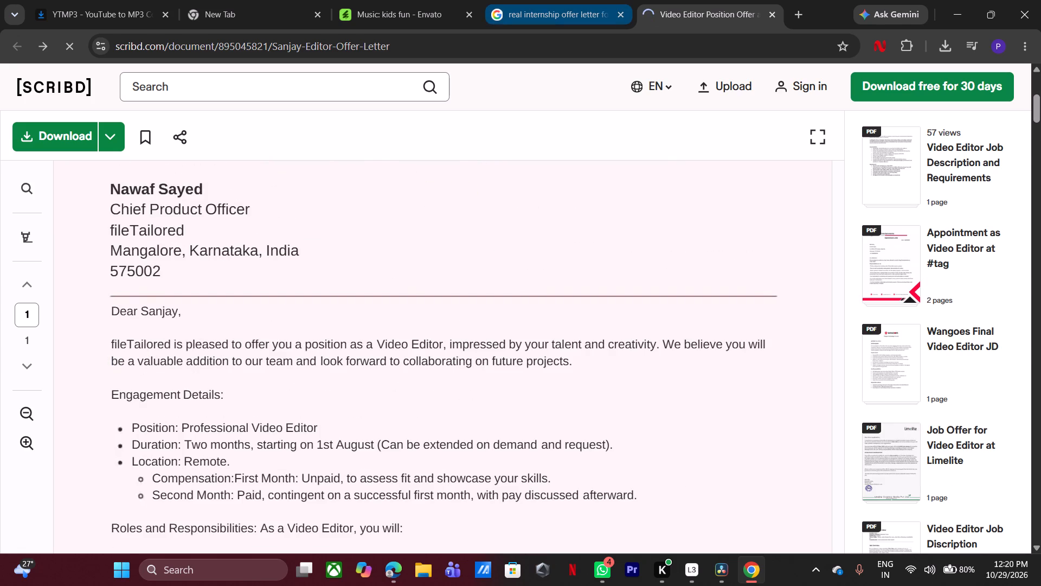
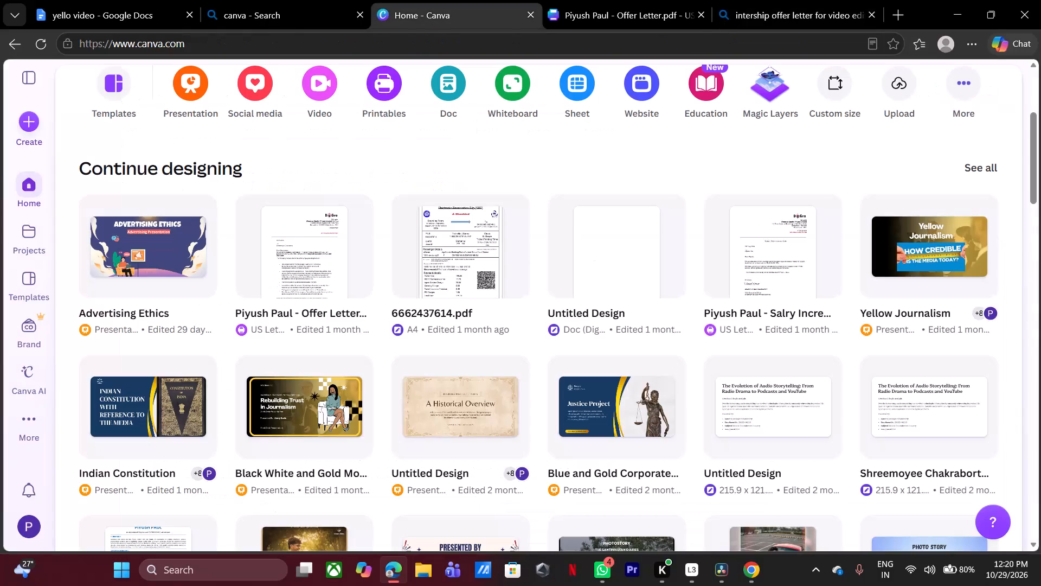
# Switch to the existing offer letter design.
pyautogui.click(640, 0)
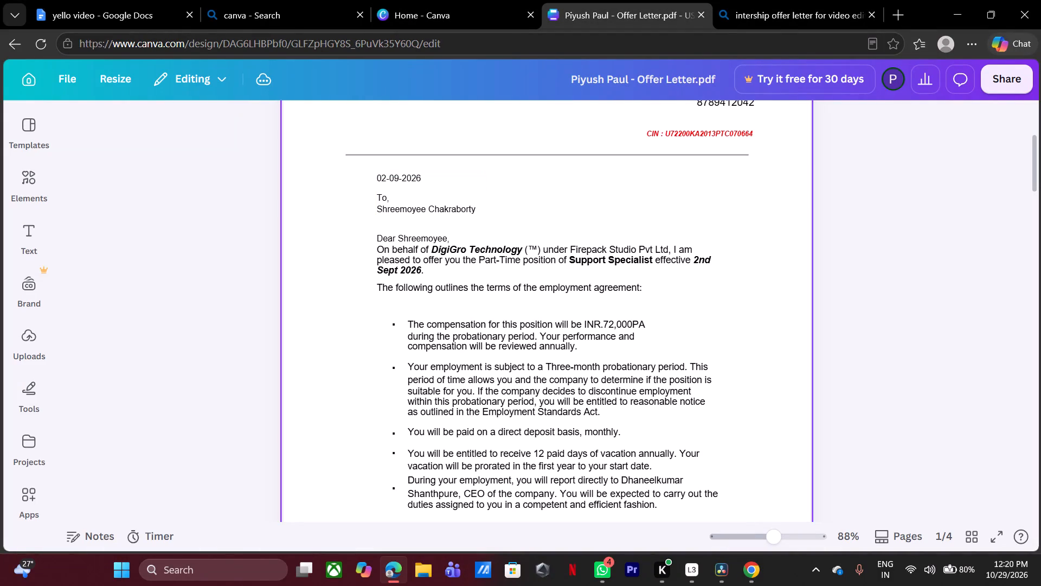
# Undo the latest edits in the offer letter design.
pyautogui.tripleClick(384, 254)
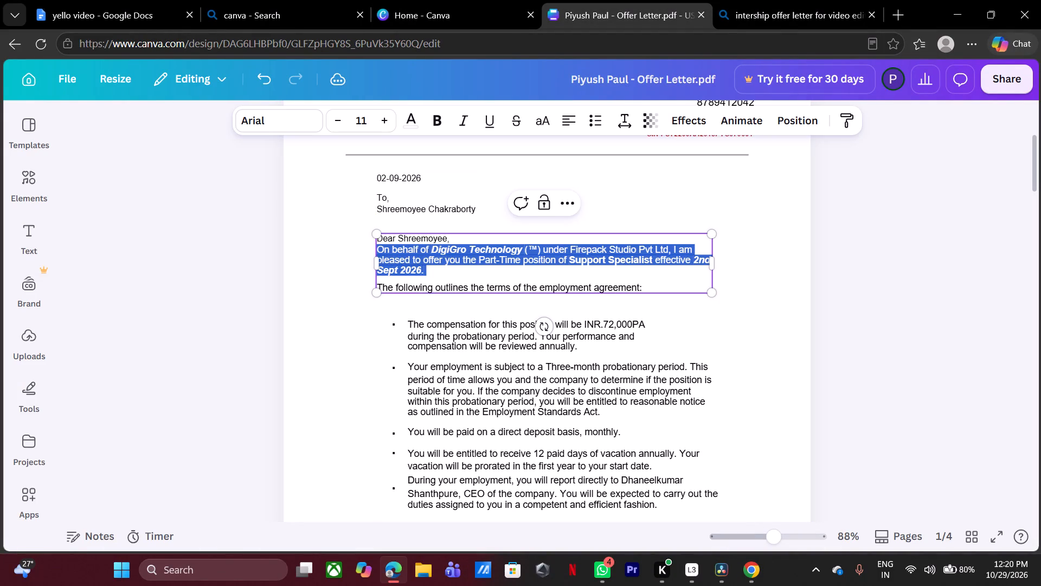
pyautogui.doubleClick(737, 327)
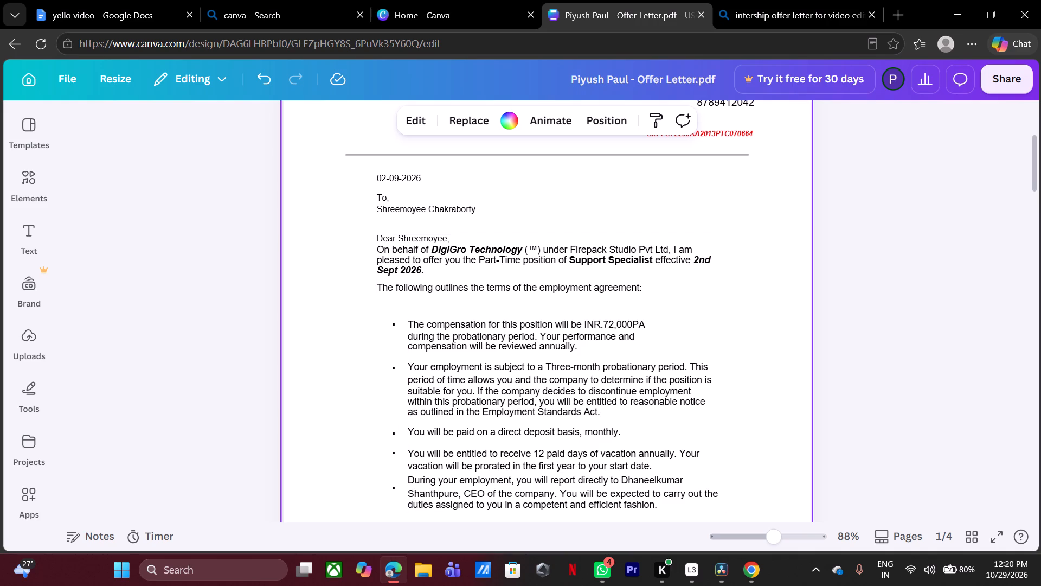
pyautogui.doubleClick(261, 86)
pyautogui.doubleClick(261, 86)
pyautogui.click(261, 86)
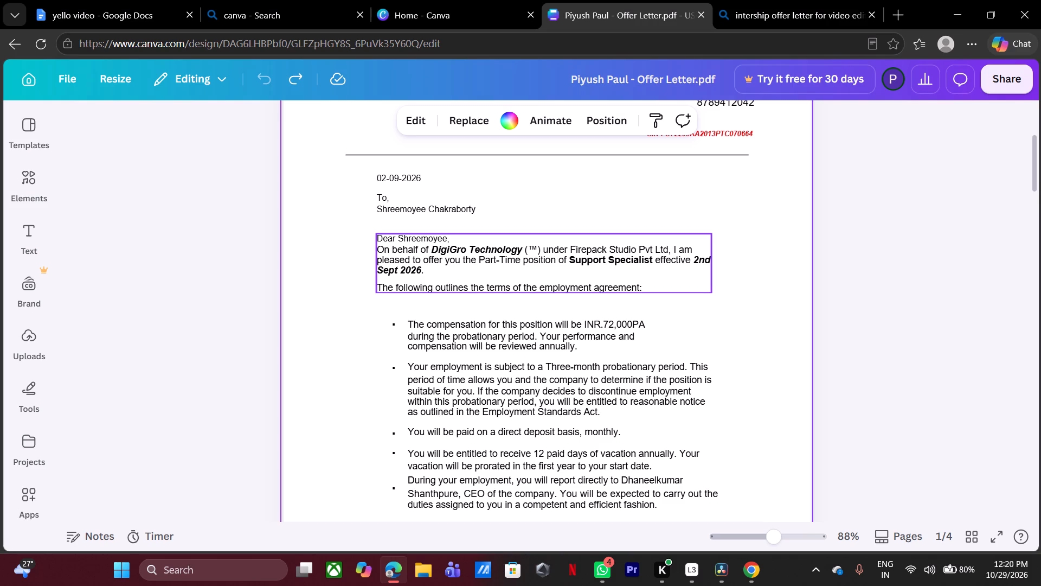
# Replace the position title Support Specialist with Video Editor in bold, and change the recipient's name in the address and salutation.
pyautogui.doubleClick(571, 259)
pyautogui.moveTo(571, 260); pyautogui.dragTo(651, 262)
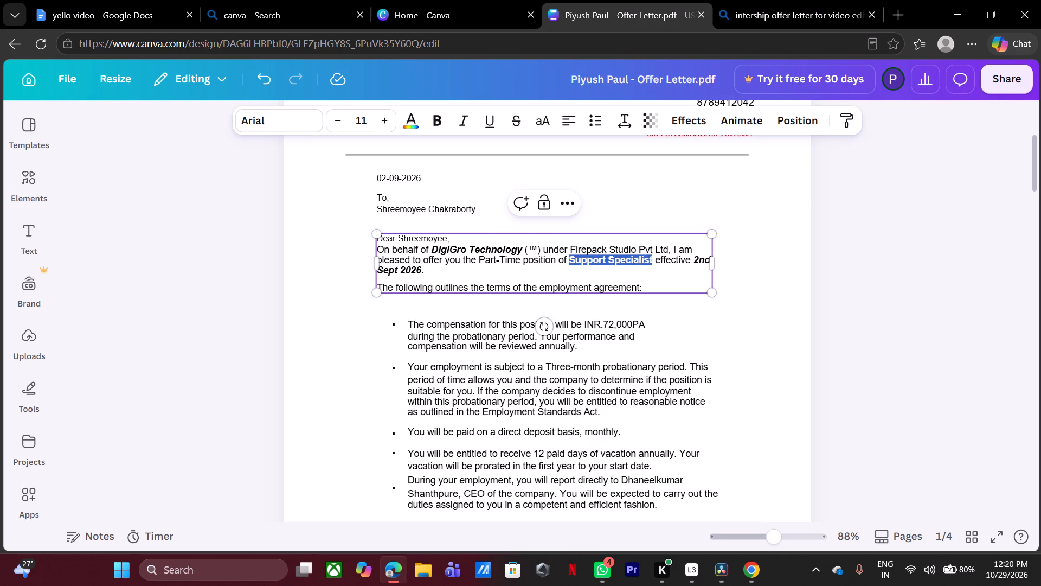
pyautogui.moveTo(651, 262); pyautogui.dragTo(653, 262)
pyautogui.write('video')
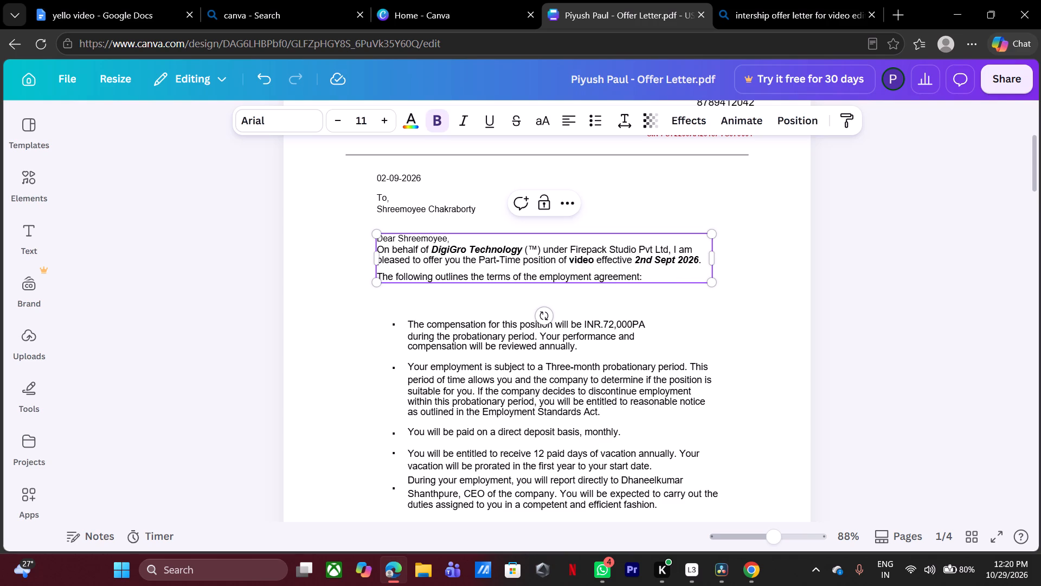
pyautogui.press('BackSpace')
pyautogui.press('BackSpace')
pyautogui.press('BackSpace')
pyautogui.press('BackSpace')
pyautogui.press('BackSpace')
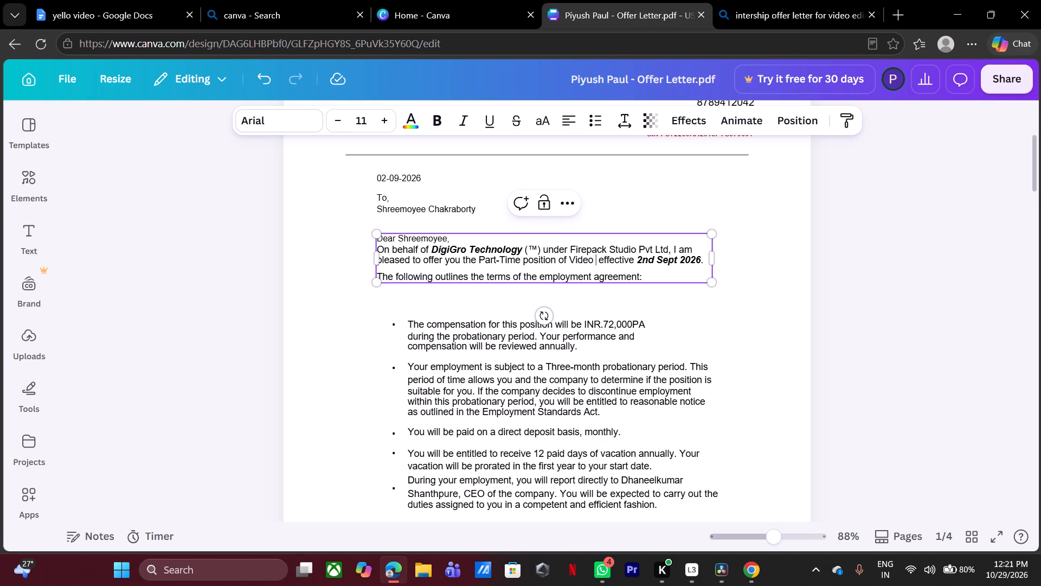
pyautogui.press('BackSpace')
pyautogui.press('BackSpace')
pyautogui.press('BackSpace')
pyautogui.press('BackSpace')
pyautogui.press('BackSpace')
pyautogui.press('BackSpace')
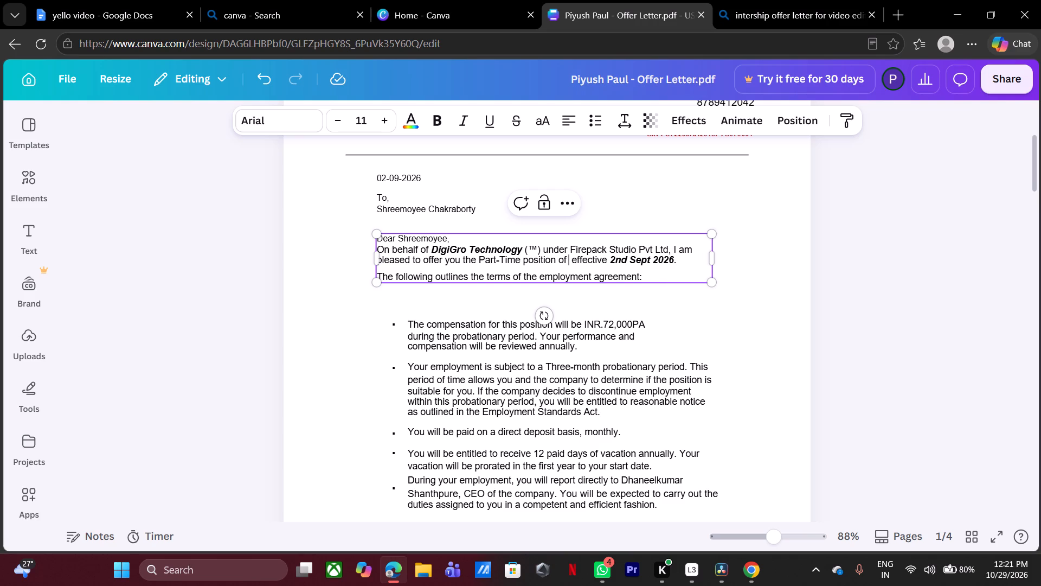
# Undo the recent edits that removed the bold position title from the letter's opening paragraph.
pyautogui.click(262, 79)
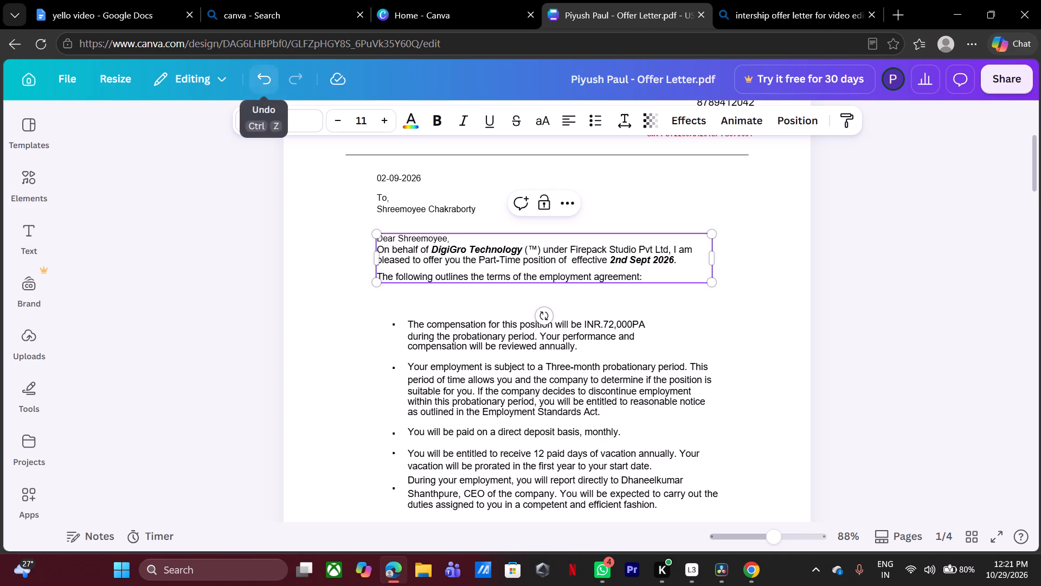
pyautogui.tripleClick(262, 79)
pyautogui.click(262, 79)
pyautogui.click(261, 79)
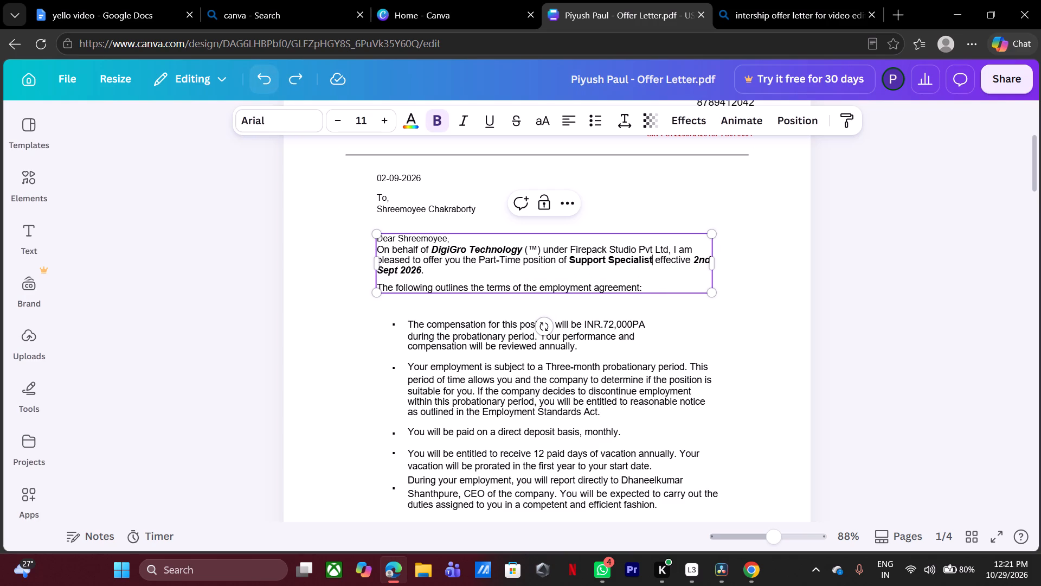
# Replace the bold position title Support Specialist with Video Editor in the opening paragraph.
pyautogui.moveTo(653, 262); pyautogui.dragTo(577, 266)
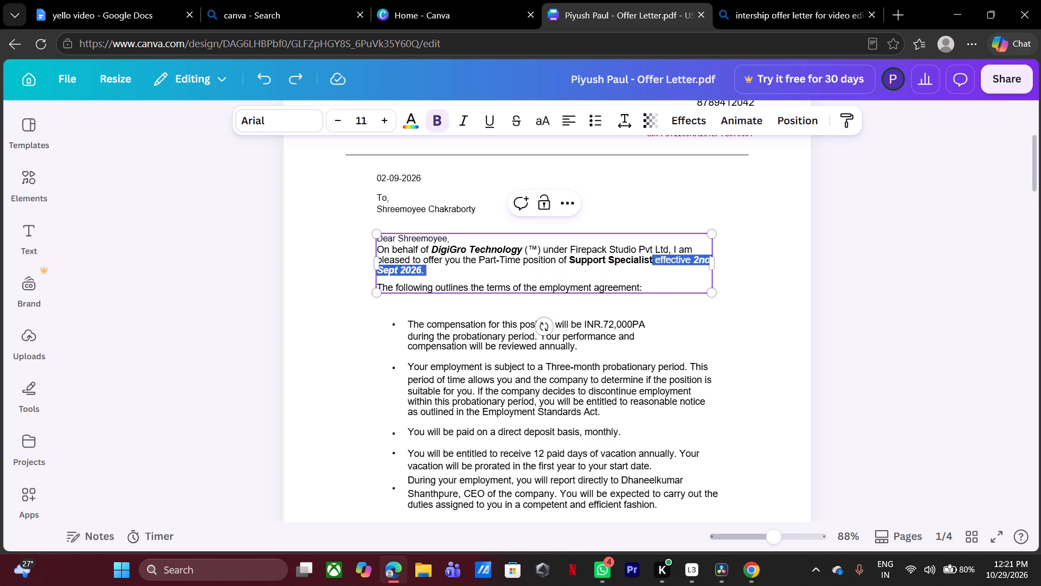
pyautogui.moveTo(577, 266); pyautogui.dragTo(570, 258)
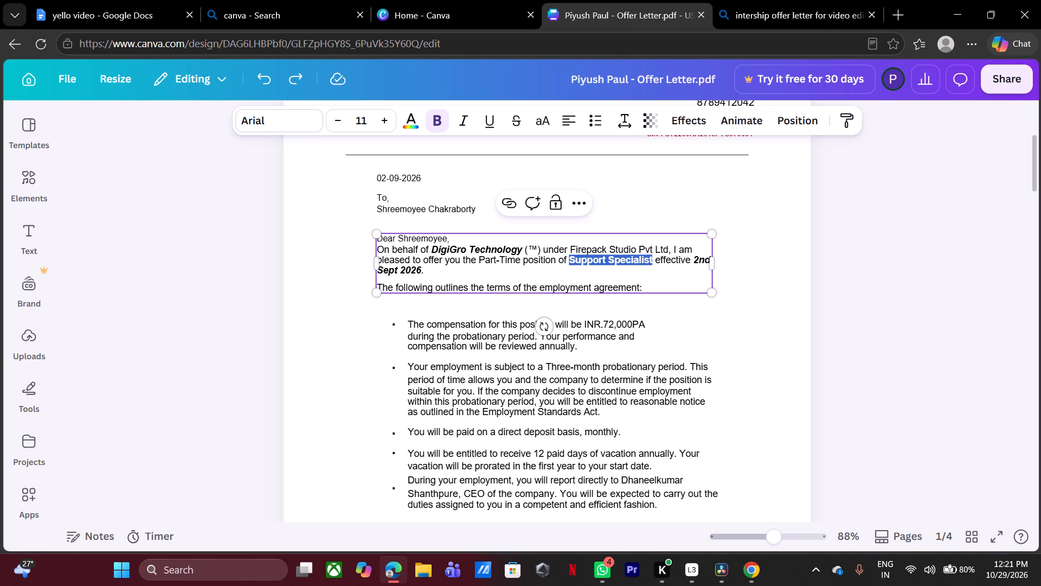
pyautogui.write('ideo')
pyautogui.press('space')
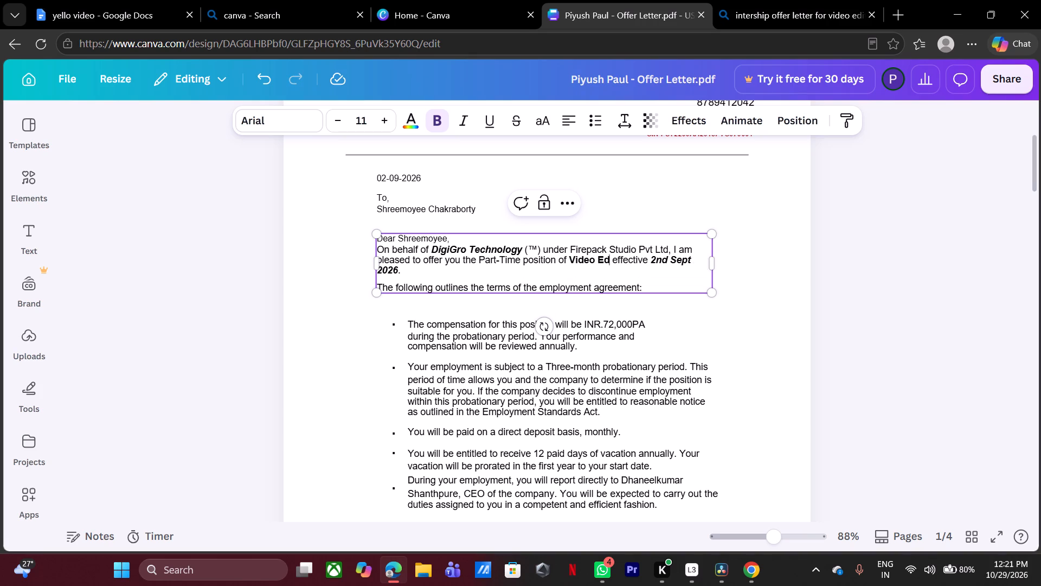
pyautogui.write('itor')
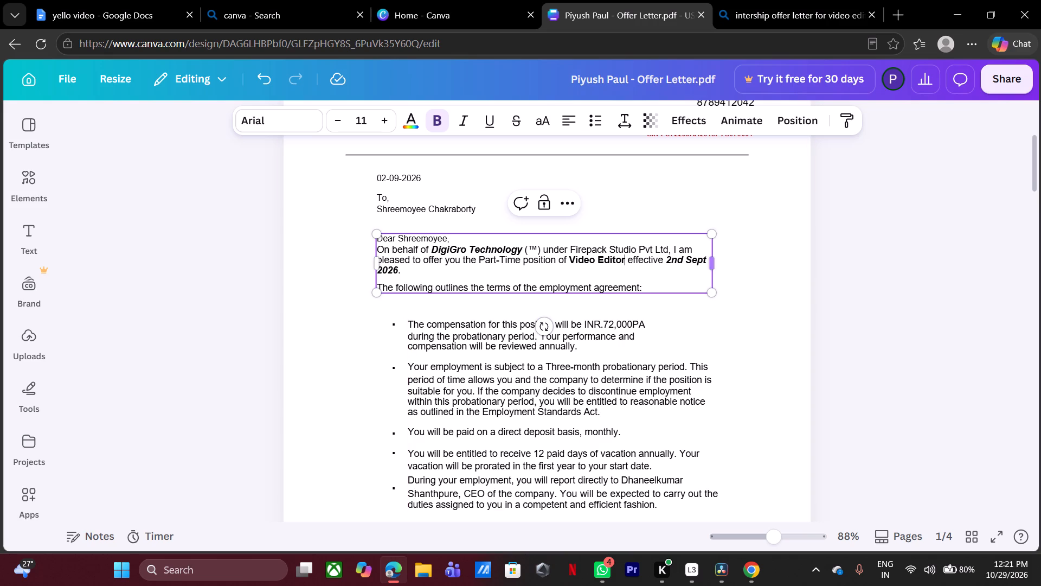
# Widen the opening paragraph's text box slightly so the offer sentence fits on two lines, and dismiss the chat notification.
pyautogui.moveTo(713, 264); pyautogui.dragTo(732, 267)
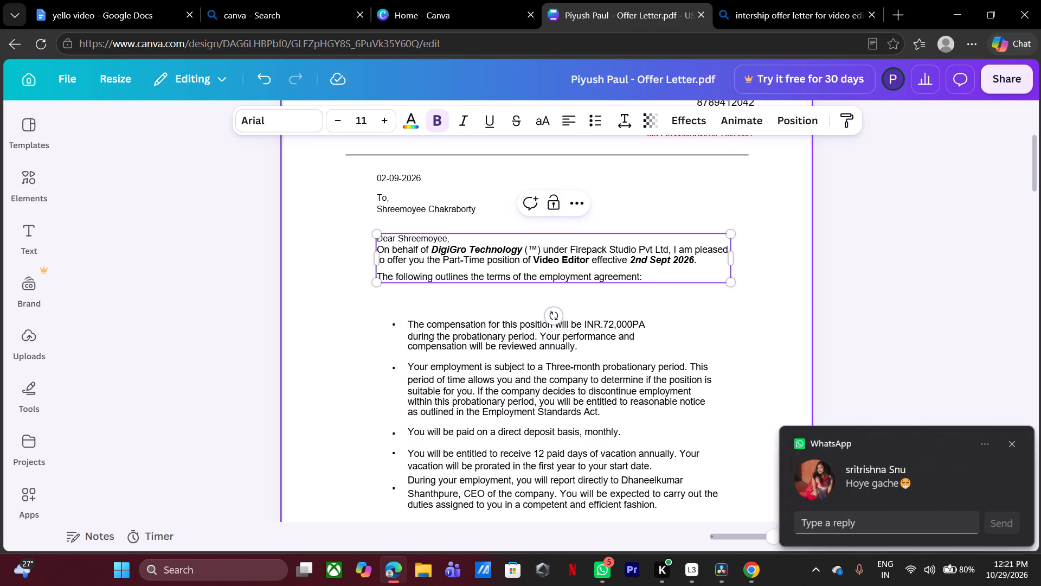
pyautogui.doubleClick(1013, 440)
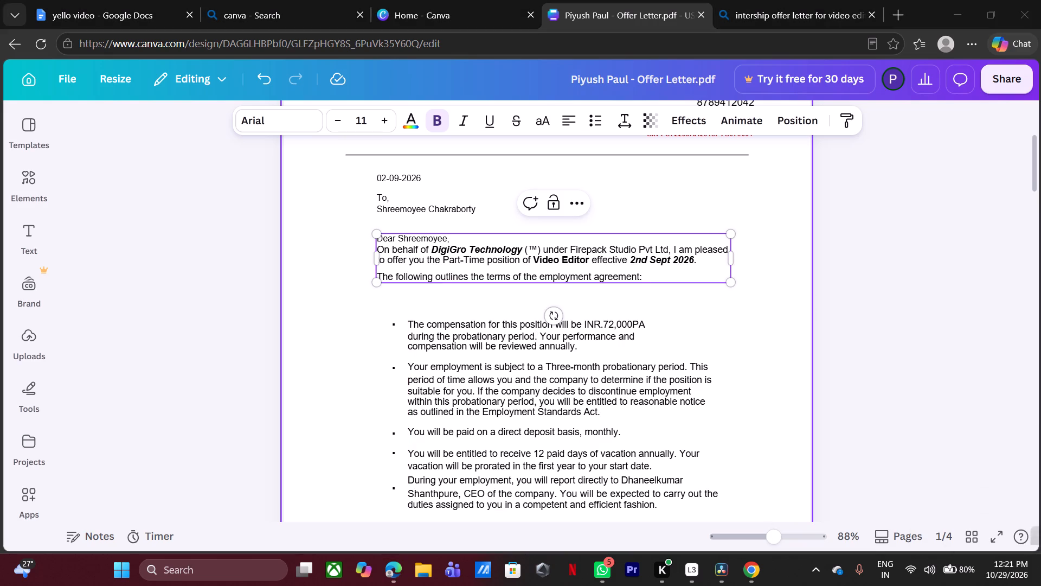
pyautogui.doubleClick(744, 351)
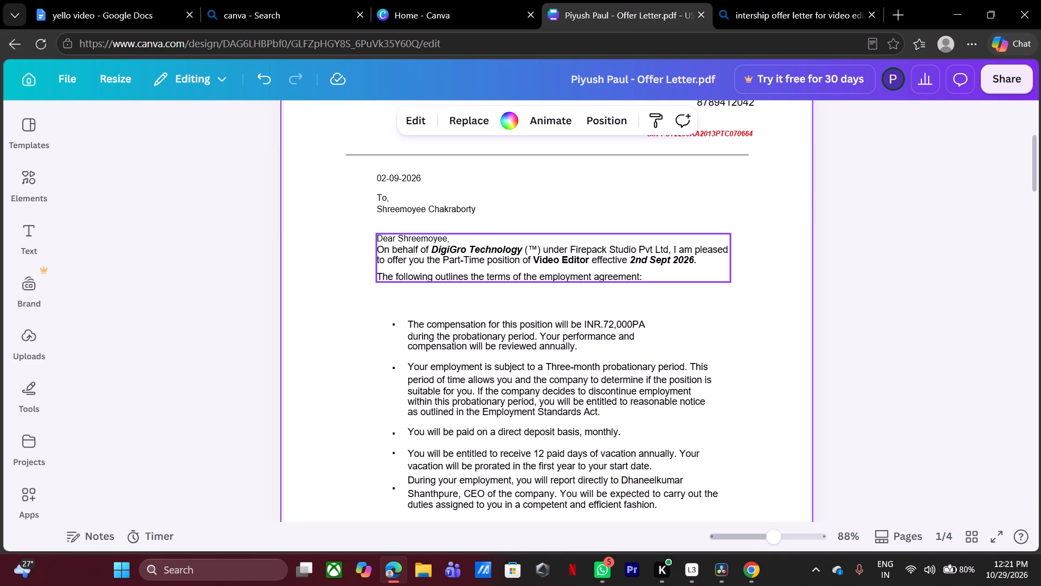
# Replace the name in the salutation after Dear with the new recipient's first name, keeping the comma.
pyautogui.tripleClick(447, 241)
pyautogui.tripleClick(447, 238)
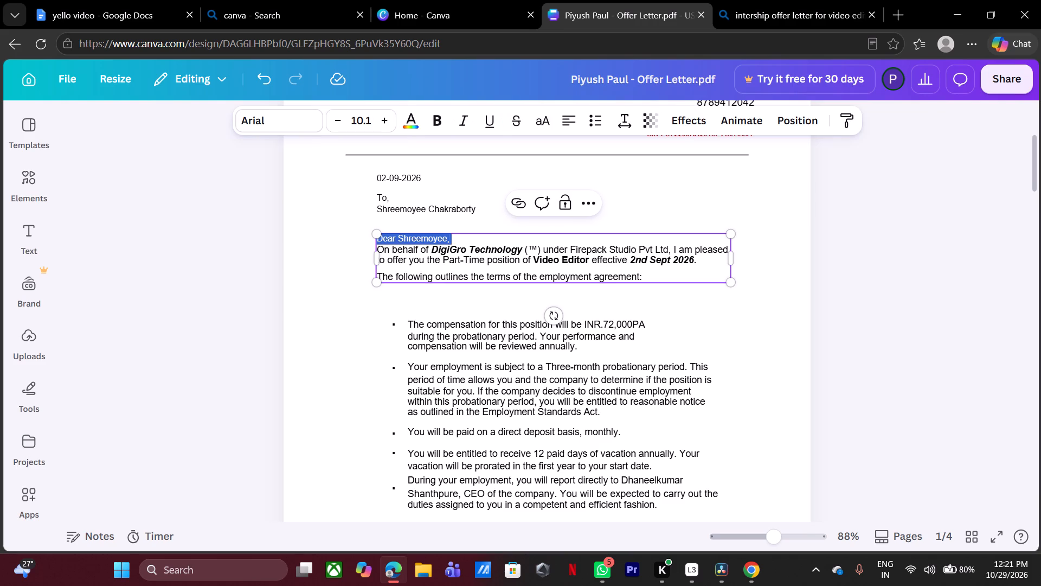
pyautogui.click(451, 238)
pyautogui.moveTo(446, 239); pyautogui.dragTo(401, 239)
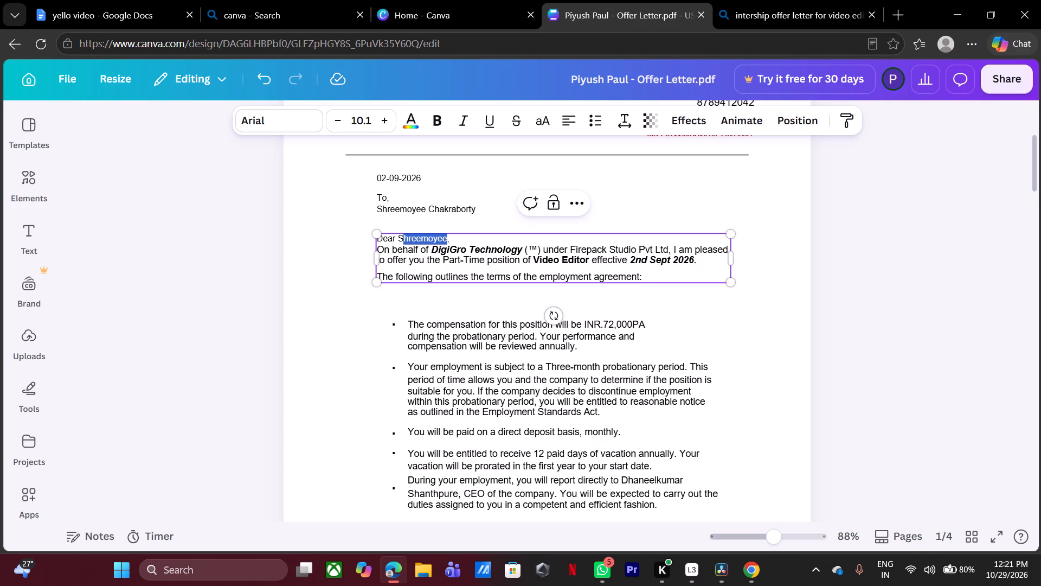
pyautogui.moveTo(401, 239); pyautogui.dragTo(399, 239)
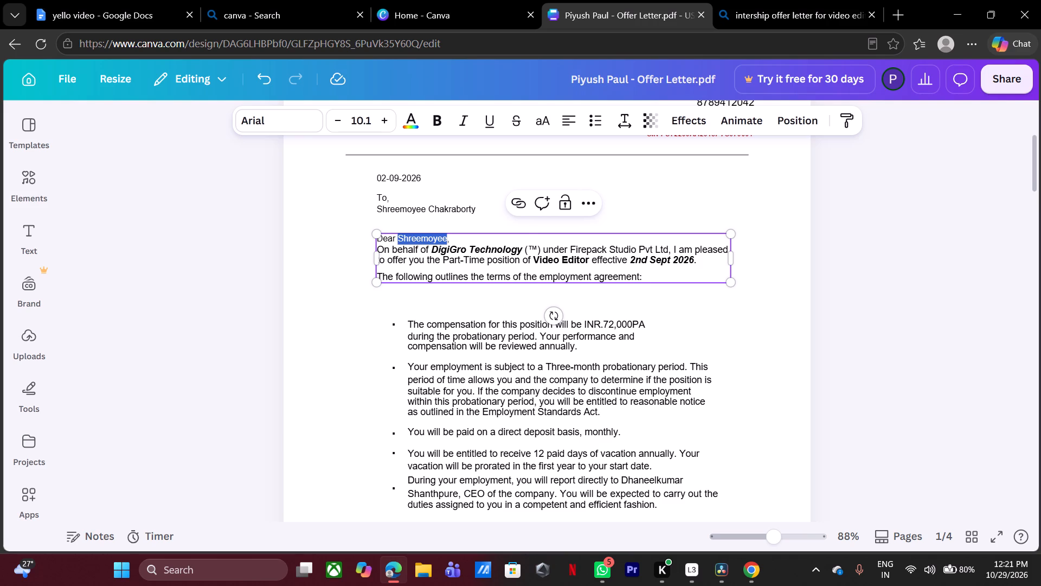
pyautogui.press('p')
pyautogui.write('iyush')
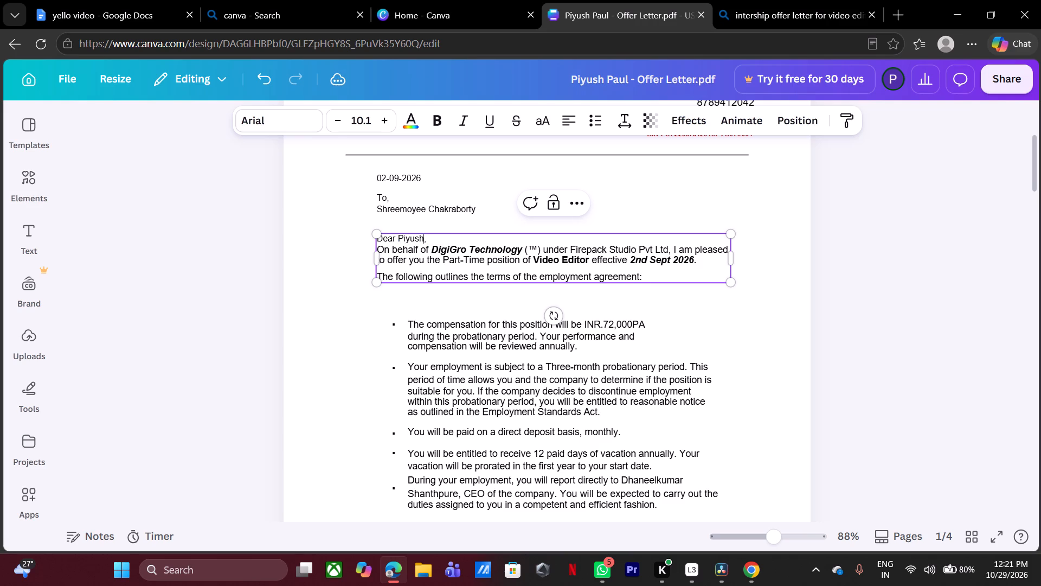
# Replace the name under To in the address block with the new recipient's full name.
pyautogui.tripleClick(473, 205)
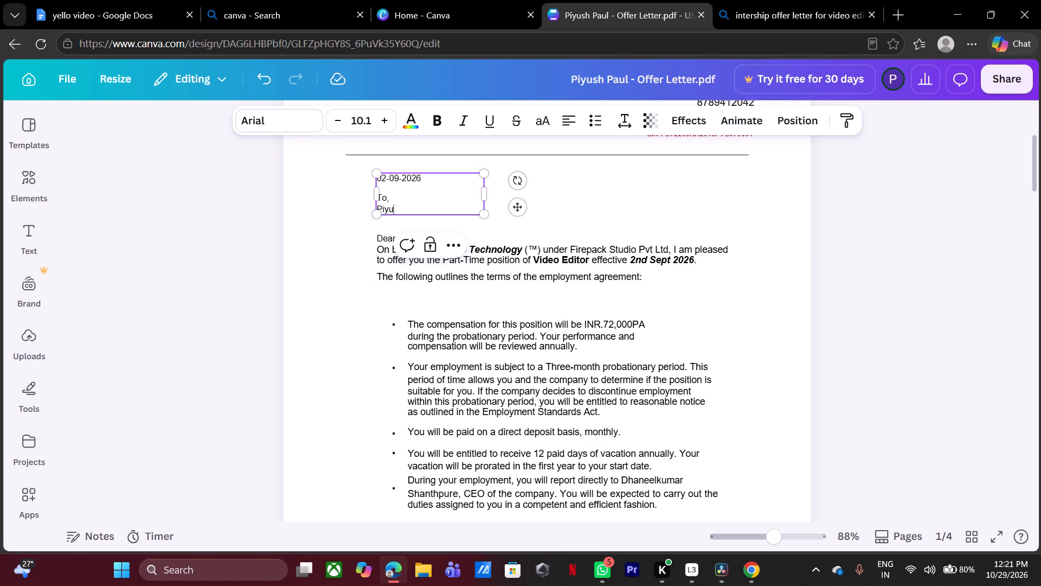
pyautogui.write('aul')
# Select all the text in the bulleted employment terms, from the compensation clause to the reporting duties clause.
pyautogui.doubleClick(684, 326)
pyautogui.scroll(-1, 742, 344)
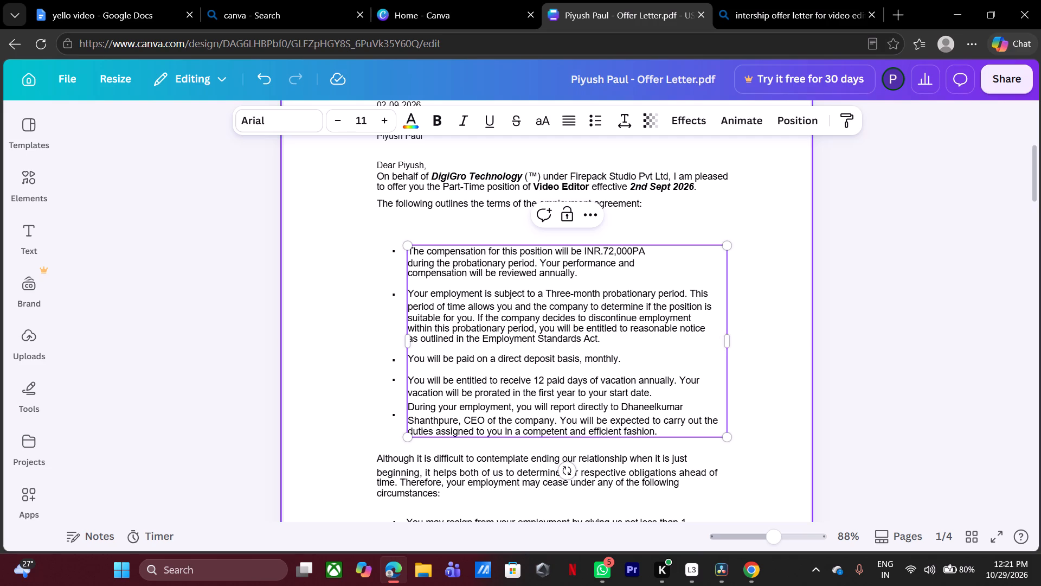
pyautogui.scroll(2, 740, 330)
pyautogui.scroll(-1, 740, 330)
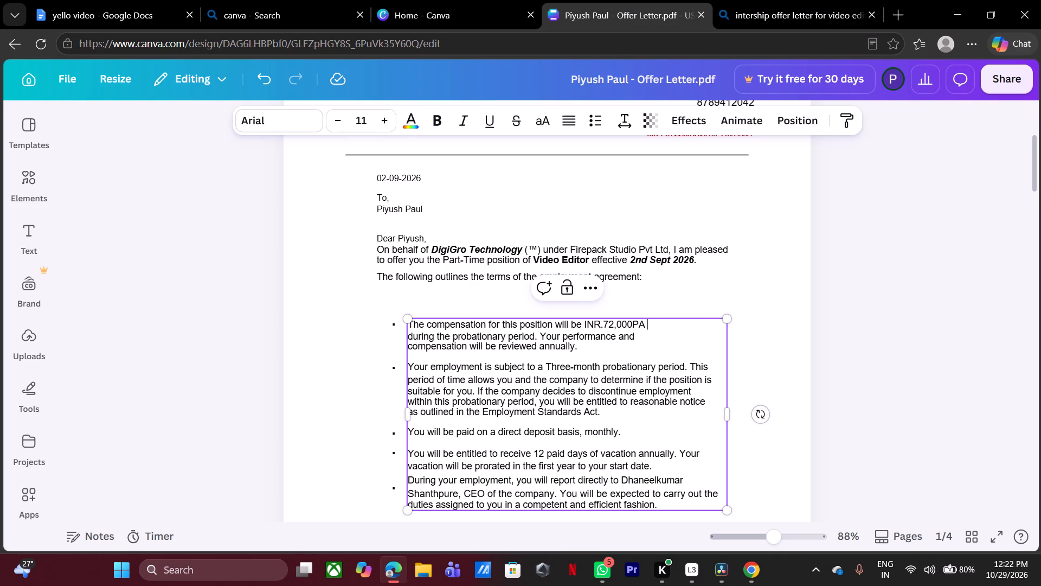
pyautogui.tripleClick(492, 336)
pyautogui.hotkey('ctrl', 'a')
pyautogui.scroll(-3, 492, 342)
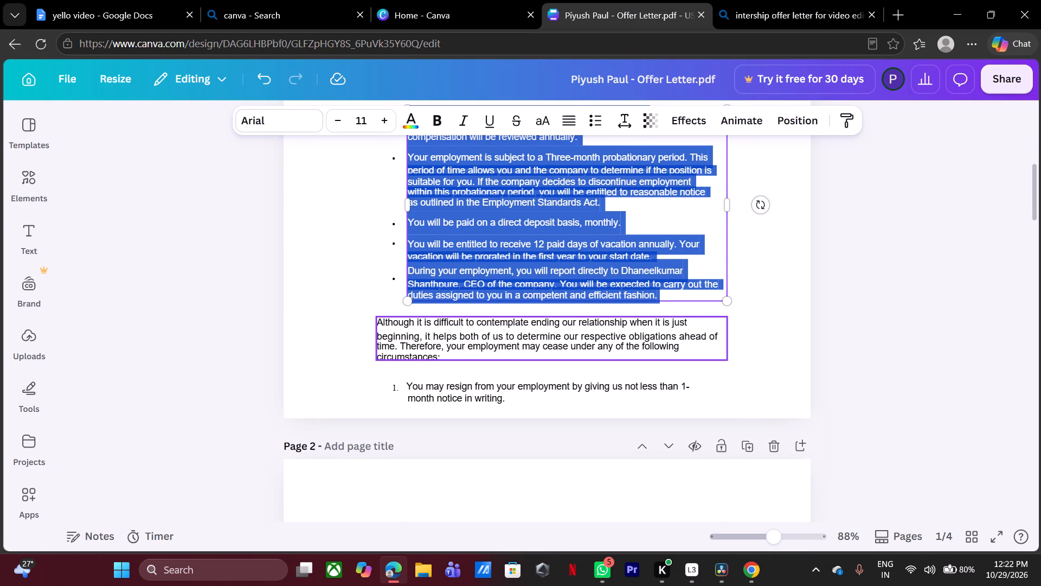
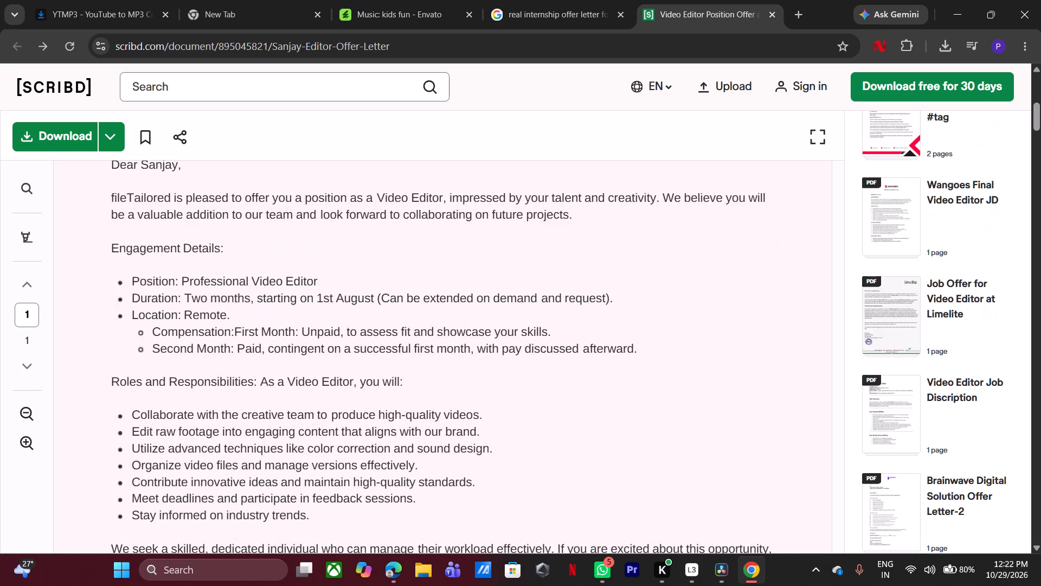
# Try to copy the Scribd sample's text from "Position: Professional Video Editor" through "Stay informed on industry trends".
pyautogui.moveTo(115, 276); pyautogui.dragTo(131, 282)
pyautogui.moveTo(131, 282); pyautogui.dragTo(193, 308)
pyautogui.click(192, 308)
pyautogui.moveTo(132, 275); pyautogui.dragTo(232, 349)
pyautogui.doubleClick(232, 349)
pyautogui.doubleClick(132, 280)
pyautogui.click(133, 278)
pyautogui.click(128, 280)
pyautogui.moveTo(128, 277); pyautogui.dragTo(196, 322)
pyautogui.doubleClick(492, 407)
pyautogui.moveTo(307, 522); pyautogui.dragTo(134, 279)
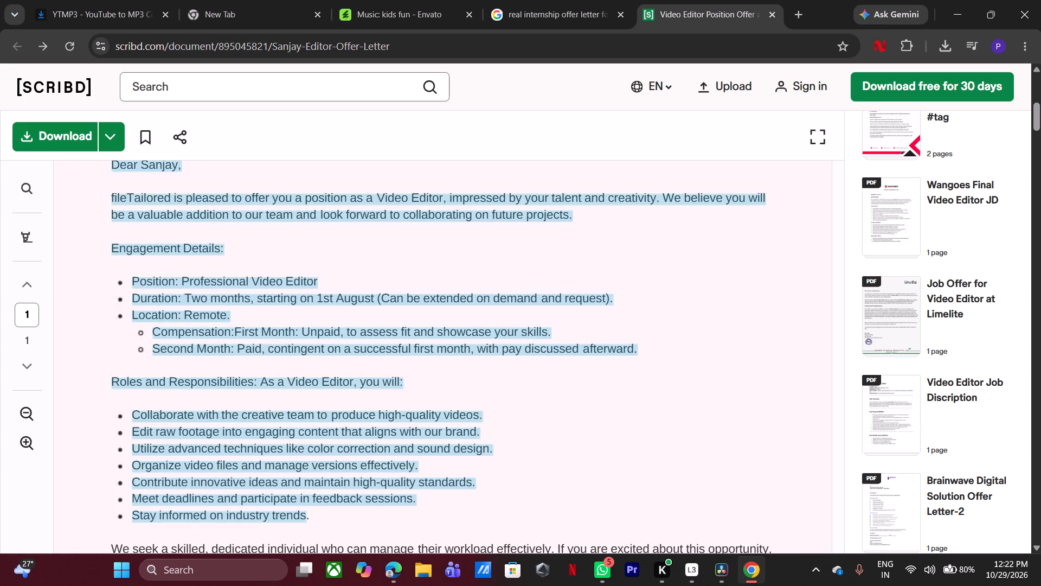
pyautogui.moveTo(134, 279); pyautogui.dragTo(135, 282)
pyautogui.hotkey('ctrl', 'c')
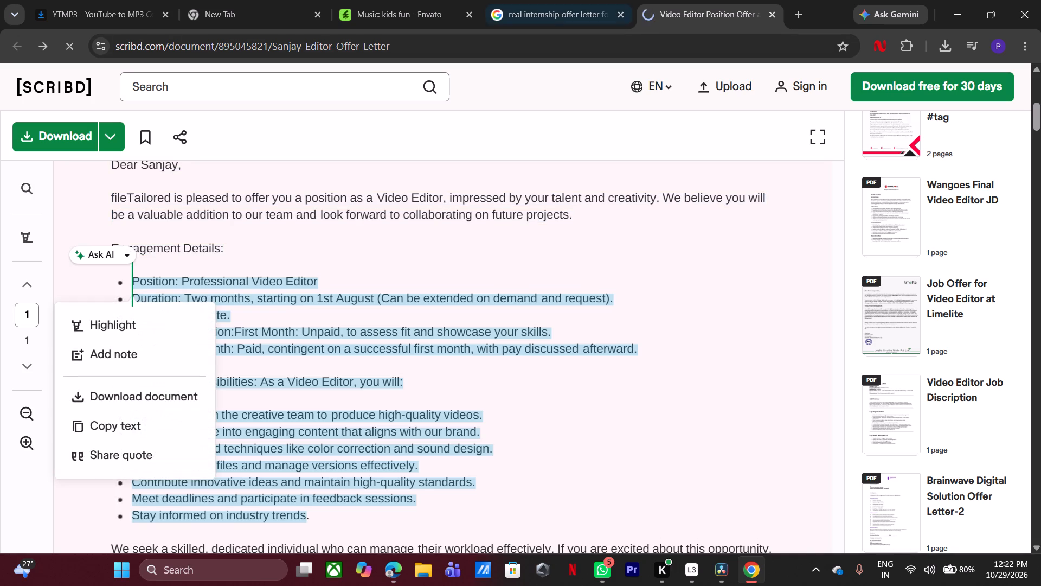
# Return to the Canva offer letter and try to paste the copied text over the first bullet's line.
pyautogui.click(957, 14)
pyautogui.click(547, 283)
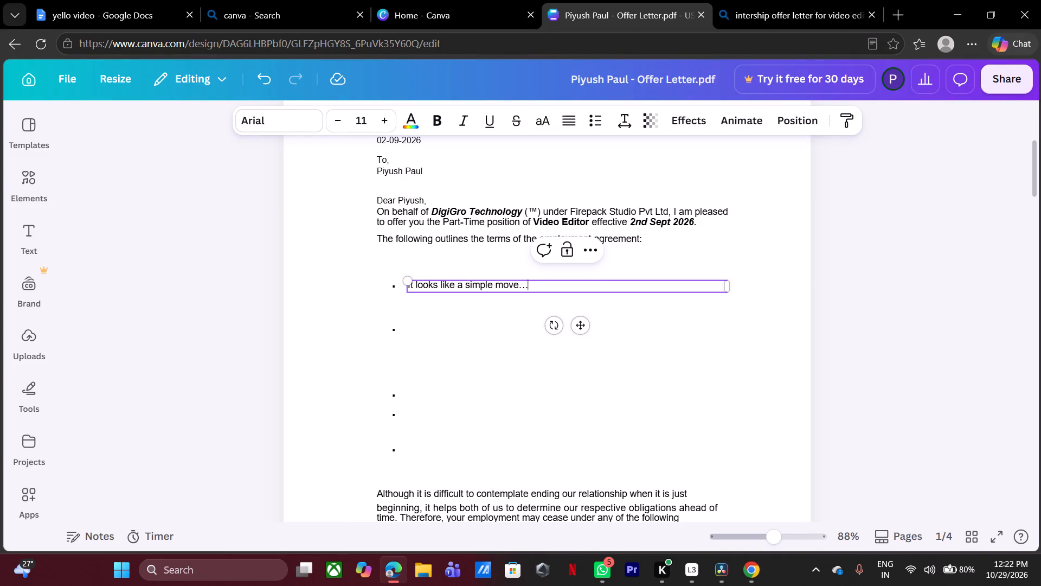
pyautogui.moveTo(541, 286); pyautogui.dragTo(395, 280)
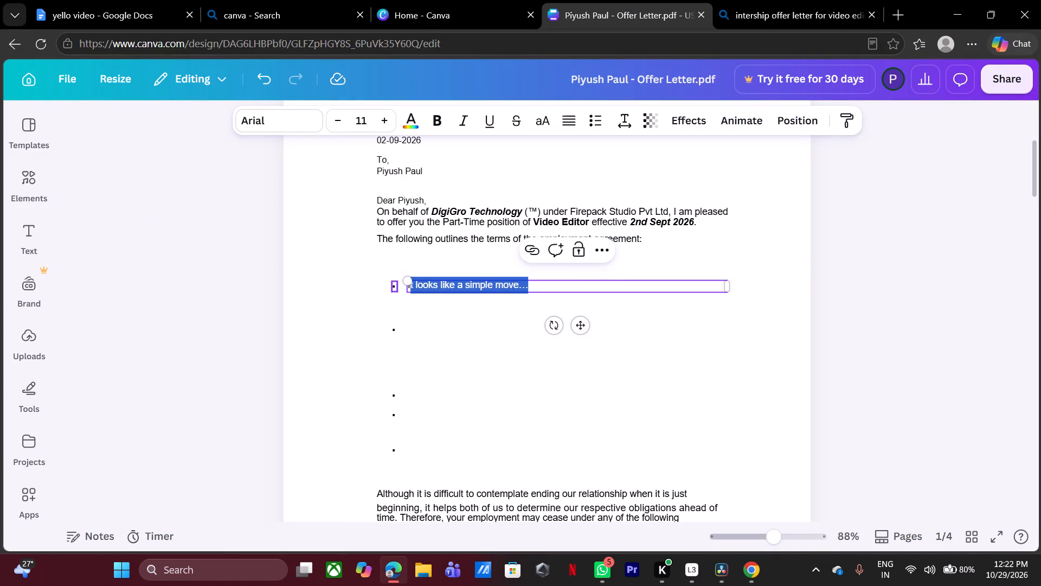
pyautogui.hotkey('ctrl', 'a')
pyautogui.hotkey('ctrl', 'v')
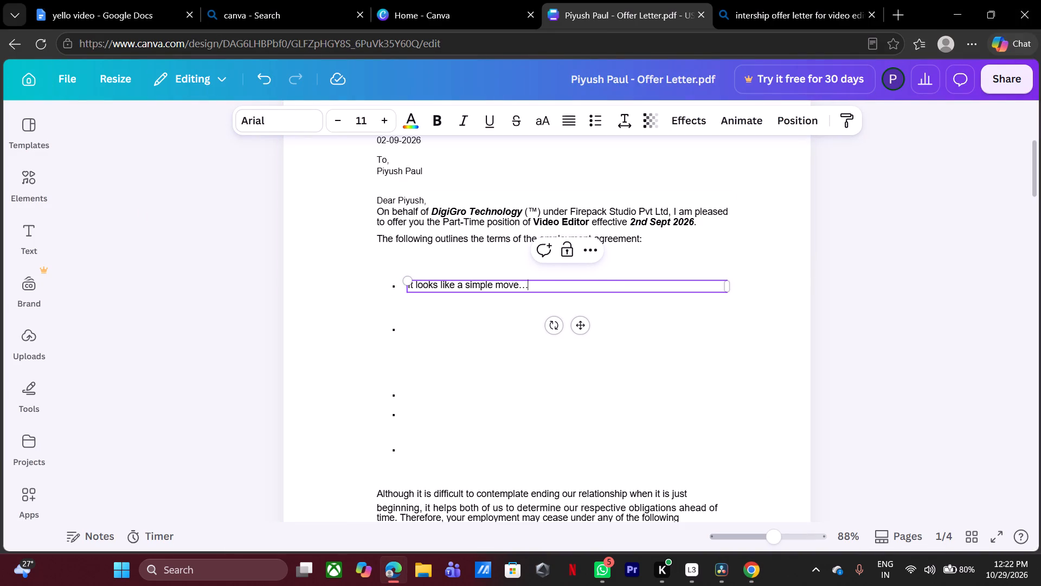
# Delete the leftover line "It looks like a simple move…" and all five bullet markers beneath the employment agreement sentence.
pyautogui.hotkey('ctrl', 'a')
pyautogui.press('Delete')
pyautogui.doubleClick(495, 293)
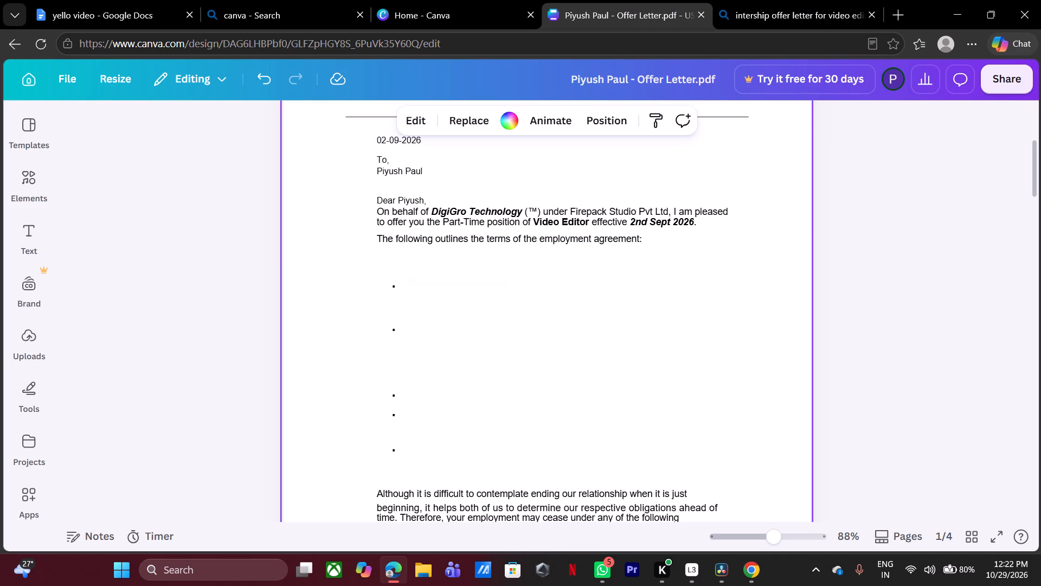
pyautogui.doubleClick(433, 282)
pyautogui.click(388, 283)
pyautogui.click(389, 278)
pyautogui.moveTo(383, 279); pyautogui.dragTo(444, 421)
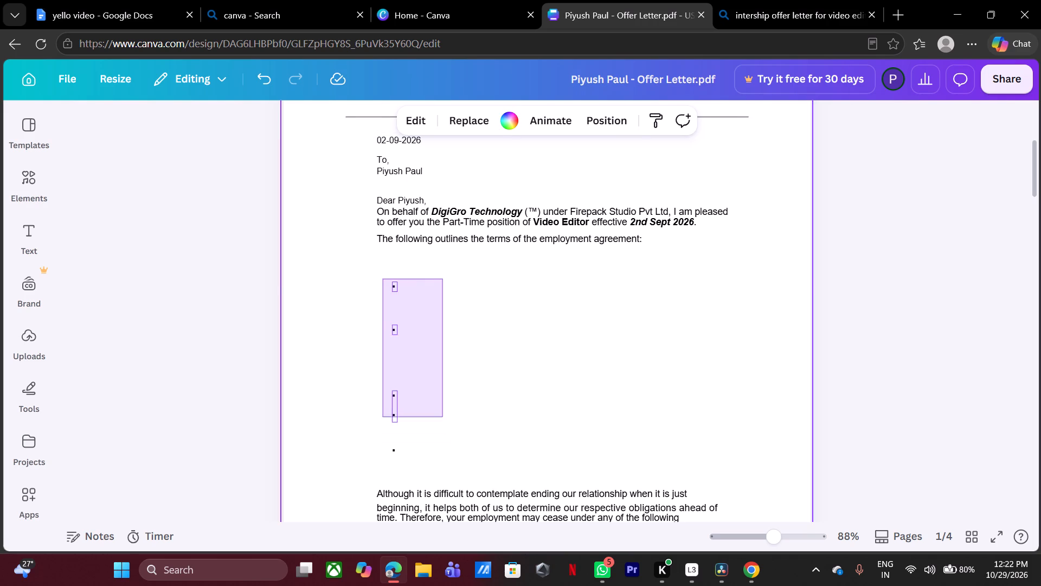
pyautogui.moveTo(444, 421); pyautogui.dragTo(455, 465)
pyautogui.press('Delete')
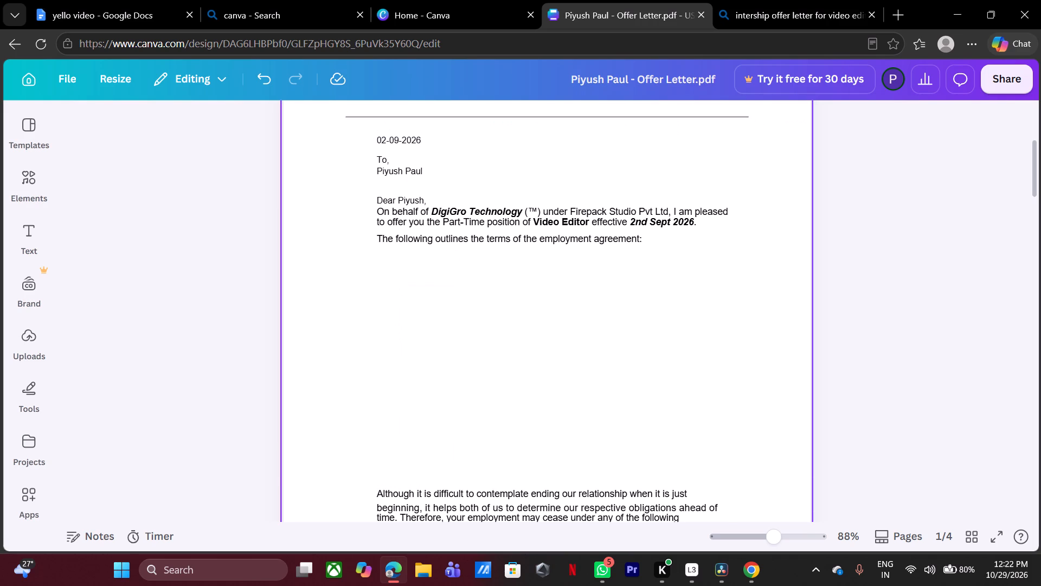
# Move the "Although it is difficult to contemplate ending our relationship" paragraph up into the emptied terms area.
pyautogui.moveTo(428, 495); pyautogui.dragTo(410, 370)
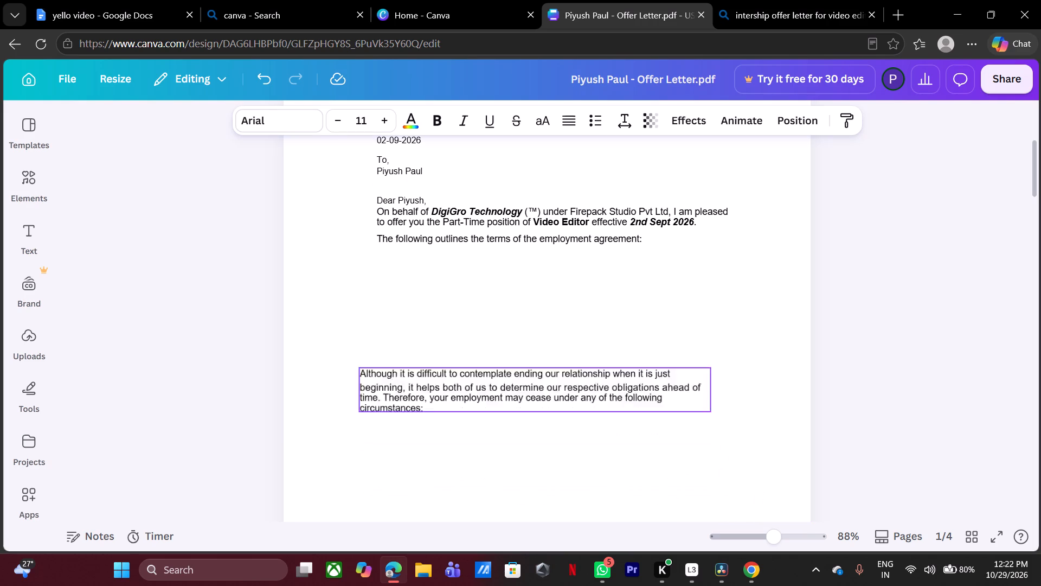
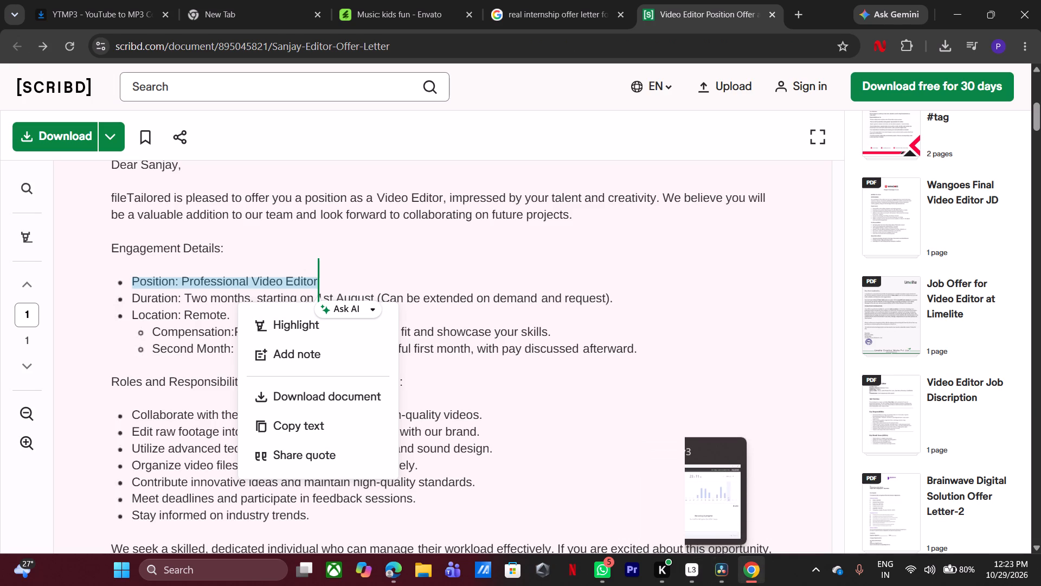
# Switch to the Canva offer letter in Edge and try to paste the Scribd text into the text box beneath the employment agreement sentence.
pyautogui.doubleClick(396, 576)
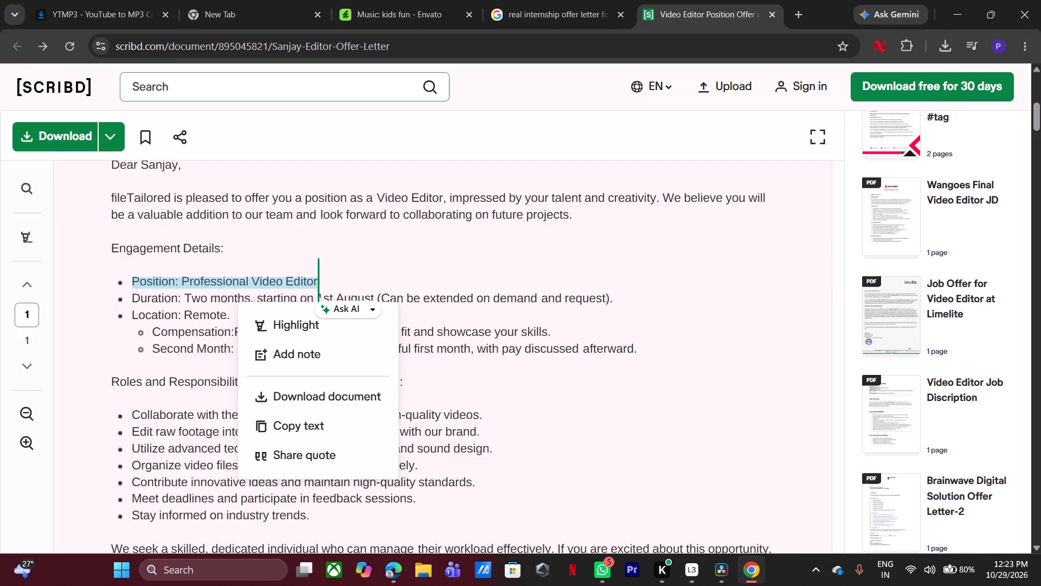
pyautogui.doubleClick(388, 570)
pyautogui.hotkey('ctrl', 'v')
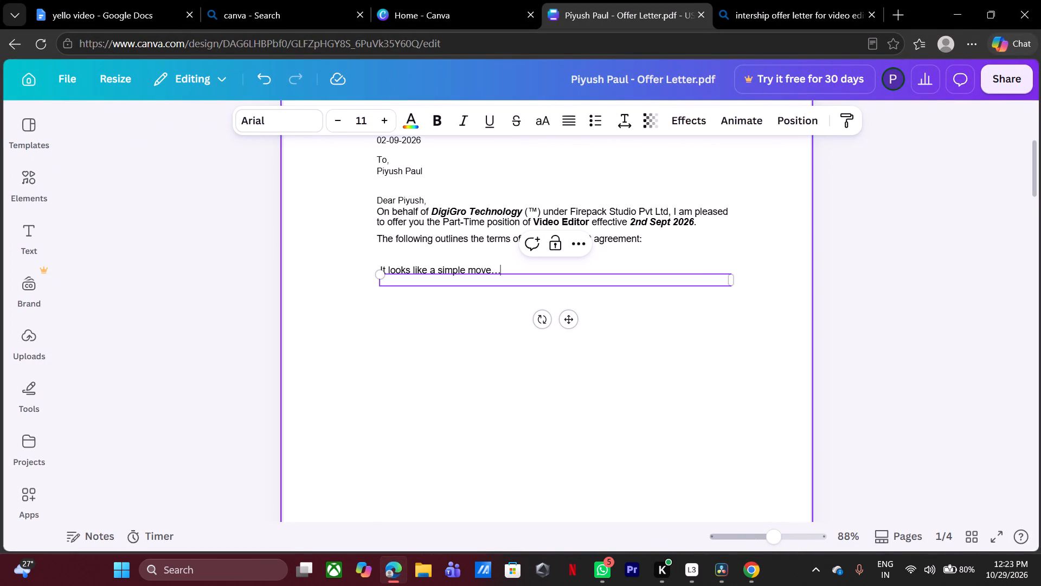
# Align the "It looks like a simple move…" line with the letter's text margin, about 0.354 below the employment agreement sentence.
pyautogui.click(500, 279)
pyautogui.moveTo(503, 273); pyautogui.dragTo(513, 280)
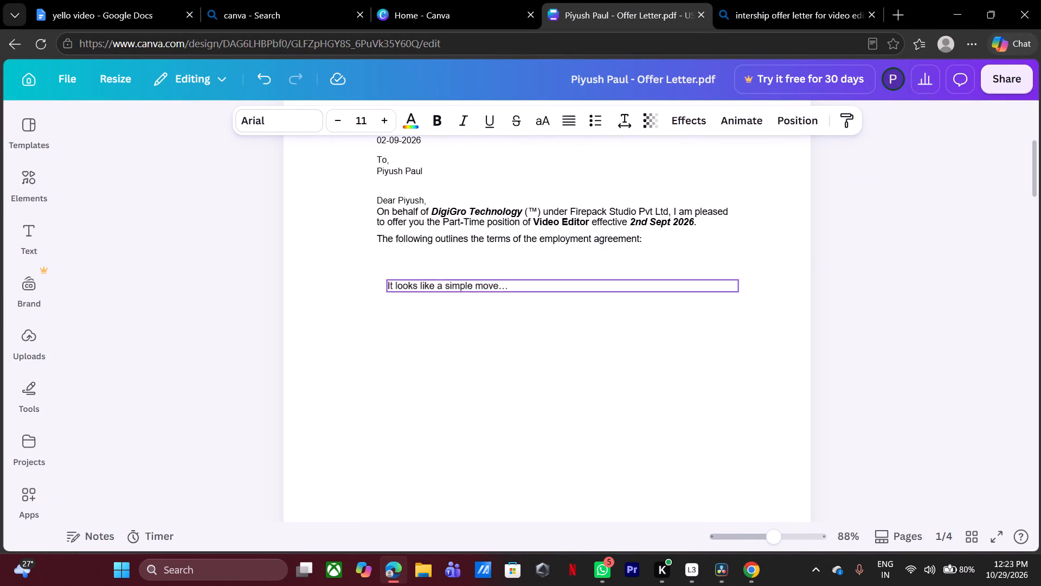
pyautogui.moveTo(513, 280); pyautogui.dragTo(517, 281)
pyautogui.doubleClick(517, 281)
pyautogui.moveTo(525, 289); pyautogui.dragTo(507, 277)
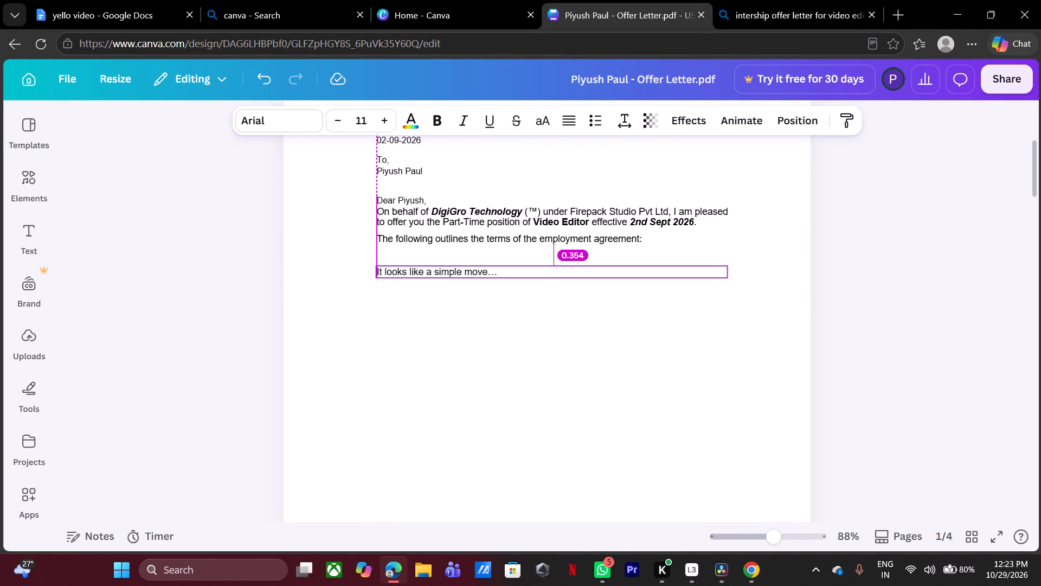
pyautogui.moveTo(507, 277); pyautogui.dragTo(509, 277)
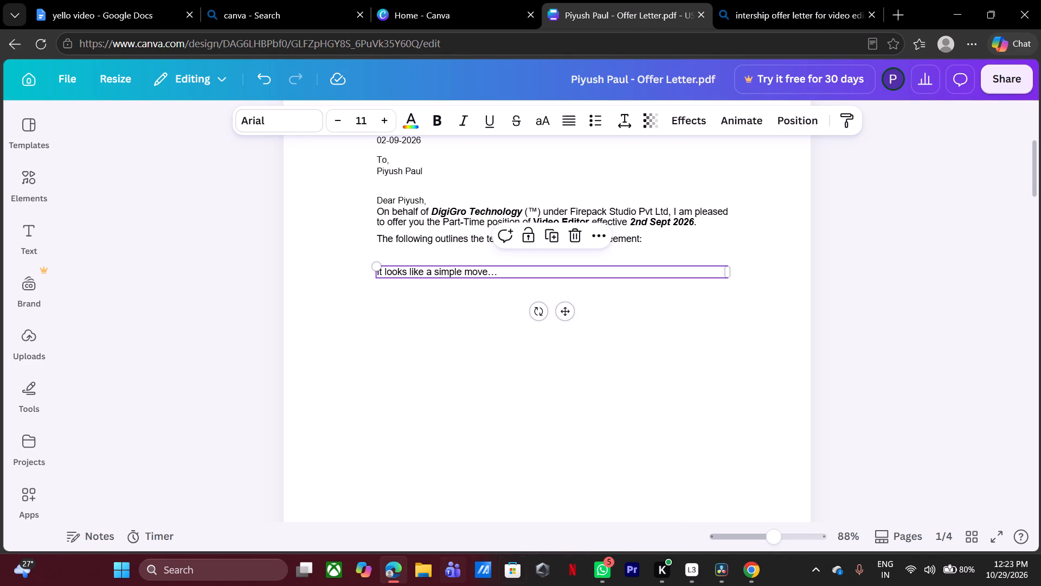
# Switch to Chrome, examine the Pinterest "Internship Offer Letter (1 minute to edit)" sample from the image results, and return to the Scribd sample.
pyautogui.click(751, 581)
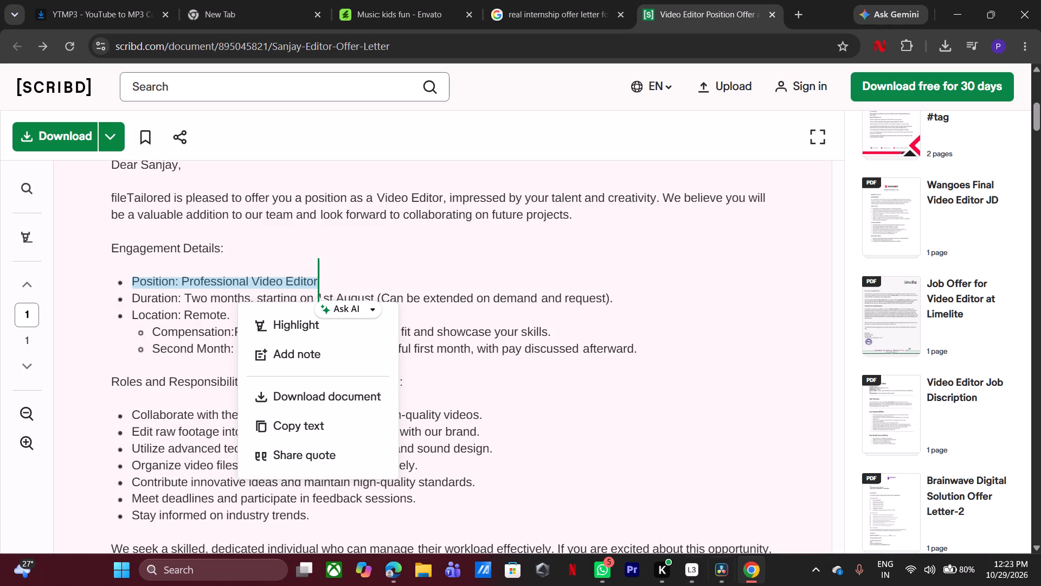
pyautogui.doubleClick(607, 345)
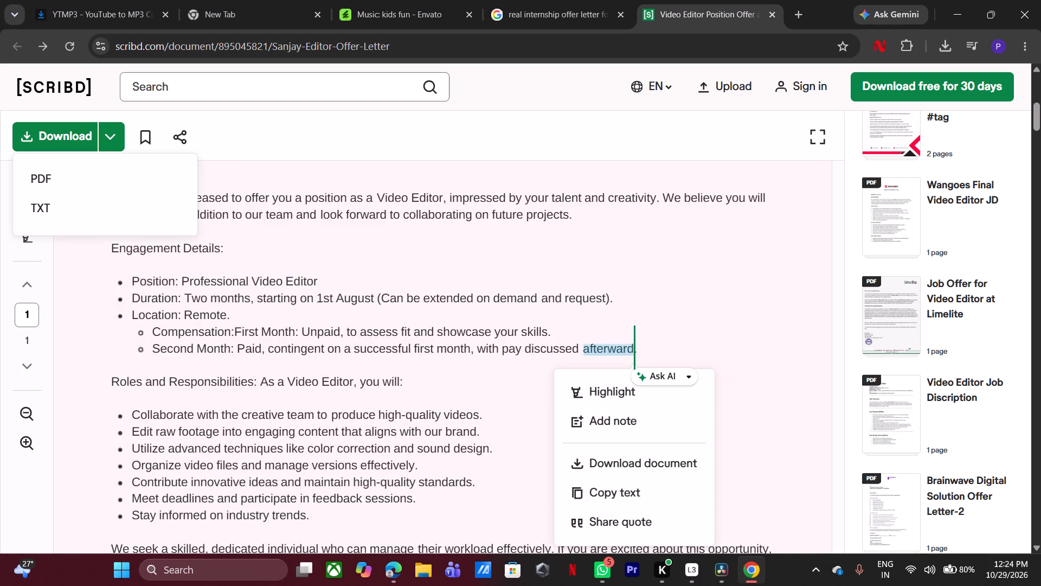
pyautogui.click(590, 2)
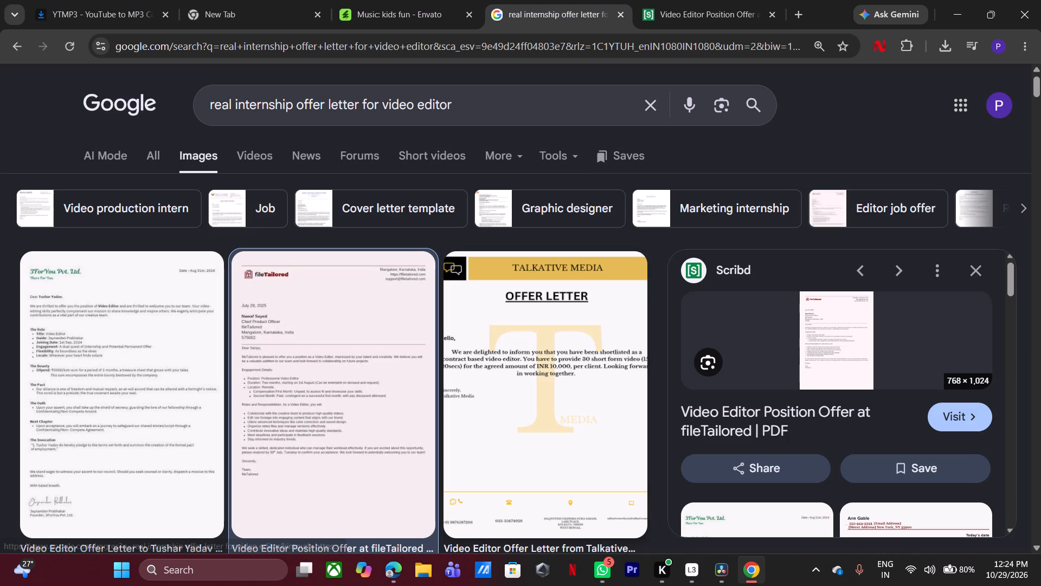
pyautogui.scroll(-3, 534, 313)
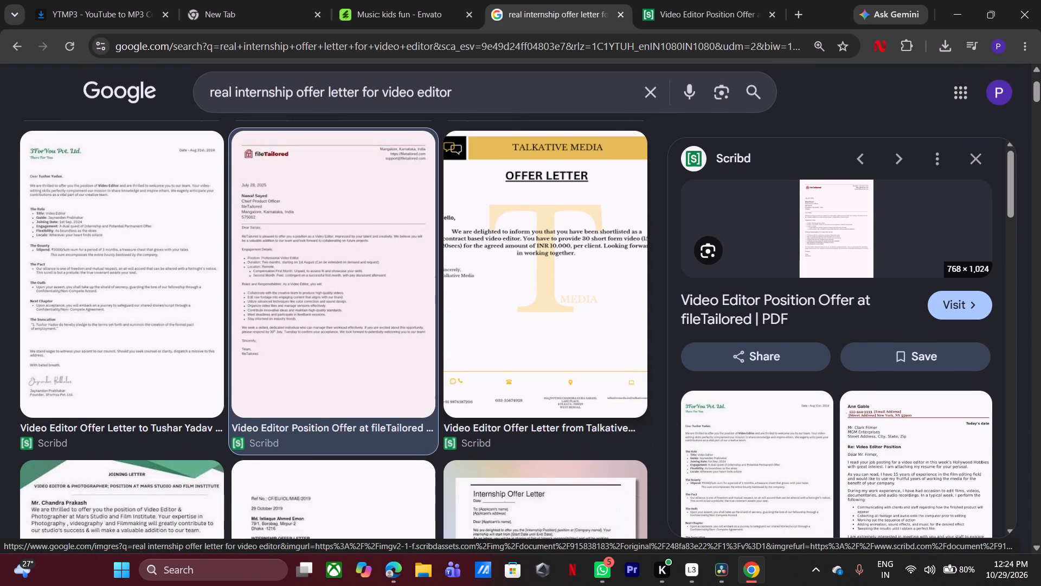
pyautogui.doubleClick(536, 402)
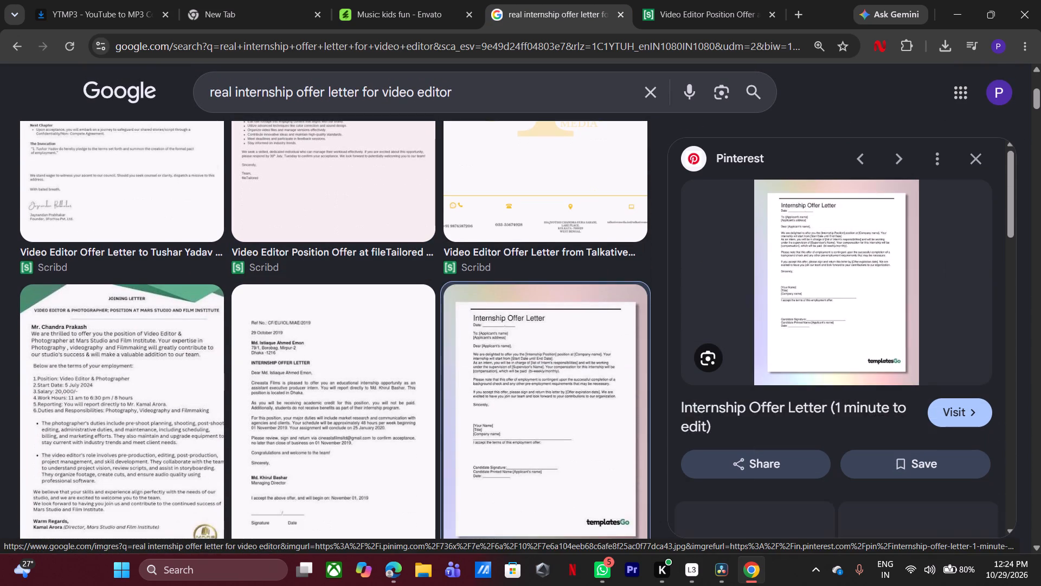
pyautogui.doubleClick(959, 418)
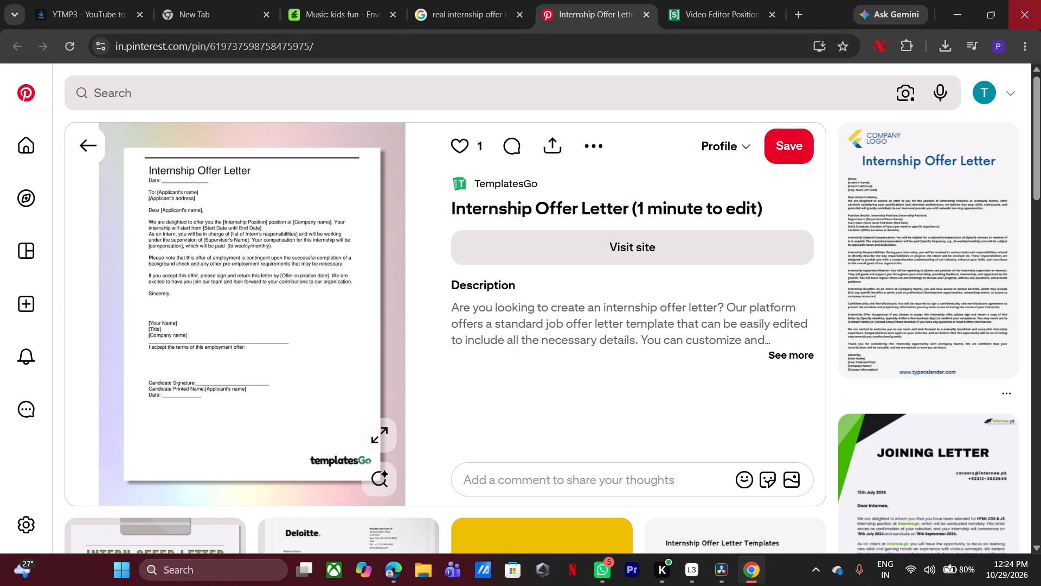
pyautogui.click(645, 15)
pyautogui.click(586, 9)
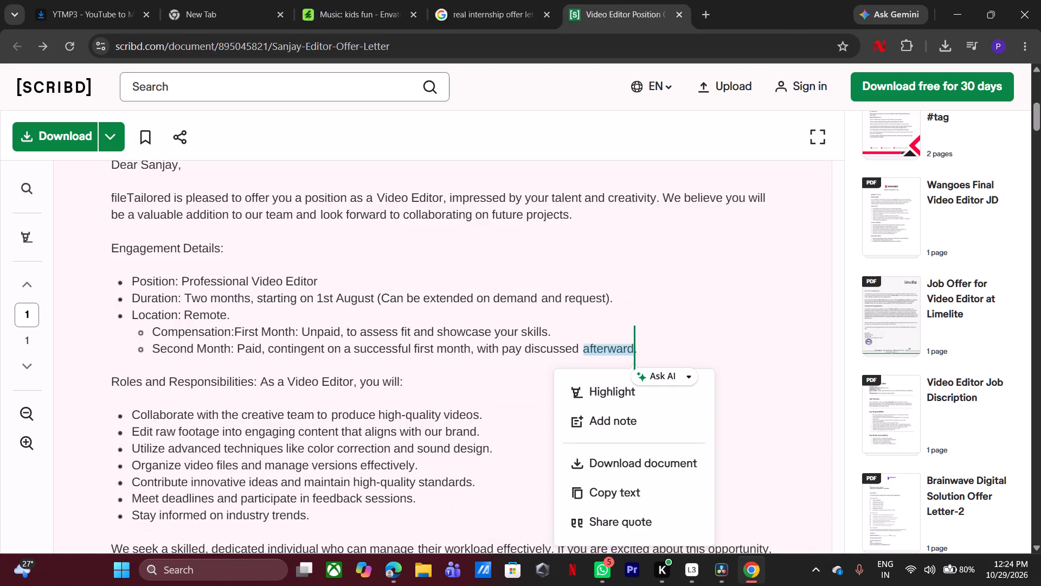
pyautogui.click(343, 373)
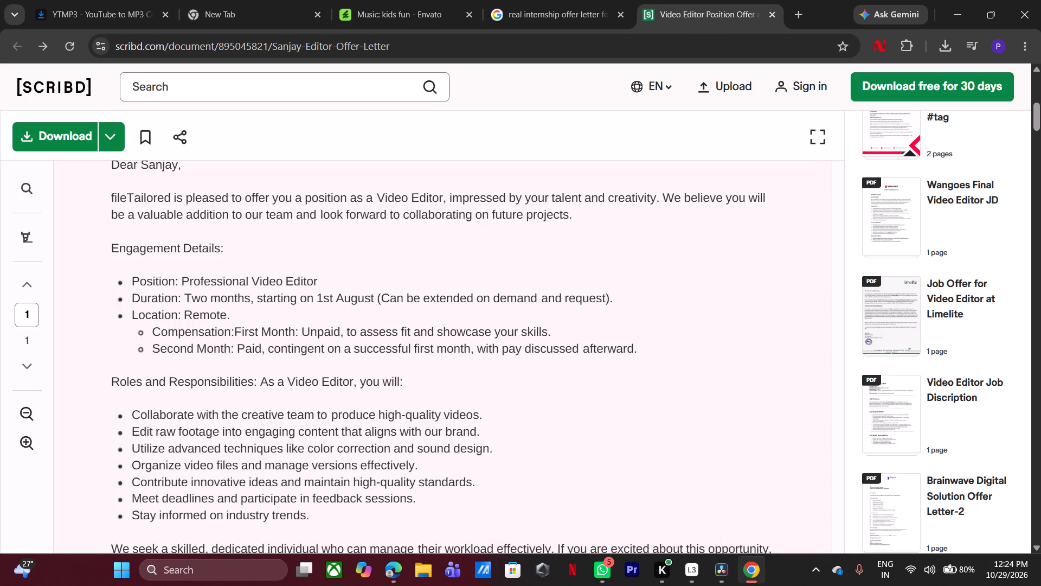
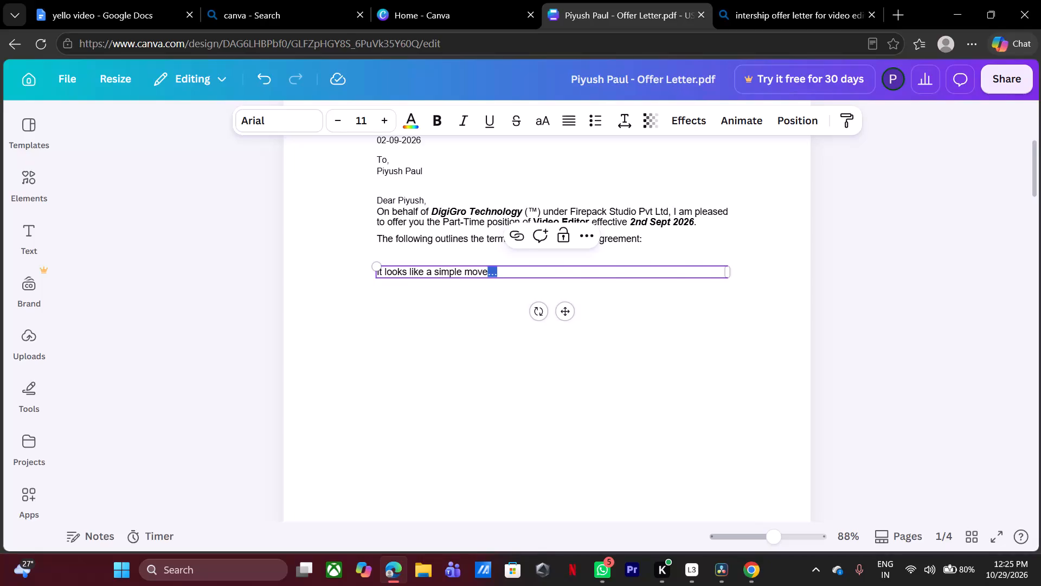
# Paste the copied Scribd internship terms over the placeholder beneath the employment agreement sentence and narrow the text box slightly.
pyautogui.hotkey('ctrl', 'v')
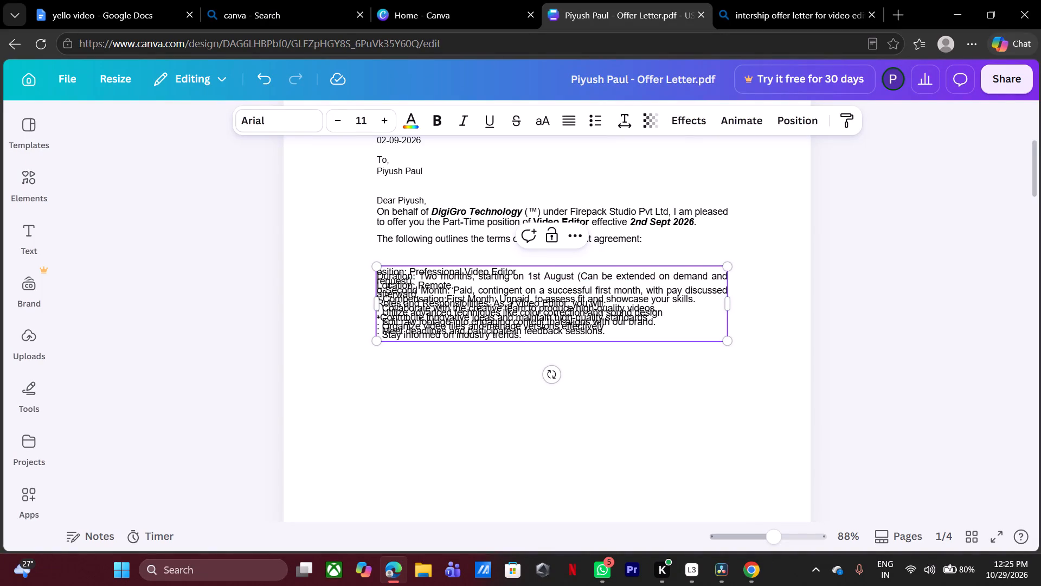
pyautogui.moveTo(732, 309); pyautogui.dragTo(671, 313)
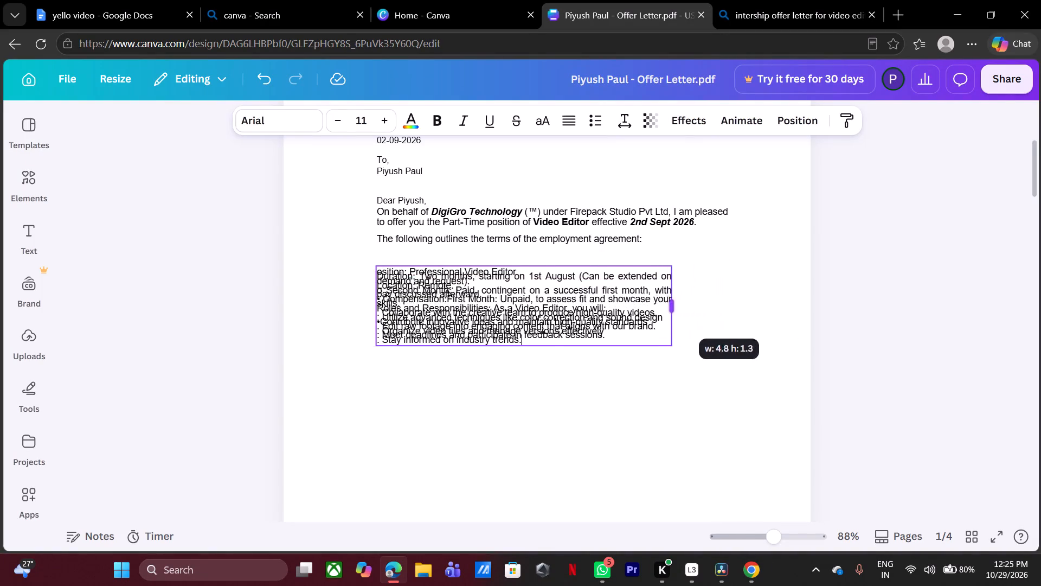
pyautogui.moveTo(671, 313); pyautogui.dragTo(661, 364)
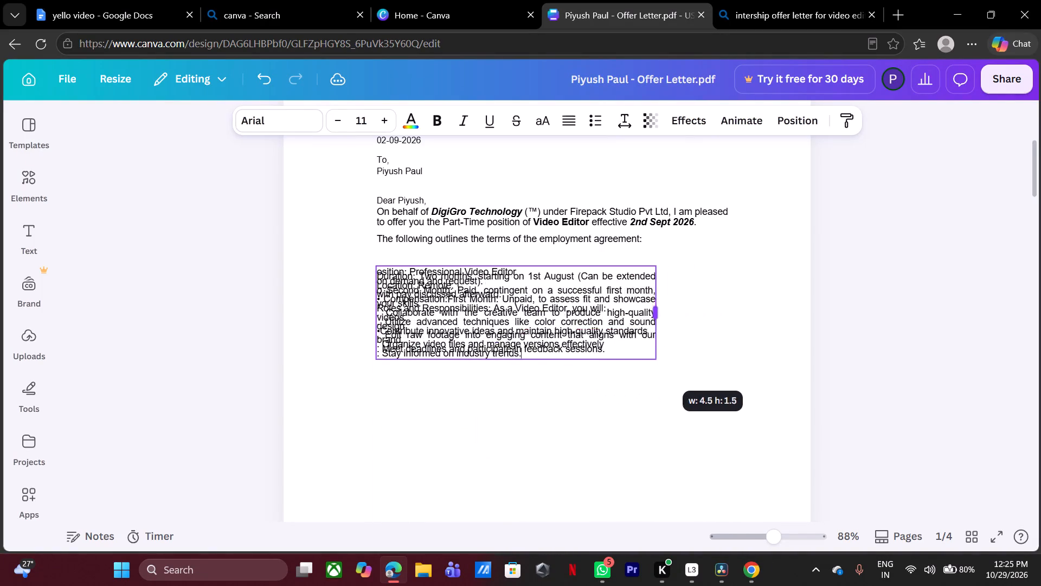
pyautogui.moveTo(661, 364); pyautogui.dragTo(716, 367)
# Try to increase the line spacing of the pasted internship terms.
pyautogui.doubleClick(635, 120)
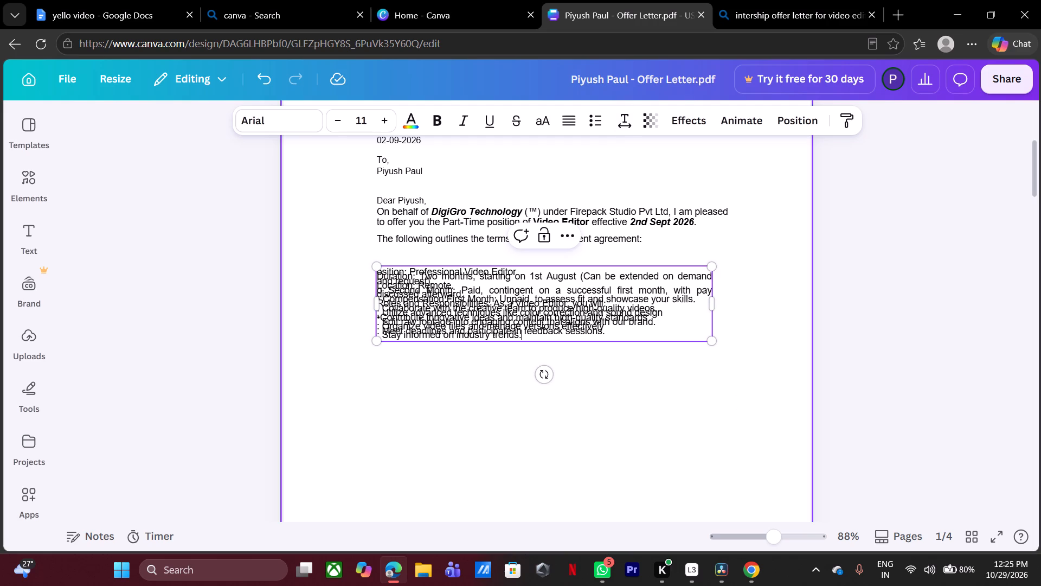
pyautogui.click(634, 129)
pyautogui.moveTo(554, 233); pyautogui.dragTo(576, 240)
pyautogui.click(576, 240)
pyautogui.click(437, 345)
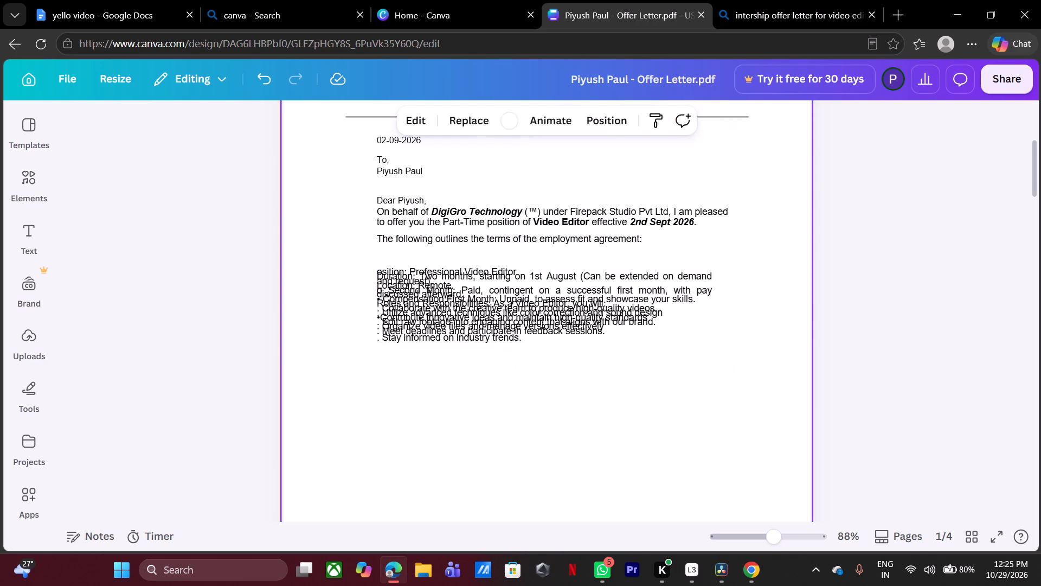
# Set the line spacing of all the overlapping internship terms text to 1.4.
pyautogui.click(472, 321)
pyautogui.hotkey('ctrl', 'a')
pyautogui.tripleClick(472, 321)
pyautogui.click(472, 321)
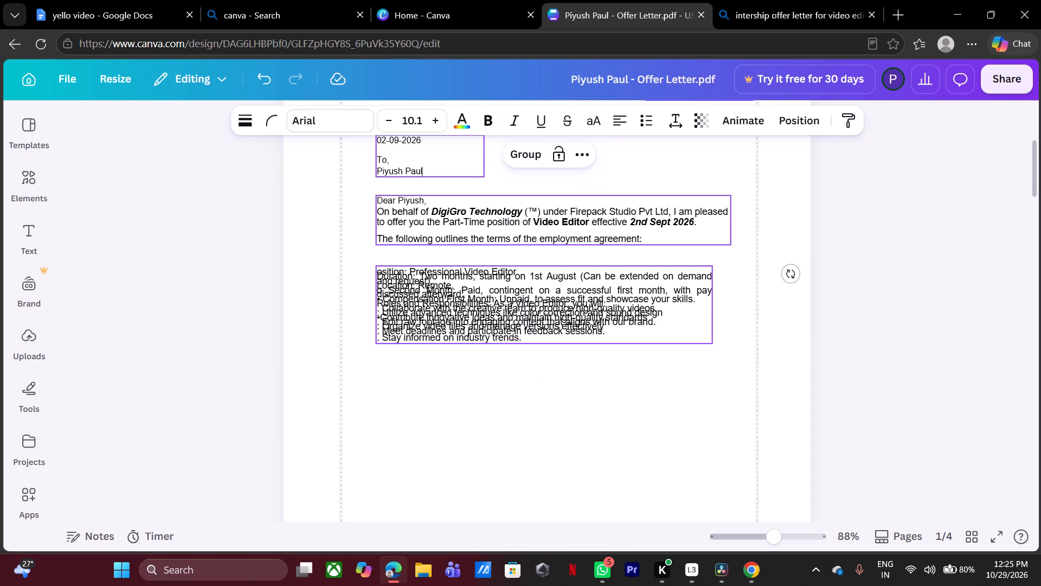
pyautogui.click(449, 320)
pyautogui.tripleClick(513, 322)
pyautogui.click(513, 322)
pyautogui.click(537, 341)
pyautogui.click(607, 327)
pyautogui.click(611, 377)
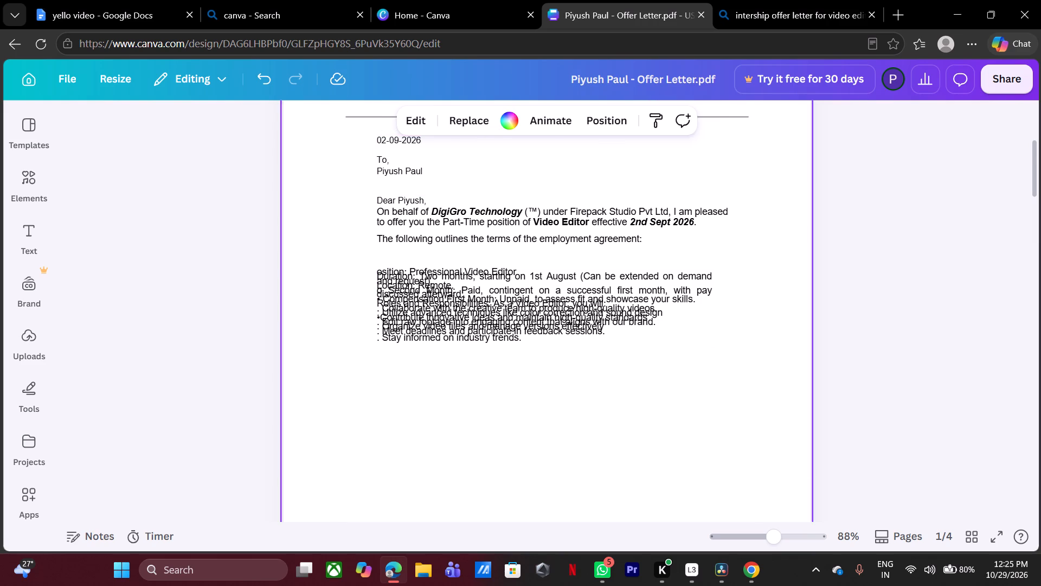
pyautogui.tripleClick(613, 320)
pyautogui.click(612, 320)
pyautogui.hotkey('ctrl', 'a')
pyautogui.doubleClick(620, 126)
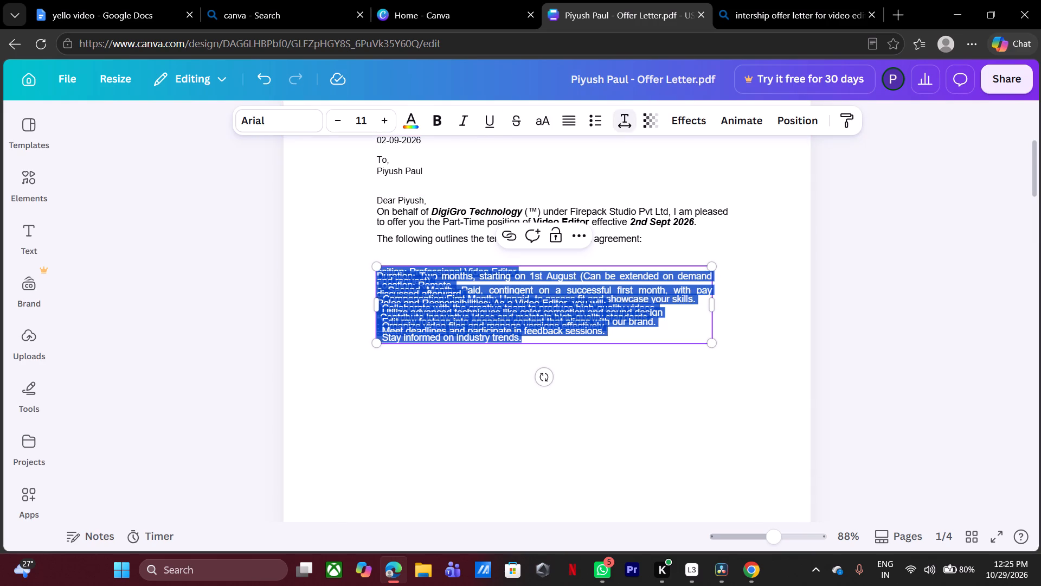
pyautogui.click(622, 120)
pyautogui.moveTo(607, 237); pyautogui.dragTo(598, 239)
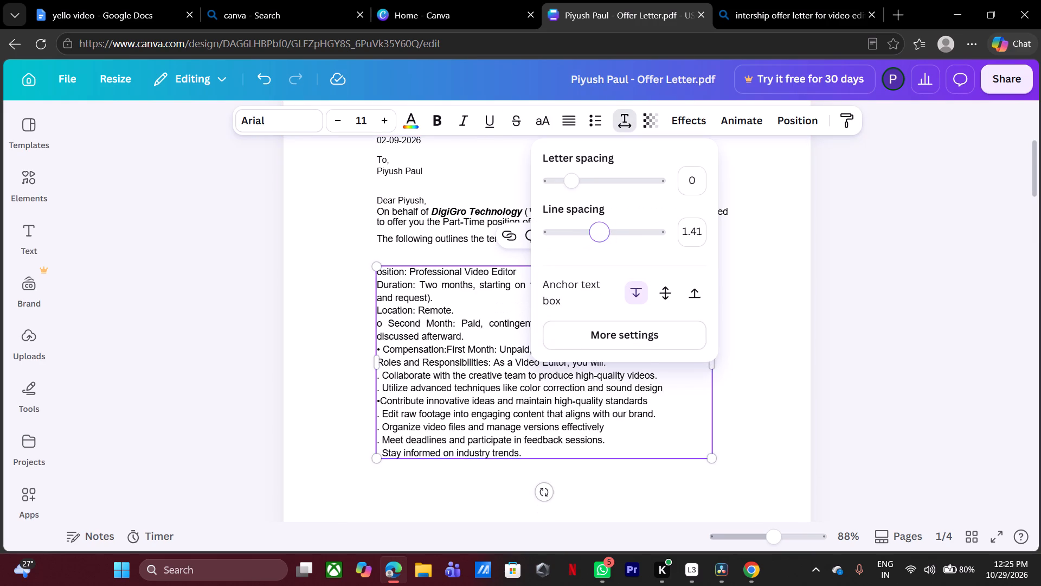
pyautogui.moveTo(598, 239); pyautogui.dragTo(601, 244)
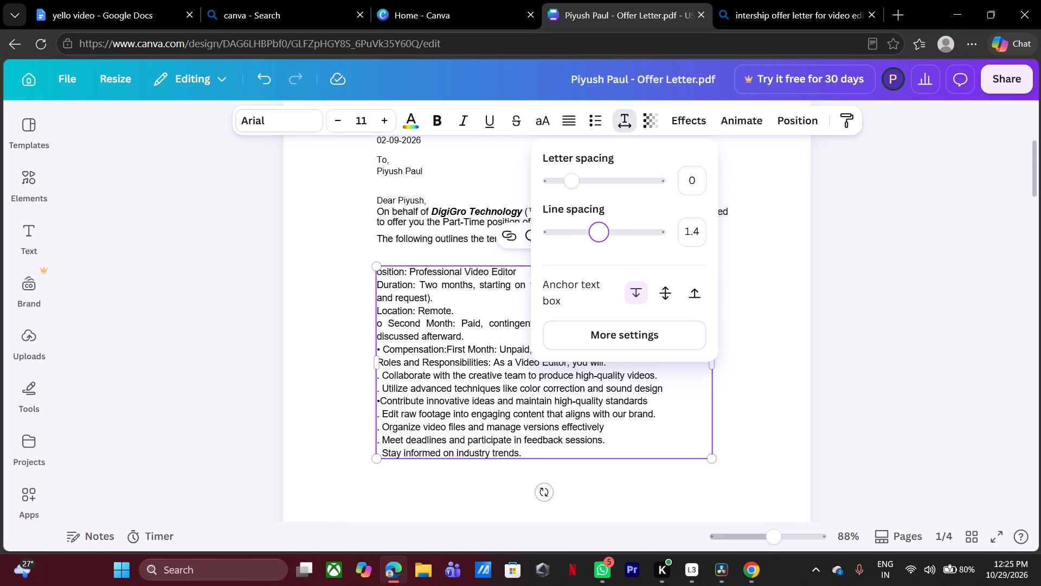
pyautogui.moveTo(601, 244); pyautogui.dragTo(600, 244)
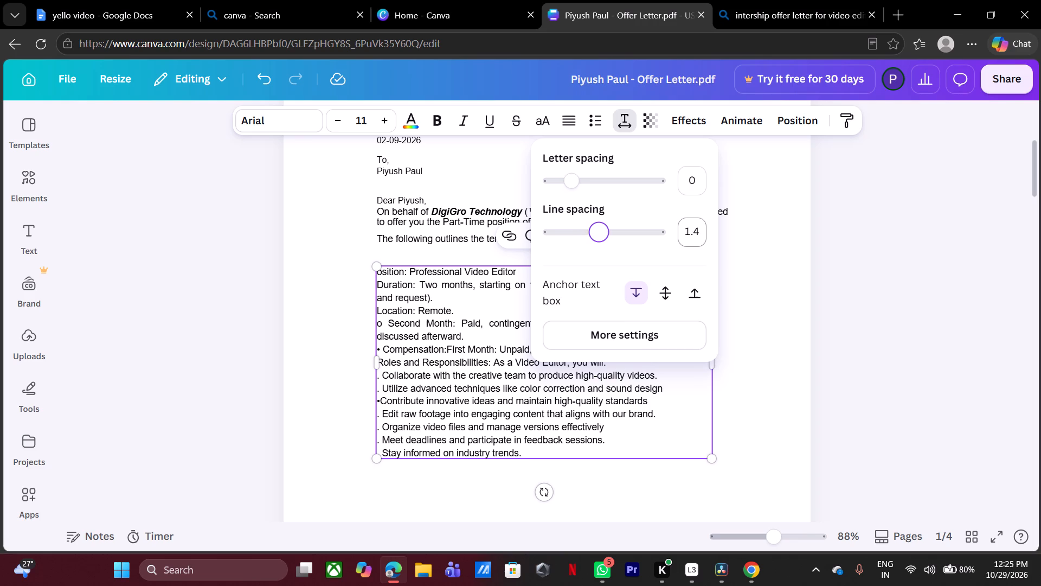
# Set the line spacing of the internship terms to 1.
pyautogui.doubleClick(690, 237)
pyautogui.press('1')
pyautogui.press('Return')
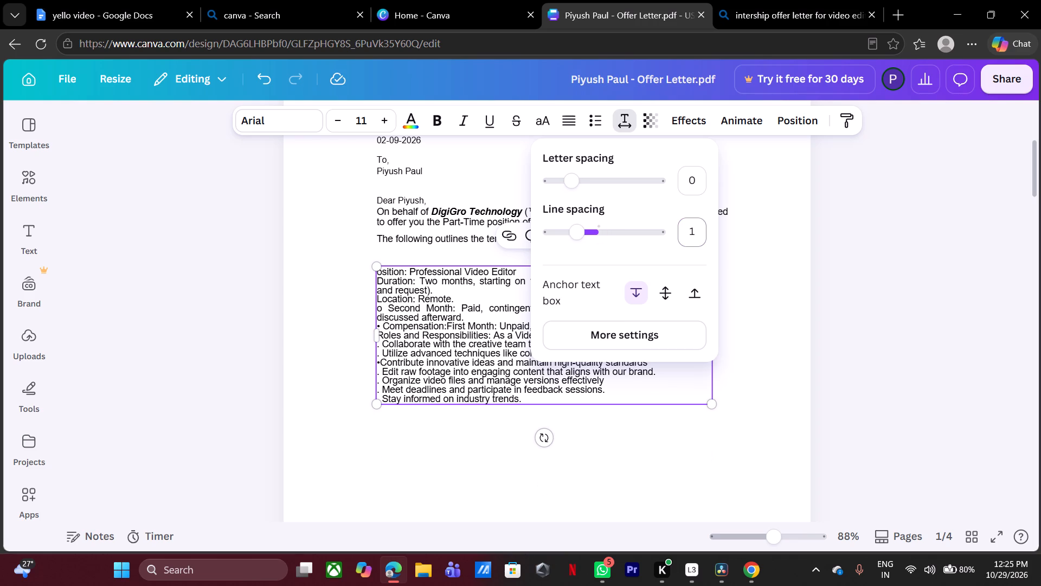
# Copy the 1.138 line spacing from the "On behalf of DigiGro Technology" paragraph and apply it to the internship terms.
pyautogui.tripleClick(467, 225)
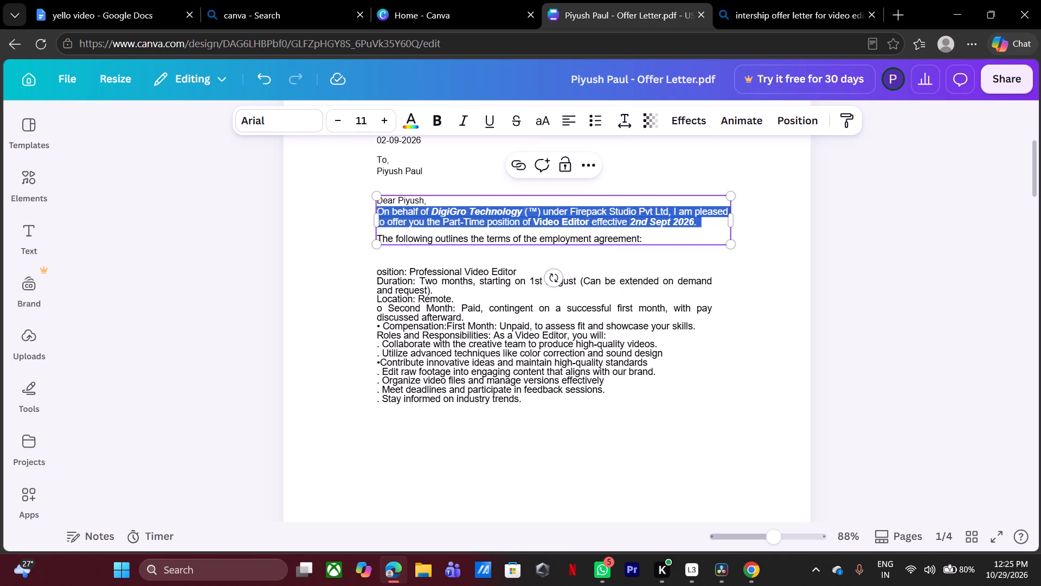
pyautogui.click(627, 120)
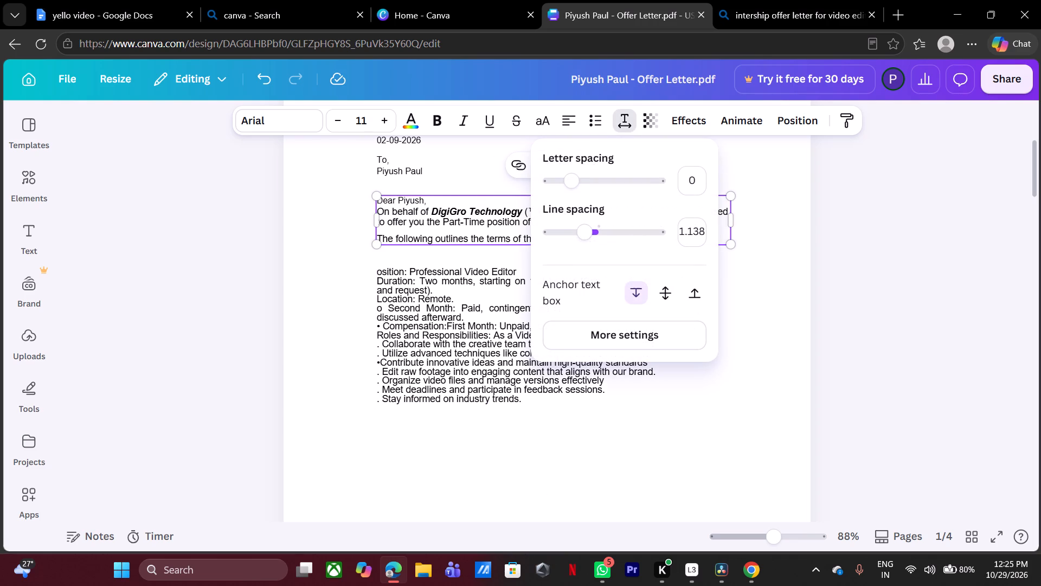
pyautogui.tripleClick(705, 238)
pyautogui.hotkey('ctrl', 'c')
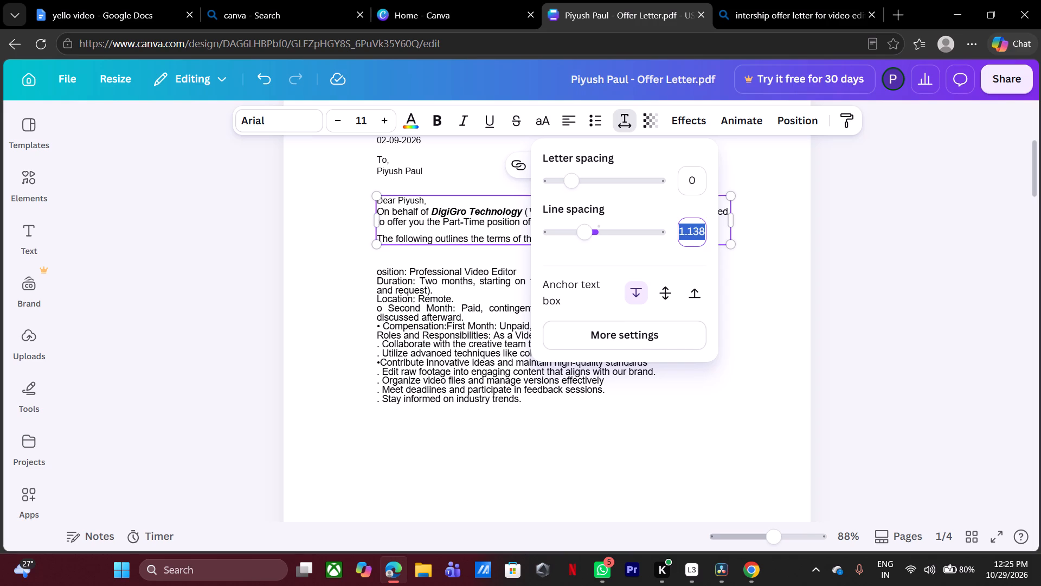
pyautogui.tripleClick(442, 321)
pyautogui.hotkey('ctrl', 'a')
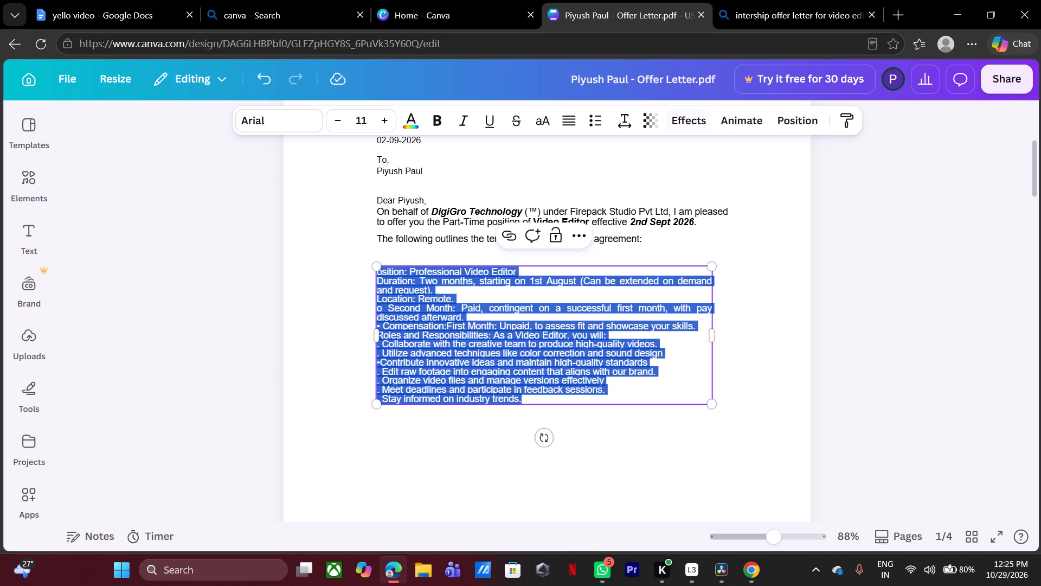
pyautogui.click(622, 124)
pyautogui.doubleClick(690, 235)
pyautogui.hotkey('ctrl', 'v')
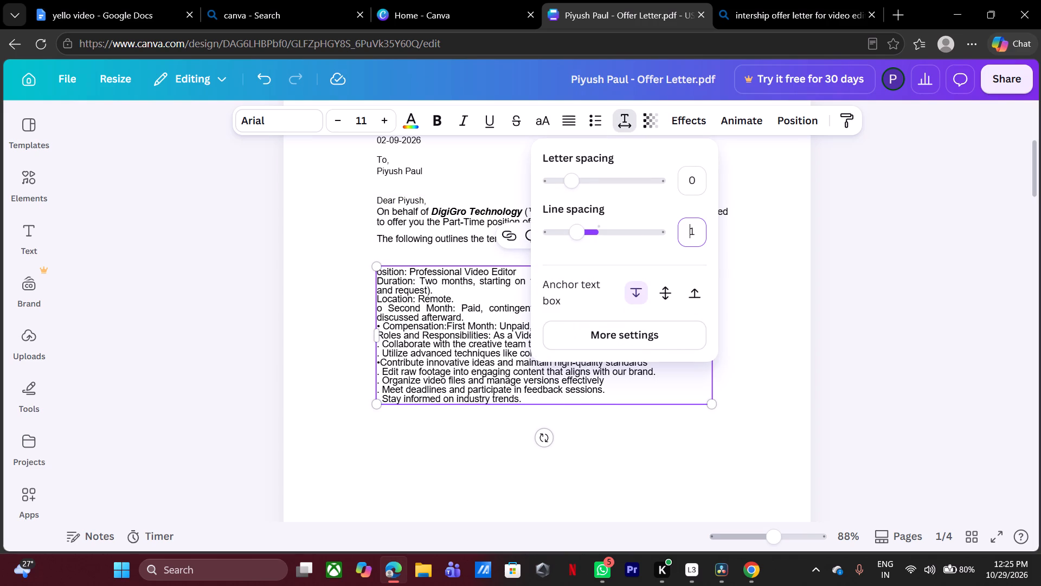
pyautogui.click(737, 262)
# Set the line spacing of all the internship terms text to 1.36.
pyautogui.doubleClick(453, 358)
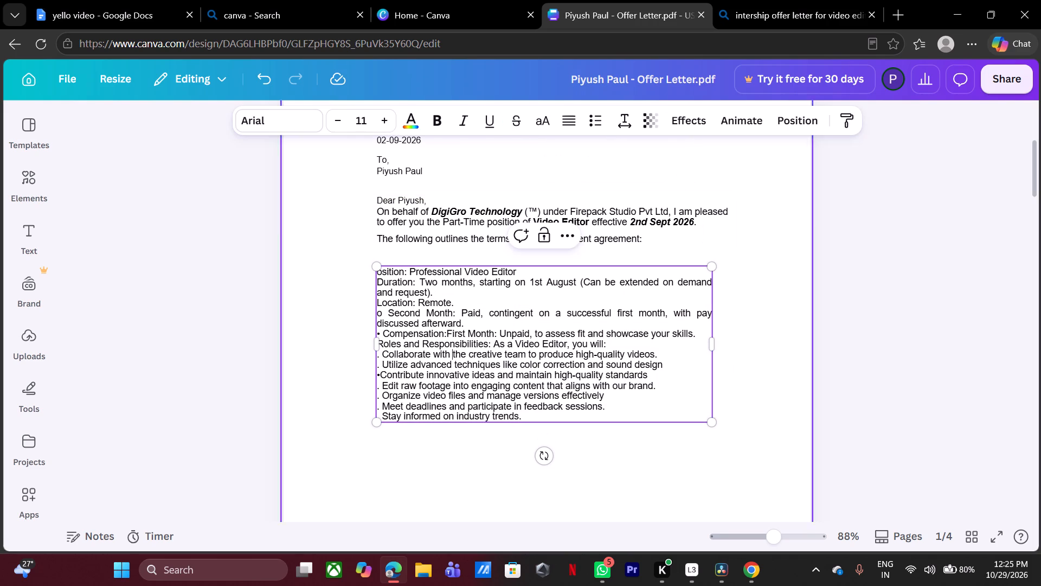
pyautogui.doubleClick(626, 117)
pyautogui.doubleClick(628, 125)
pyautogui.tripleClick(580, 350)
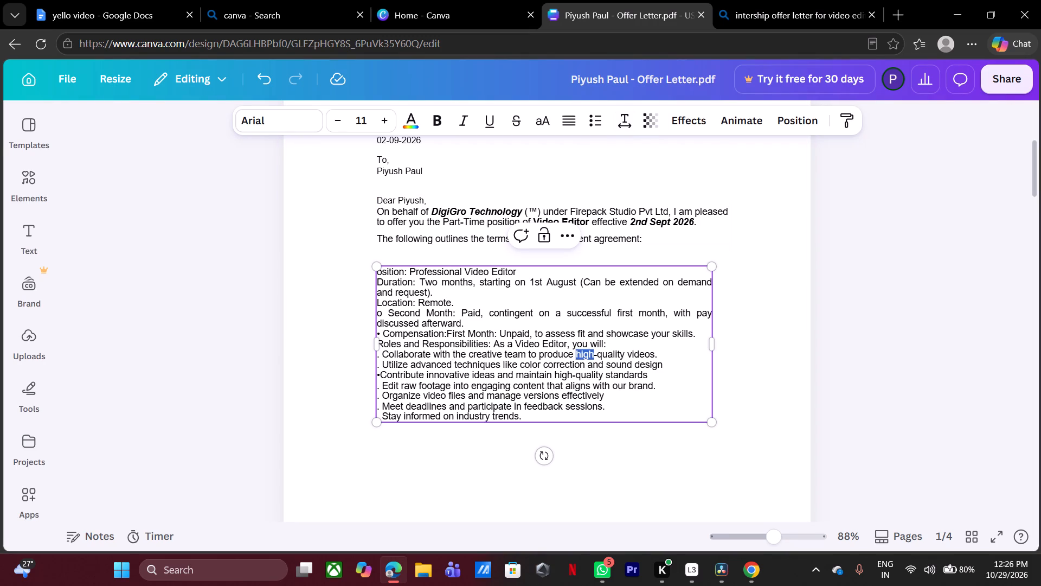
pyautogui.click(580, 350)
pyautogui.hotkey('ctrl', 'a')
pyautogui.click(632, 122)
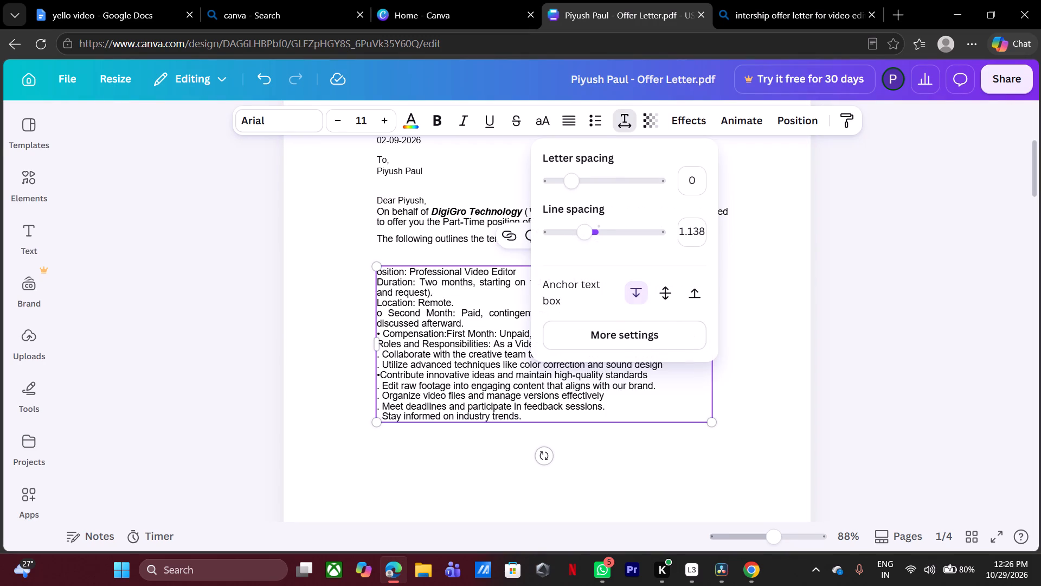
pyautogui.moveTo(591, 232); pyautogui.dragTo(594, 232)
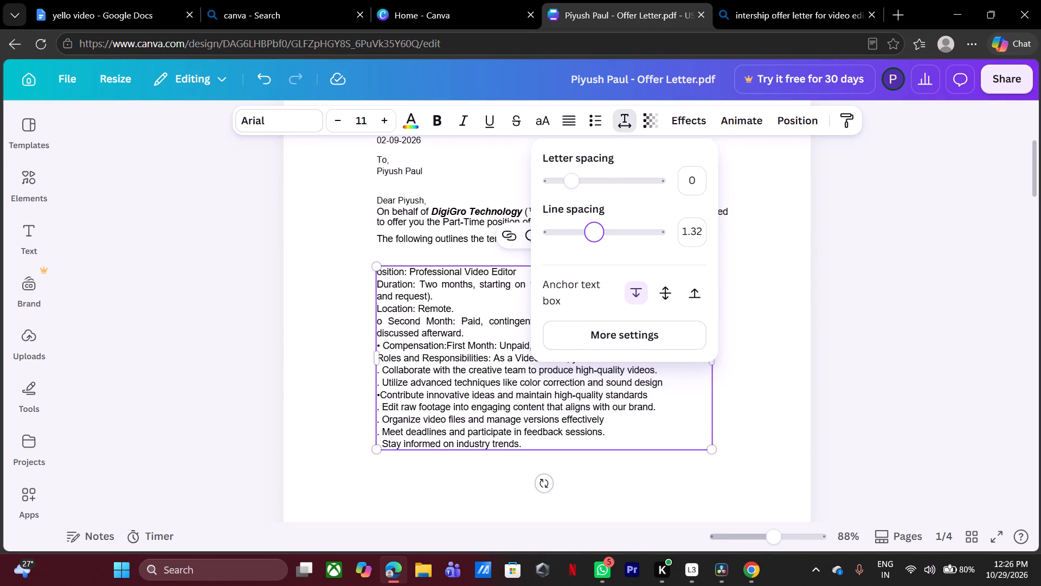
pyautogui.moveTo(594, 232); pyautogui.dragTo(596, 233)
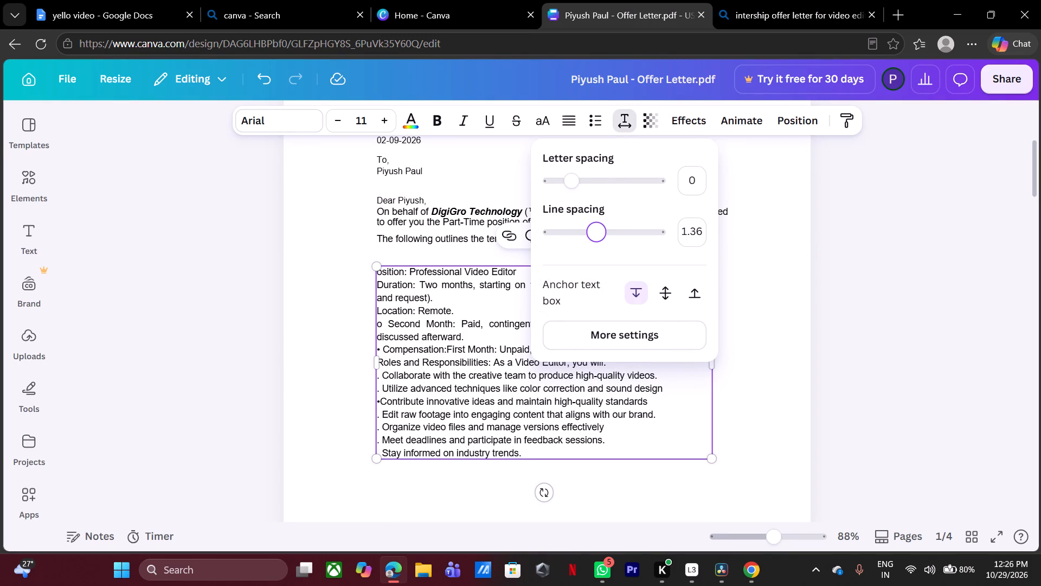
pyautogui.doubleClick(740, 380)
# Add the missing capital P to the start of the first line so it reads "Position: Professional Video Editor".
pyautogui.click(379, 273)
pyautogui.click(379, 273)
pyautogui.doubleClick(386, 270)
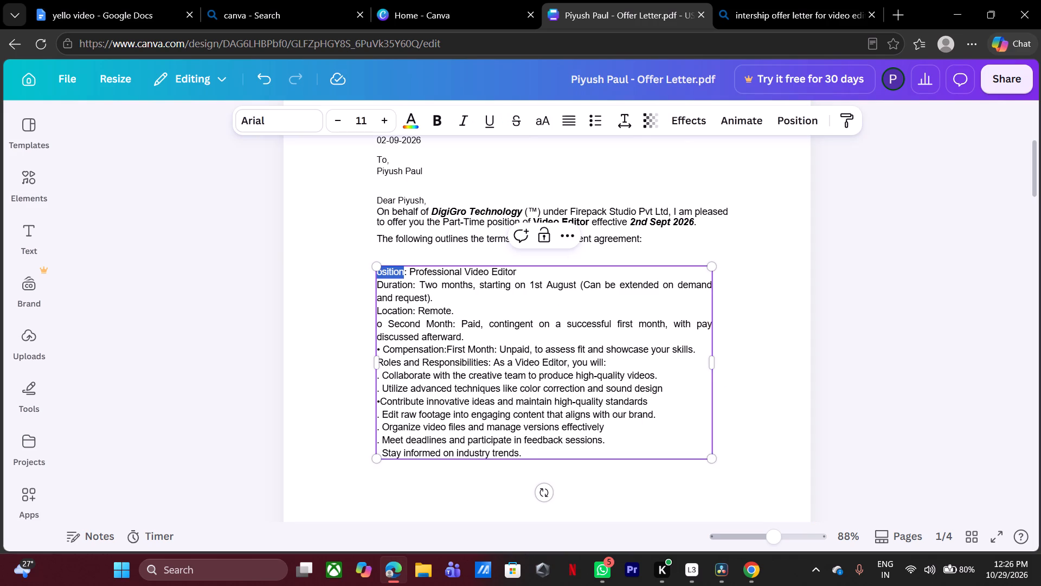
pyautogui.click(386, 270)
pyautogui.press('Left')
pyautogui.press('Left')
pyautogui.hotkey('shift', 'p')
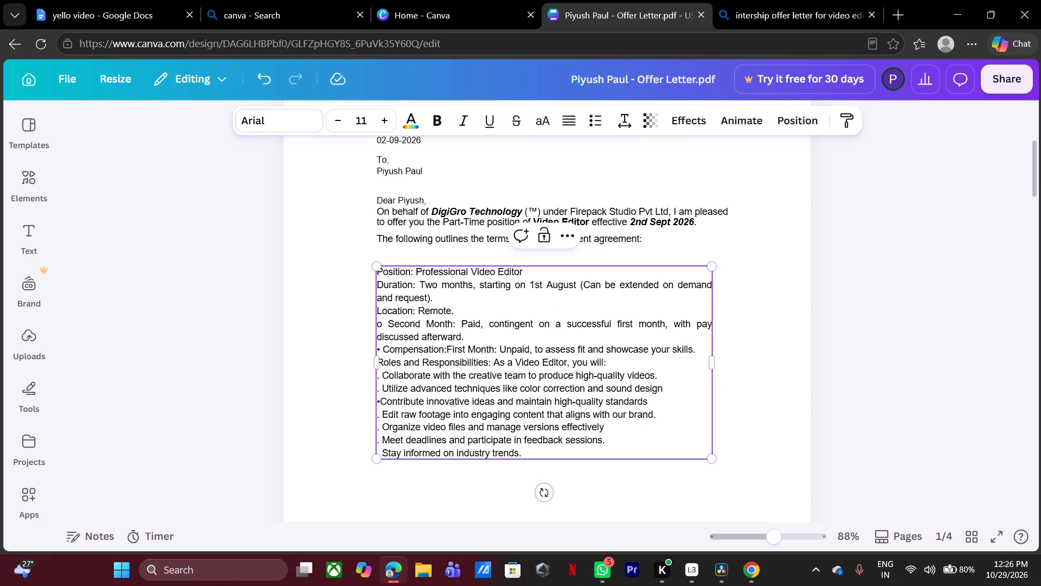
# Widen the internship terms text box to about 6.1, extending its right edge to the page margin guide.
pyautogui.moveTo(713, 356); pyautogui.dragTo(723, 359)
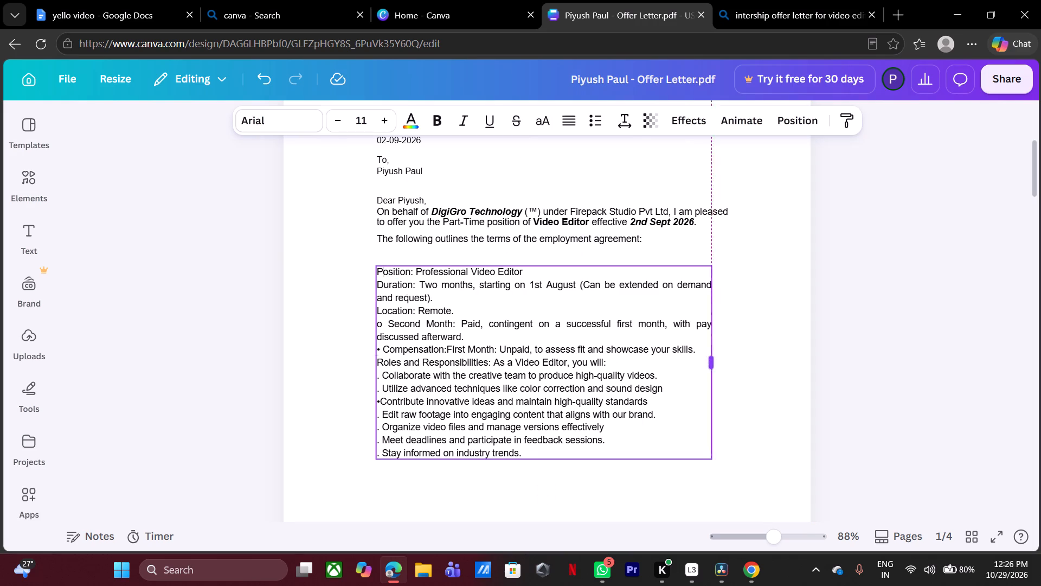
pyautogui.moveTo(723, 359); pyautogui.dragTo(734, 364)
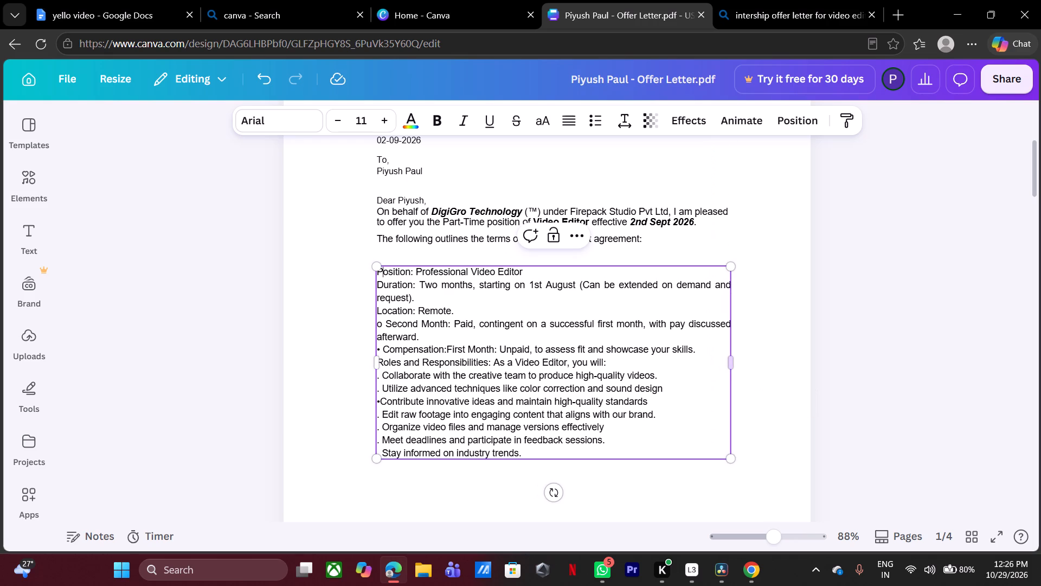
pyautogui.moveTo(732, 366); pyautogui.dragTo(763, 367)
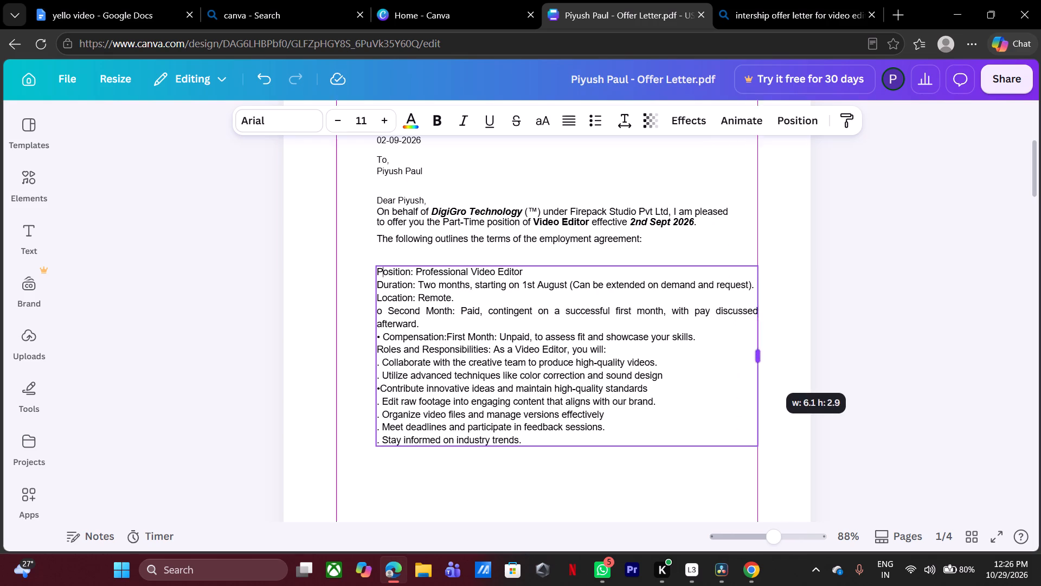
pyautogui.moveTo(763, 367); pyautogui.dragTo(762, 368)
pyautogui.doubleClick(779, 402)
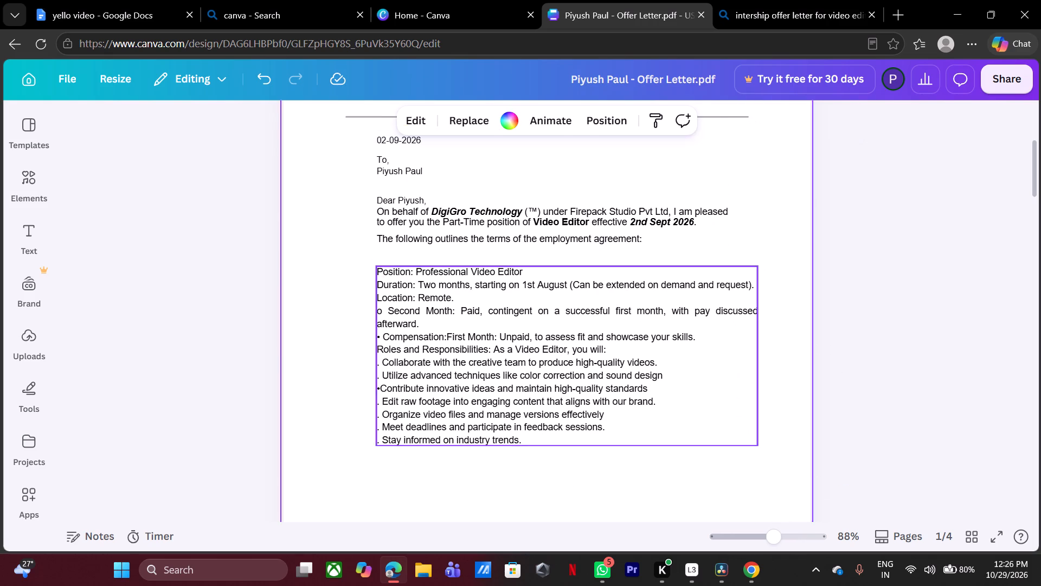
# Move the internship terms box toward the page's left margin and slightly up, and widen it to about 6.8 to reach the right margin guide.
pyautogui.moveTo(686, 383); pyautogui.dragTo(652, 377)
pyautogui.moveTo(724, 353); pyautogui.dragTo(743, 353)
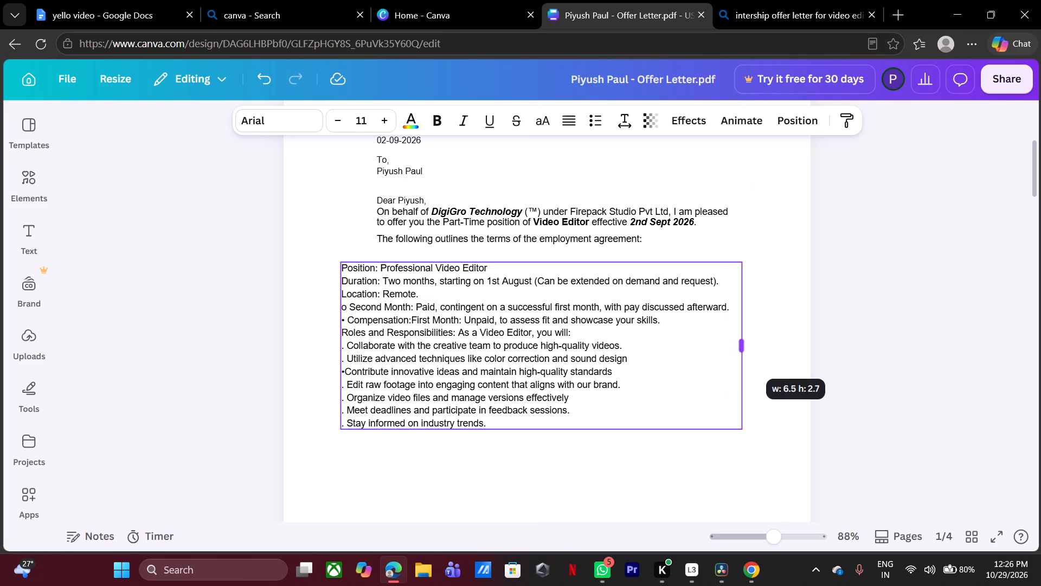
pyautogui.moveTo(743, 353); pyautogui.dragTo(761, 353)
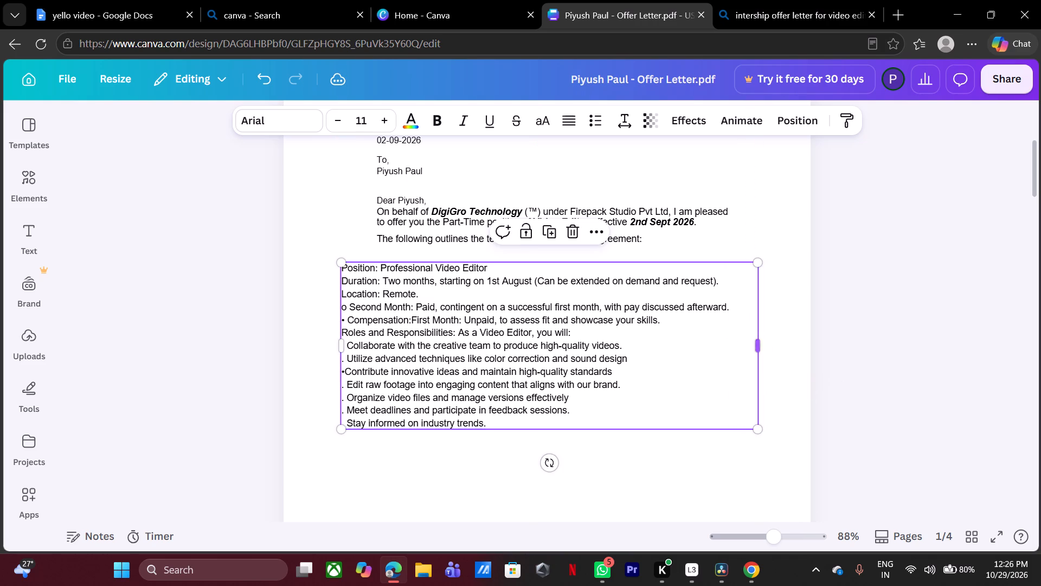
pyautogui.moveTo(710, 362); pyautogui.dragTo(714, 360)
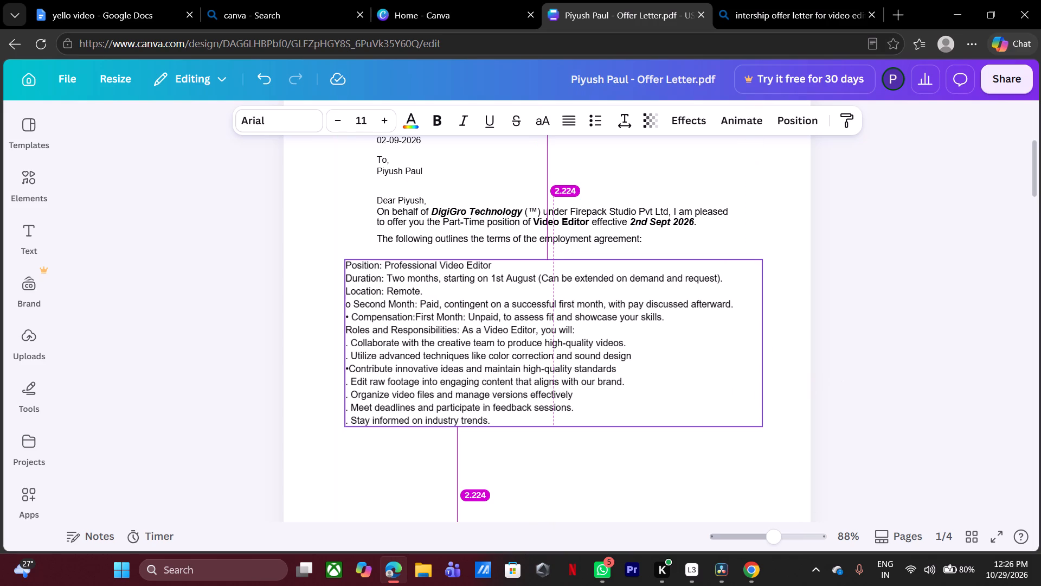
pyautogui.moveTo(714, 360); pyautogui.dragTo(709, 360)
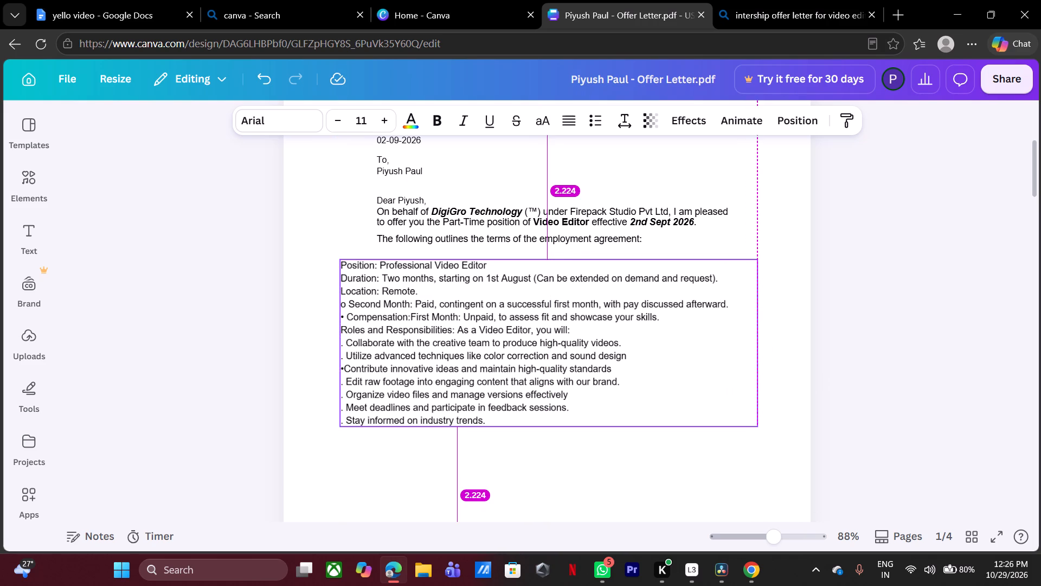
pyautogui.moveTo(709, 360); pyautogui.dragTo(703, 359)
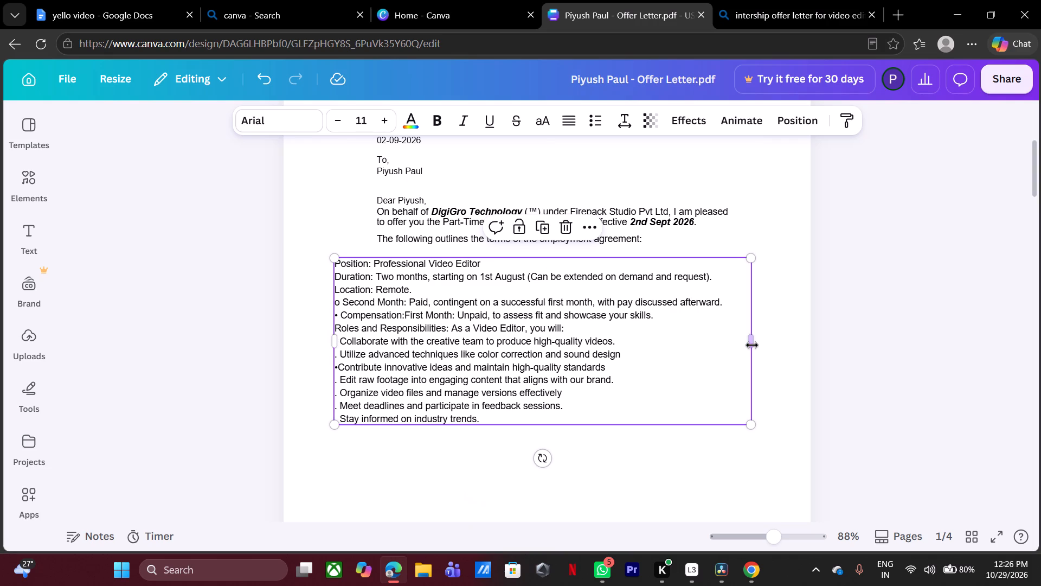
pyautogui.moveTo(752, 345); pyautogui.dragTo(759, 343)
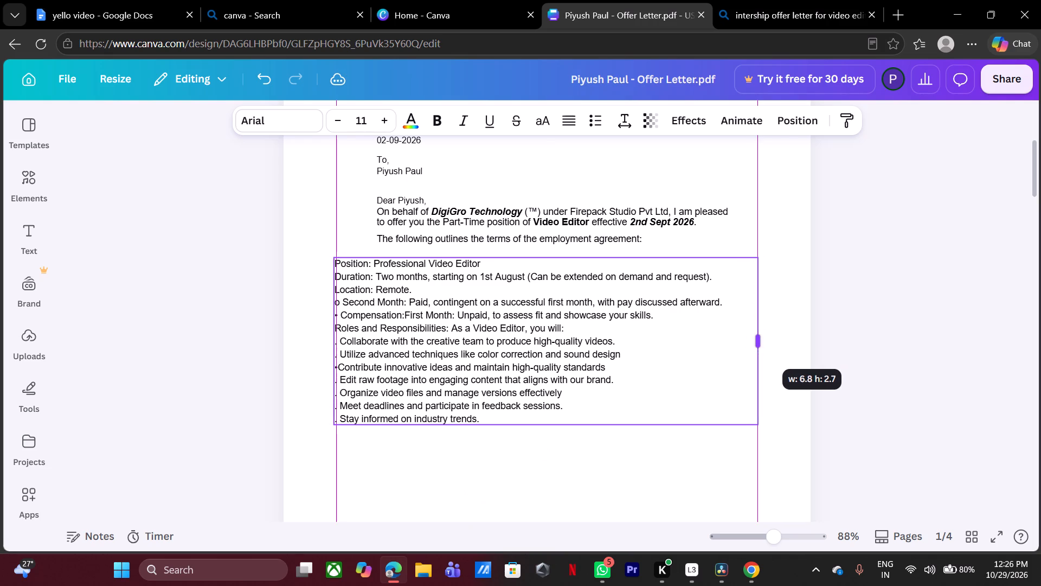
# Narrow the internship terms box so its left edge aligns with the letter text above and its right edge with the page margin guide.
pyautogui.moveTo(759, 343); pyautogui.dragTo(757, 343)
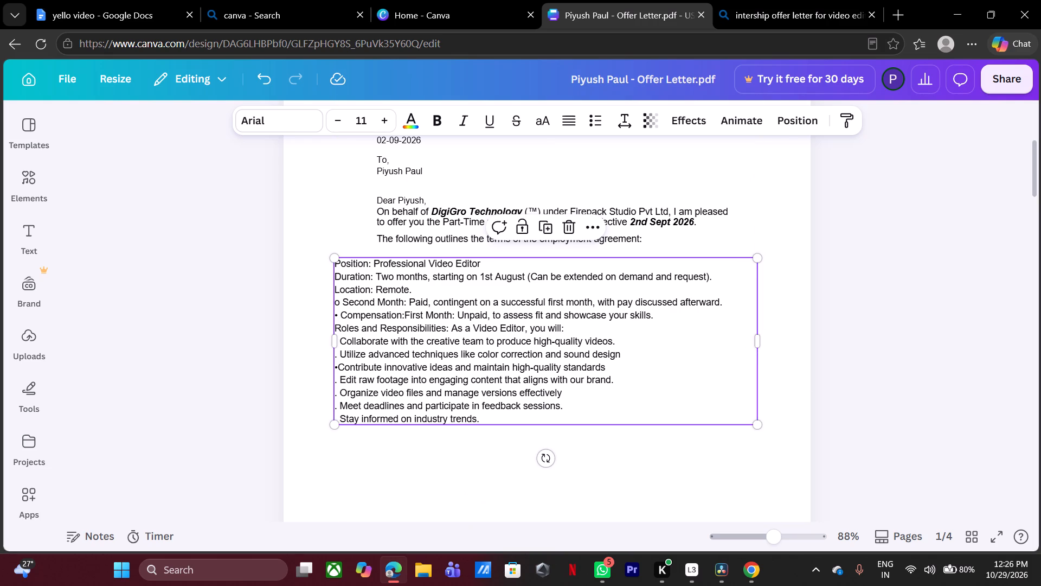
pyautogui.click(709, 347)
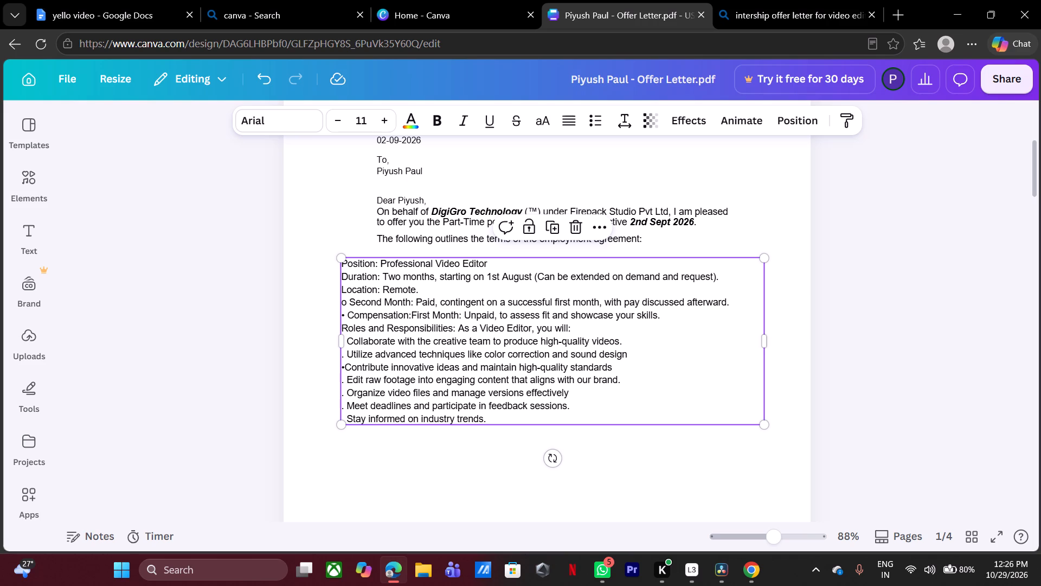
pyautogui.moveTo(766, 341); pyautogui.dragTo(759, 344)
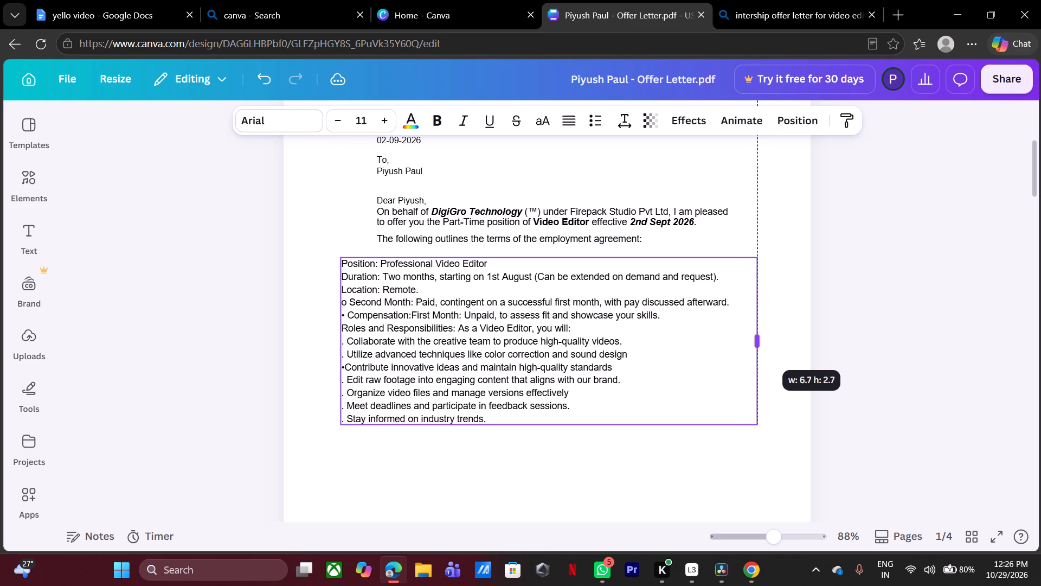
pyautogui.moveTo(759, 344); pyautogui.dragTo(761, 345)
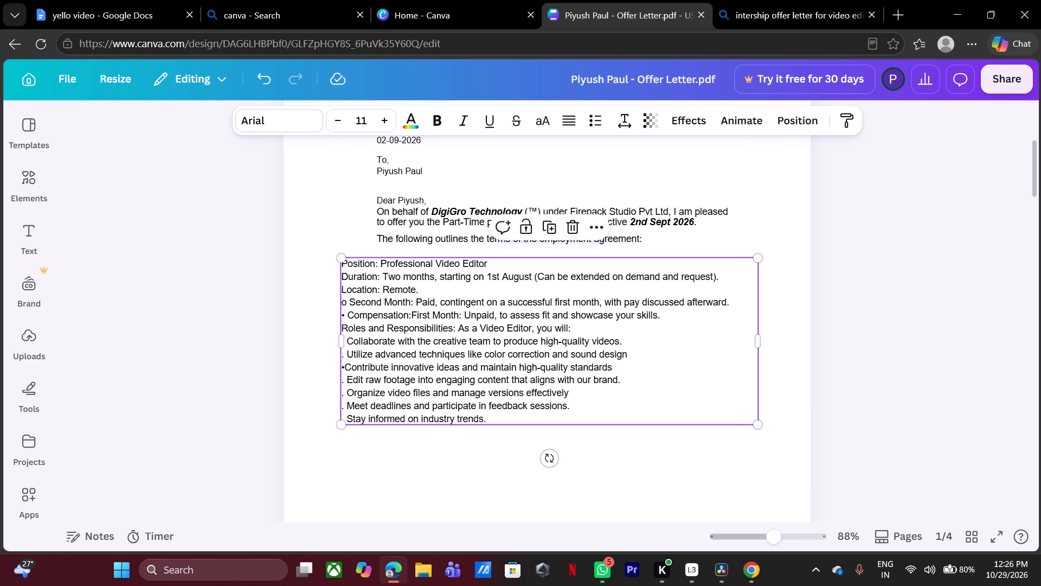
pyautogui.scroll(1, 769, 264)
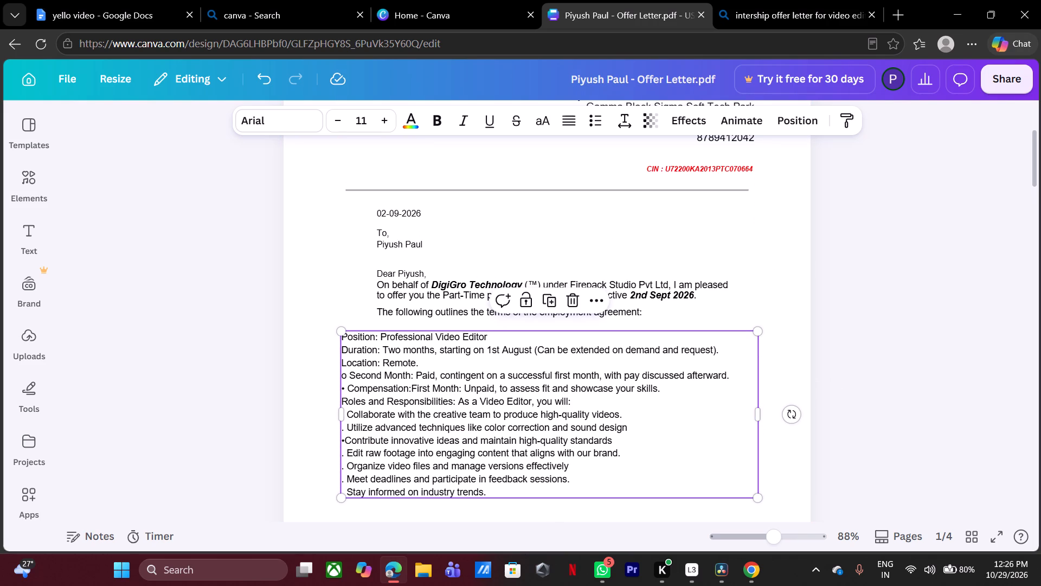
pyautogui.moveTo(338, 416); pyautogui.dragTo(368, 419)
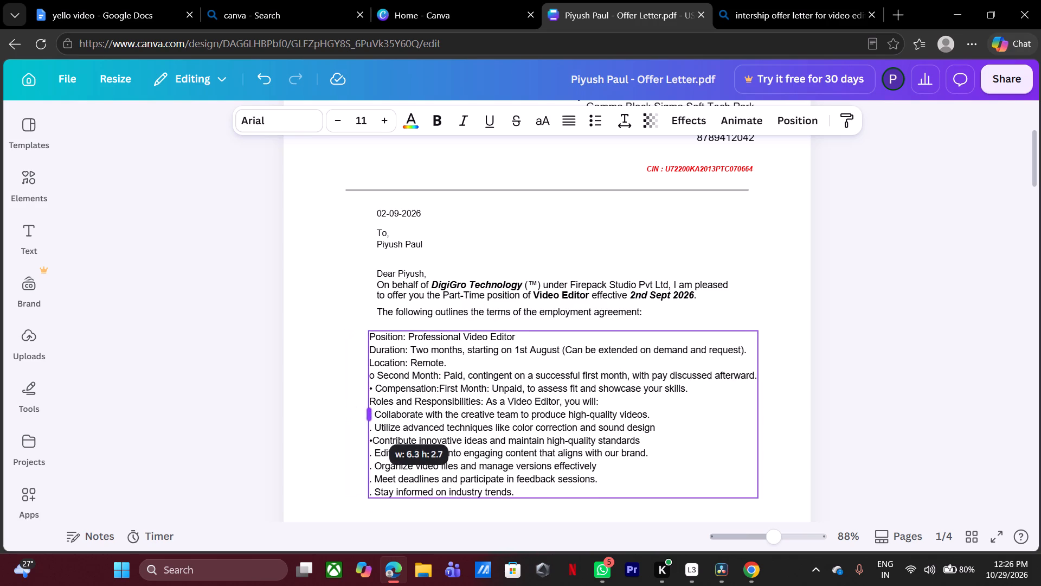
pyautogui.moveTo(368, 419); pyautogui.dragTo(372, 417)
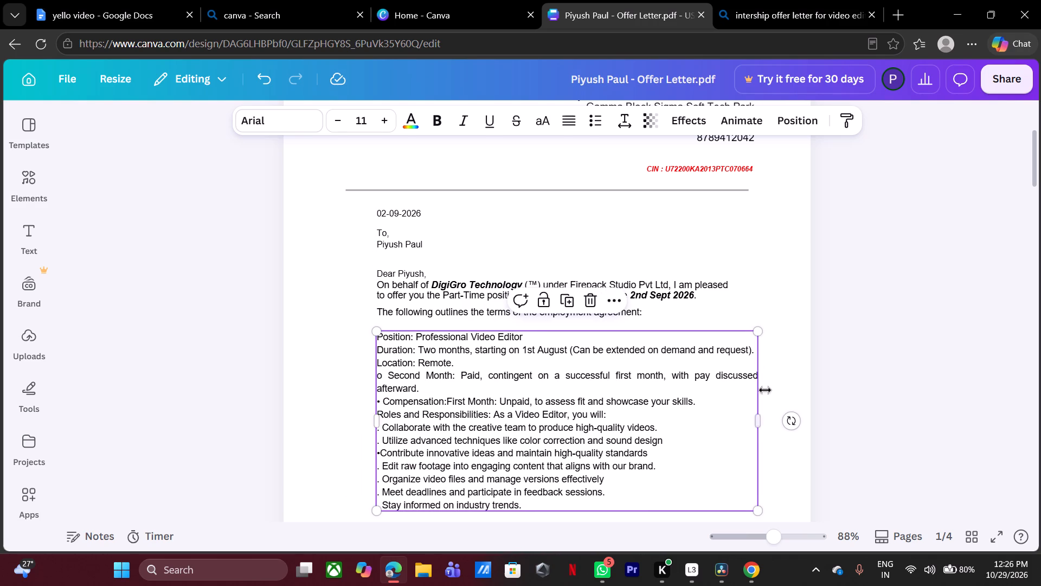
pyautogui.doubleClick(779, 378)
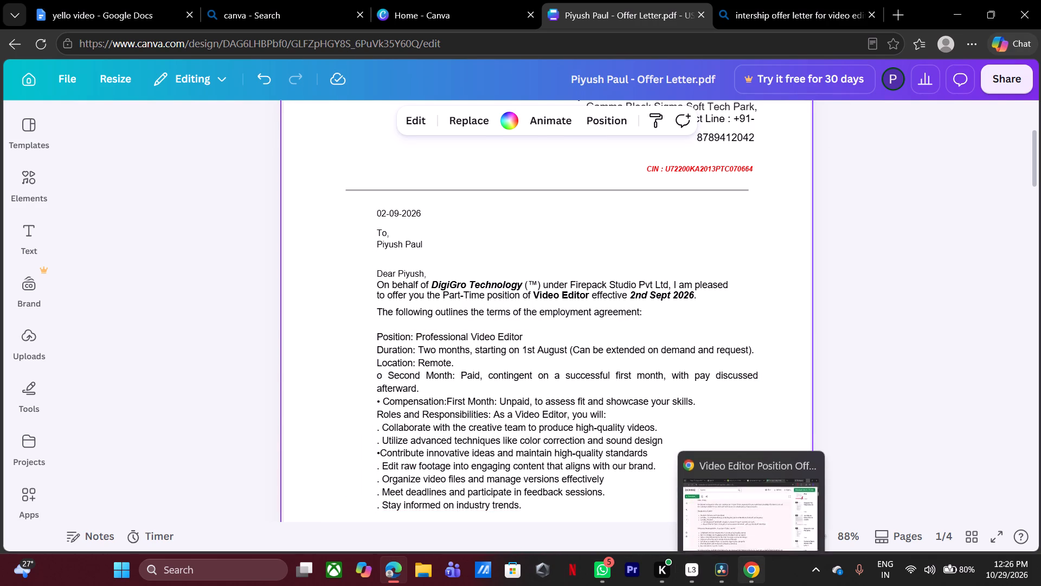
# Switch to Chrome and review the layout of the sample video editor offer letter on Scribd, from letterhead to responsibilities.
pyautogui.doubleClick(752, 574)
pyautogui.click(752, 574)
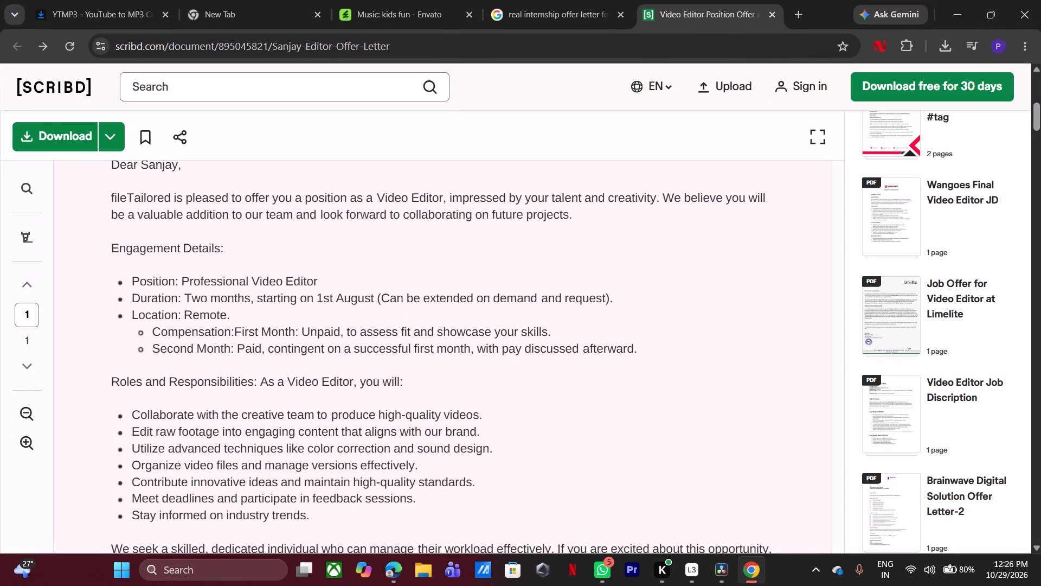
pyautogui.scroll(3, 653, 451)
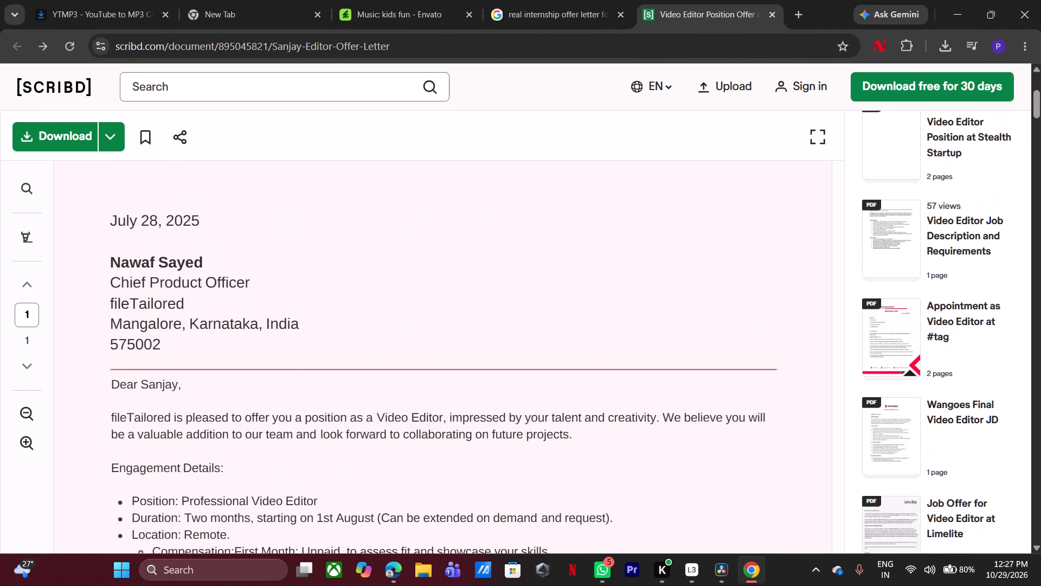
pyautogui.scroll(-3, 653, 451)
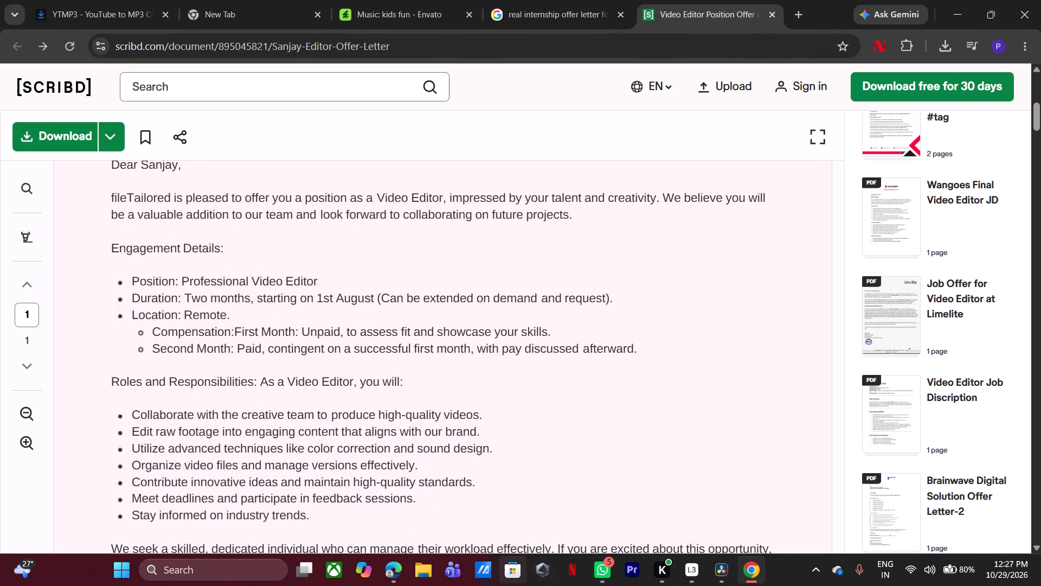
pyautogui.doubleClick(394, 572)
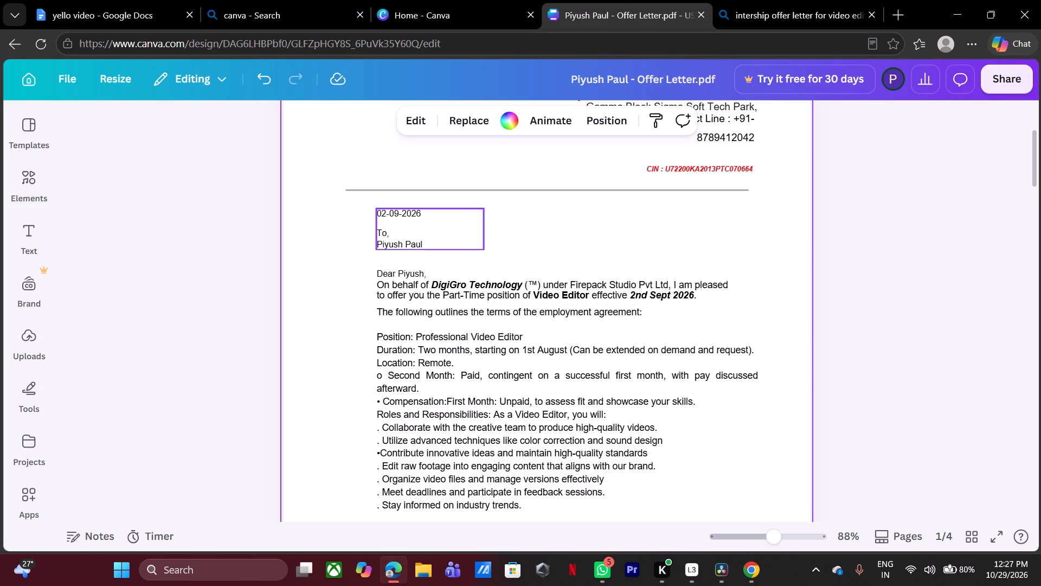
# Shift the date and recipient block and the opening paragraph left to a shared edge, and widen the paragraph to the header line's right end.
pyautogui.moveTo(411, 223); pyautogui.dragTo(390, 219)
pyautogui.moveTo(489, 292); pyautogui.dragTo(466, 287)
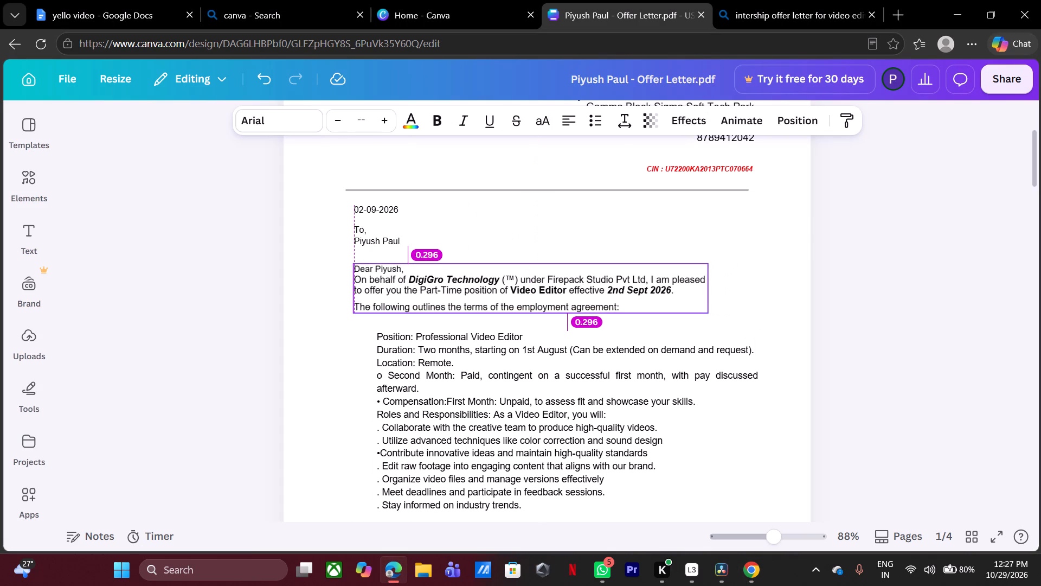
pyautogui.moveTo(466, 287); pyautogui.dragTo(464, 282)
pyautogui.moveTo(710, 285); pyautogui.dragTo(724, 283)
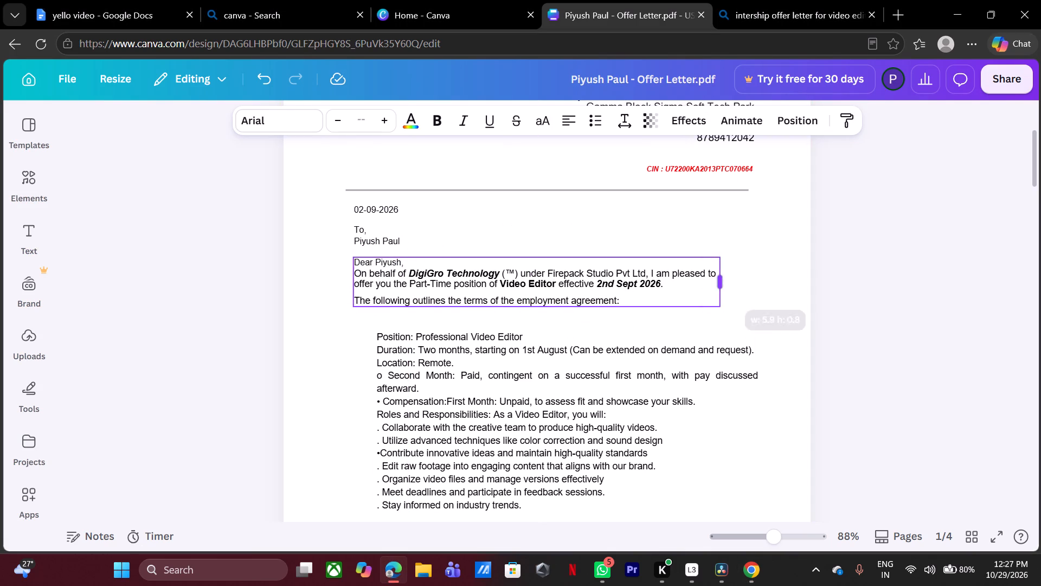
pyautogui.moveTo(724, 283); pyautogui.dragTo(750, 282)
# Move the internship terms box left and up beneath the opening paragraph, aligned with it, and widen it to the paragraph's right edge.
pyautogui.moveTo(576, 381); pyautogui.dragTo(551, 375)
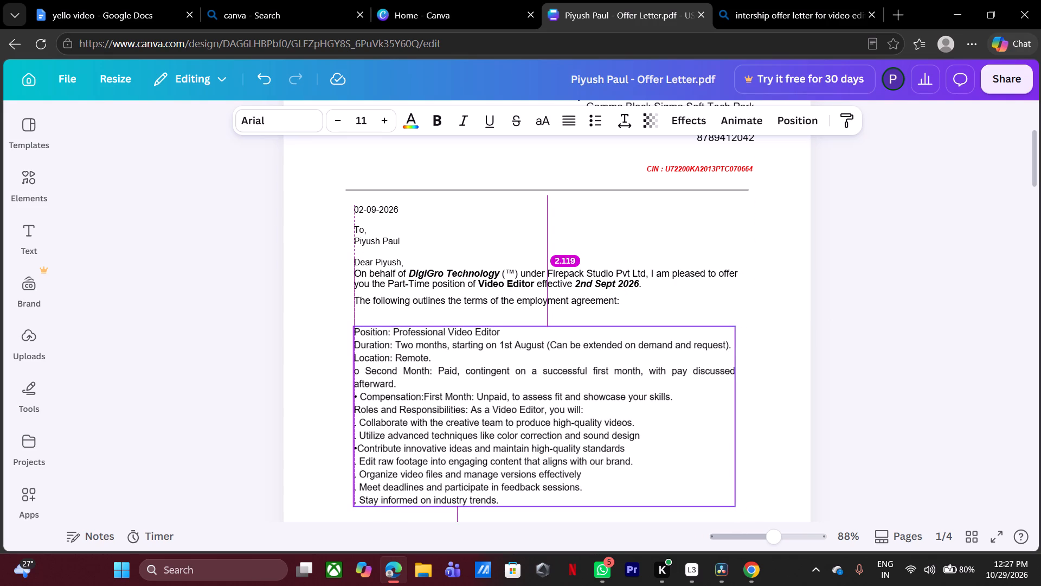
pyautogui.moveTo(551, 375); pyautogui.dragTo(554, 370)
pyautogui.click(554, 370)
pyautogui.moveTo(738, 410); pyautogui.dragTo(747, 410)
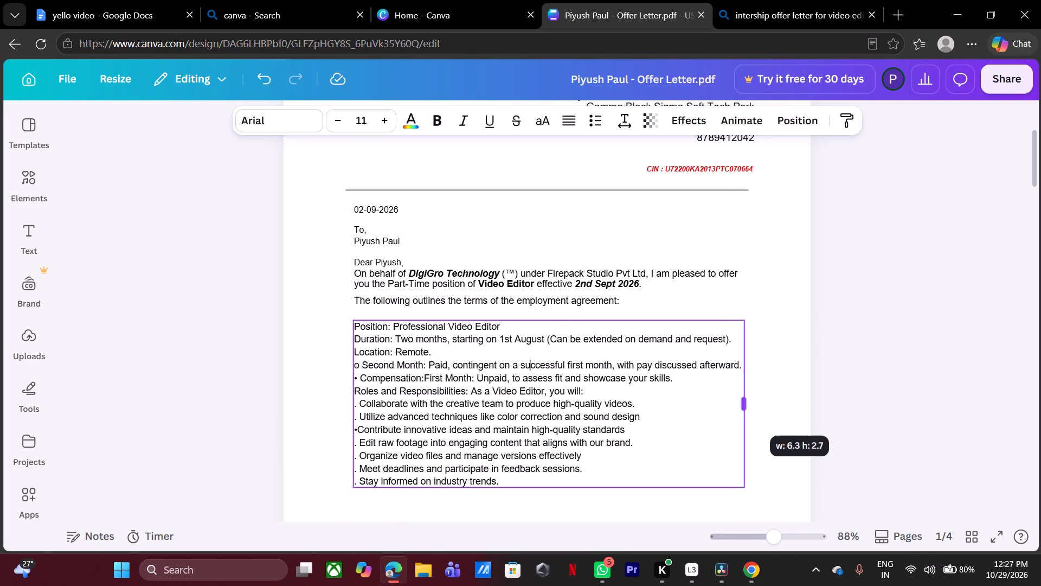
pyautogui.moveTo(747, 410); pyautogui.dragTo(751, 410)
pyautogui.click(751, 410)
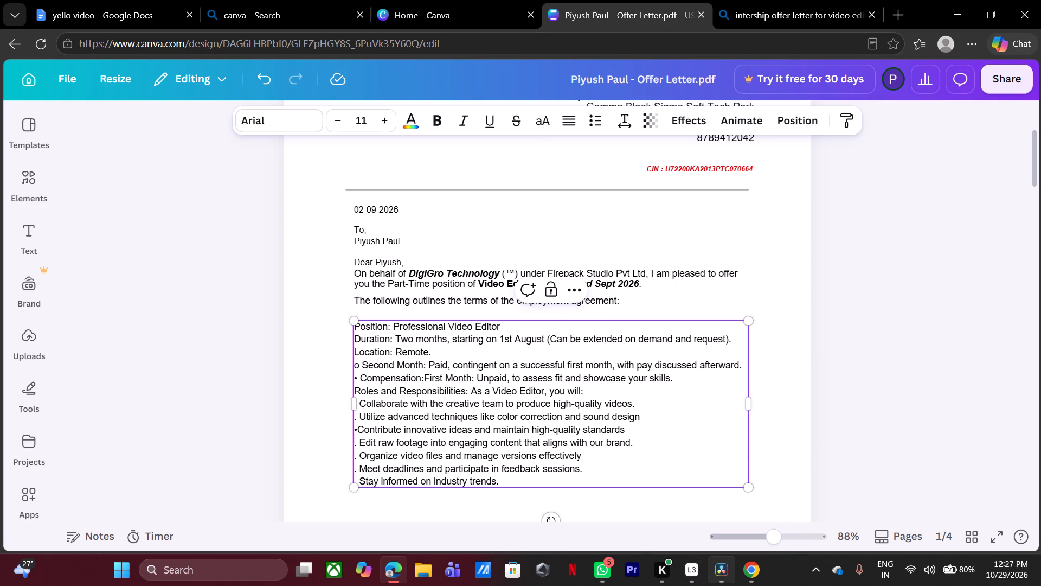
# Check the bulleted engagement details in the Scribd sample in Chrome, and format the "Position: Professional Video Editor" line in Canva as a bullet.
pyautogui.doubleClick(764, 576)
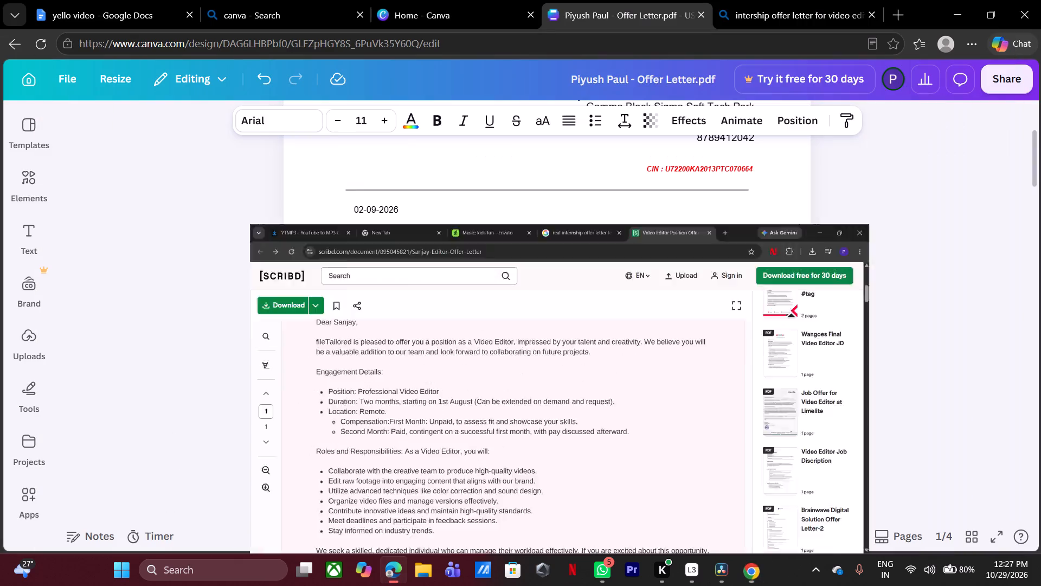
pyautogui.doubleClick(762, 576)
pyautogui.doubleClick(759, 577)
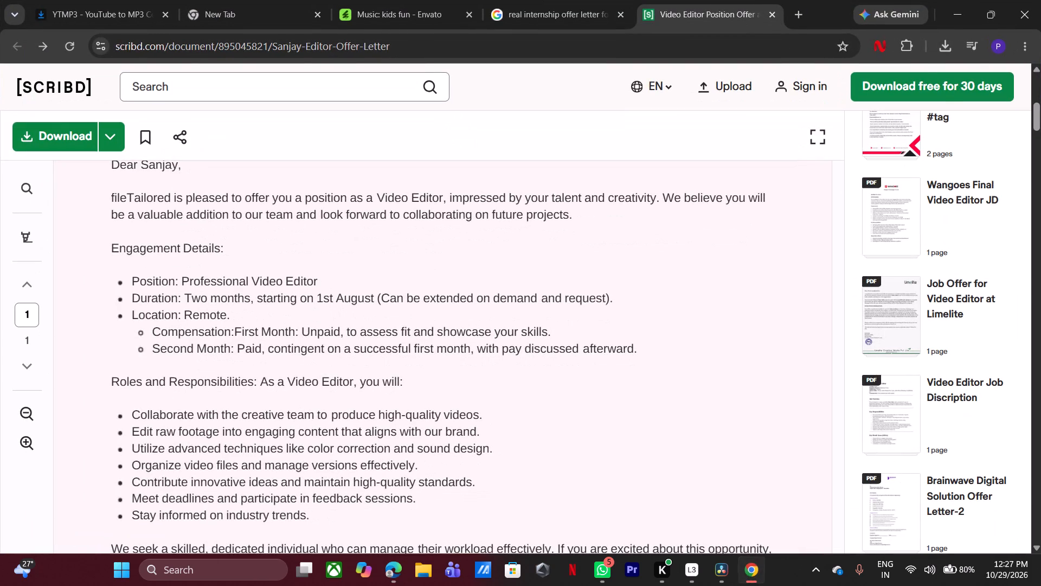
pyautogui.click(757, 578)
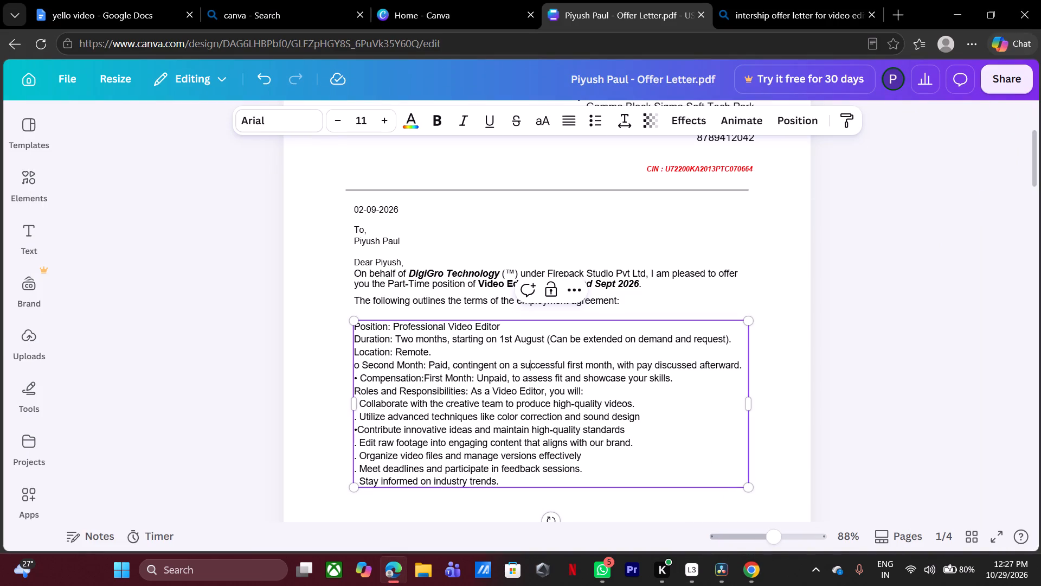
pyautogui.doubleClick(354, 328)
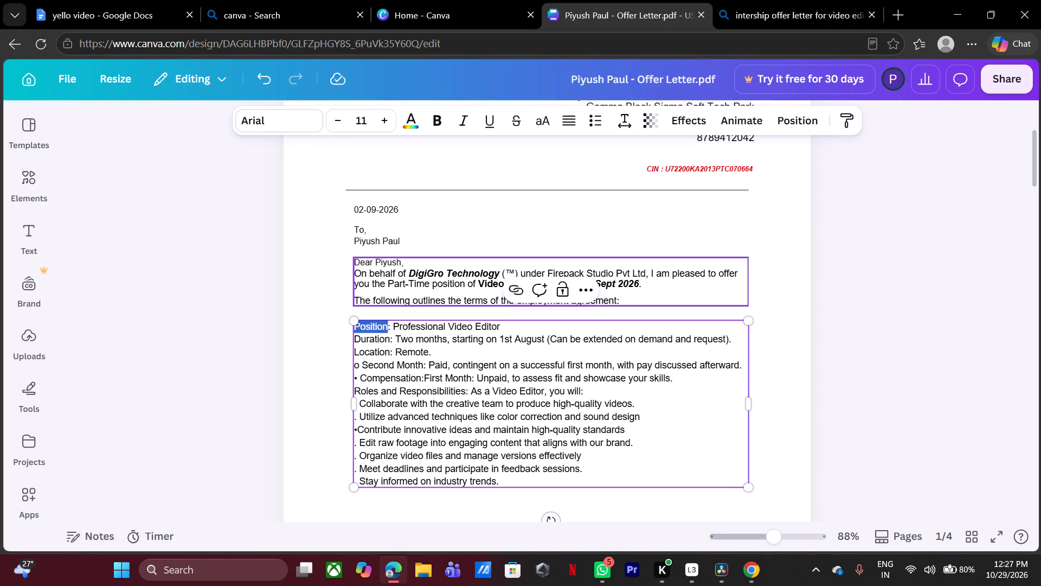
pyautogui.click(591, 119)
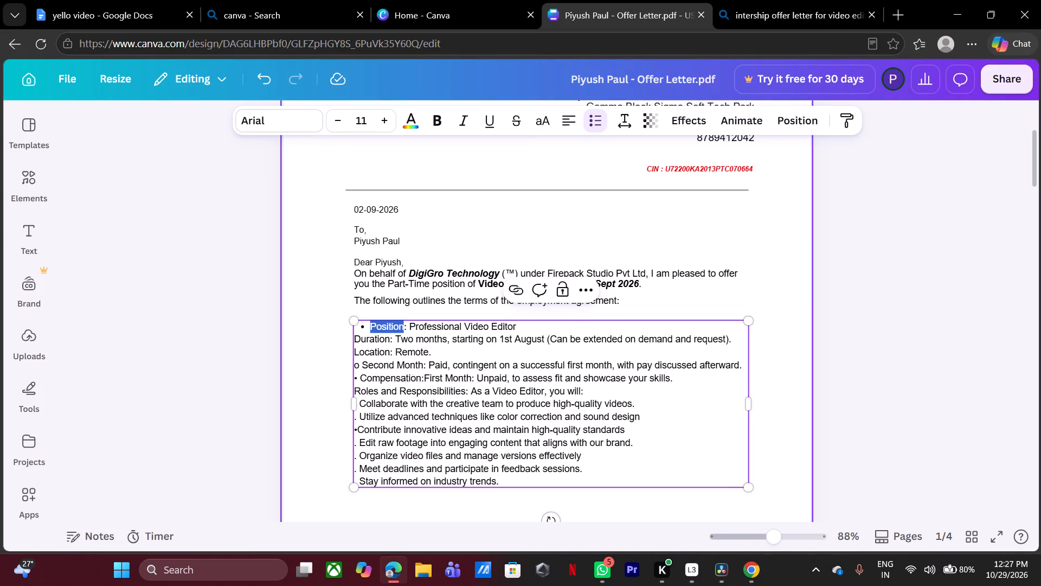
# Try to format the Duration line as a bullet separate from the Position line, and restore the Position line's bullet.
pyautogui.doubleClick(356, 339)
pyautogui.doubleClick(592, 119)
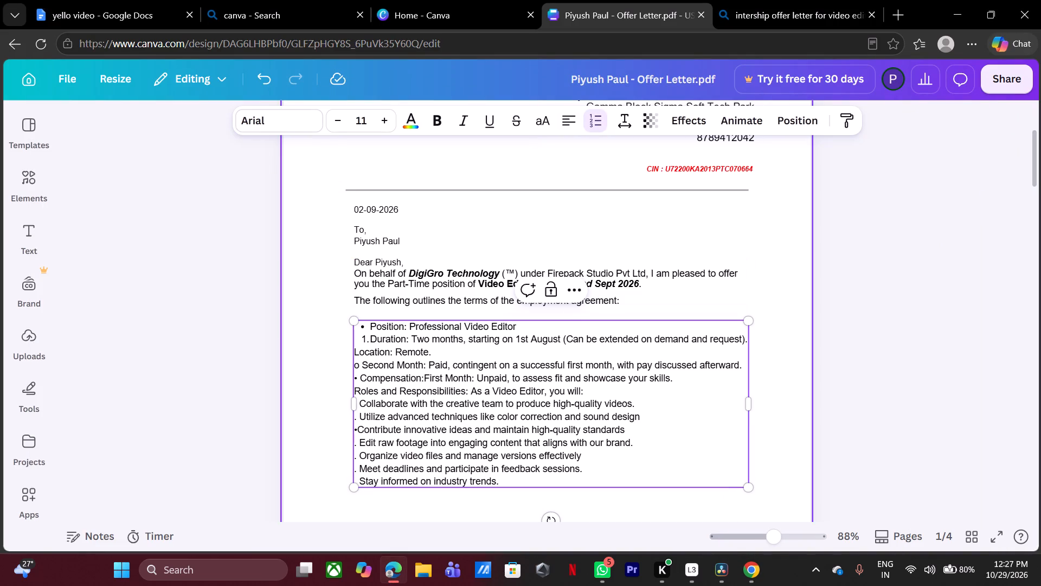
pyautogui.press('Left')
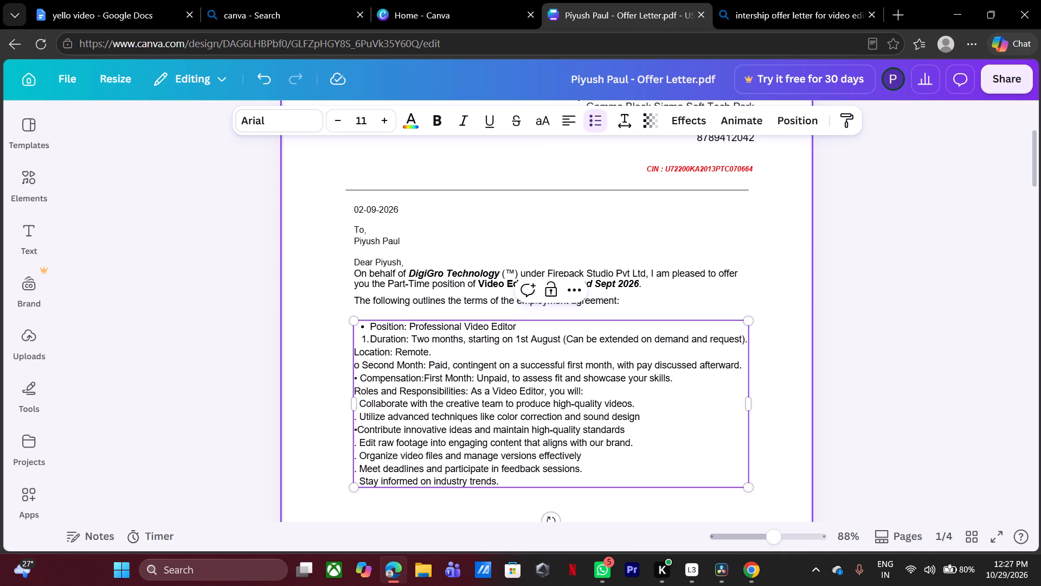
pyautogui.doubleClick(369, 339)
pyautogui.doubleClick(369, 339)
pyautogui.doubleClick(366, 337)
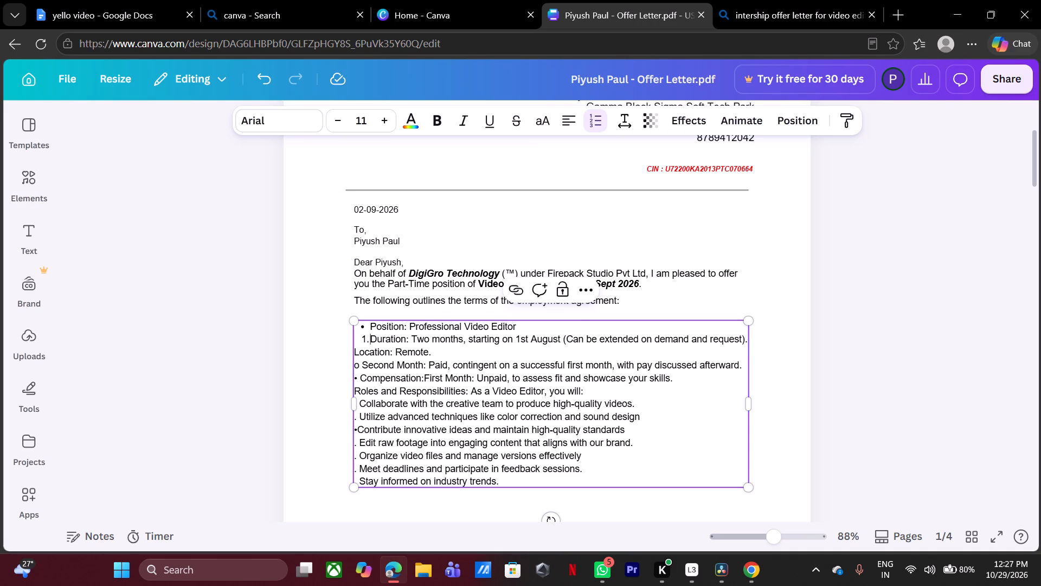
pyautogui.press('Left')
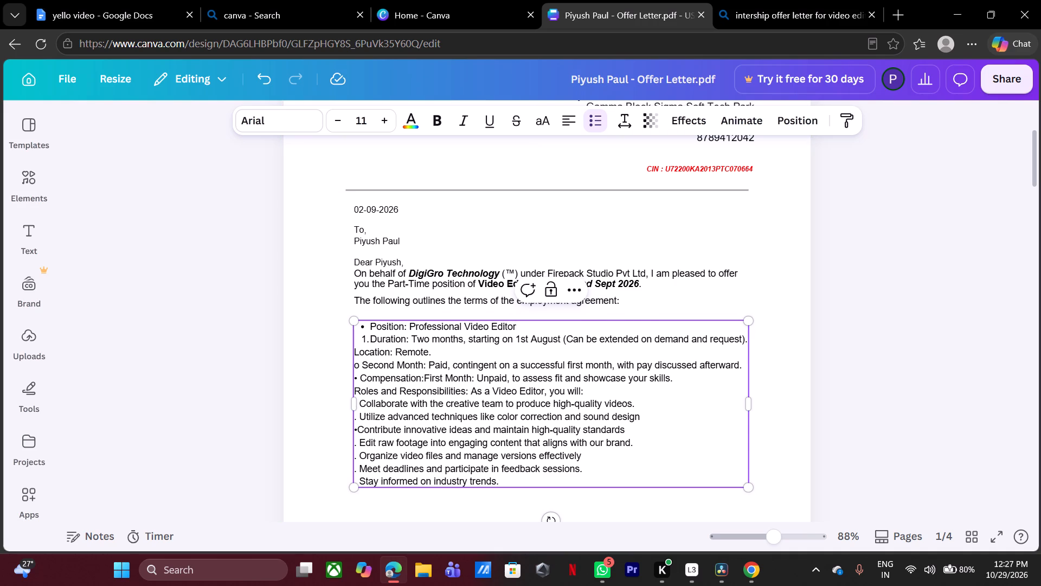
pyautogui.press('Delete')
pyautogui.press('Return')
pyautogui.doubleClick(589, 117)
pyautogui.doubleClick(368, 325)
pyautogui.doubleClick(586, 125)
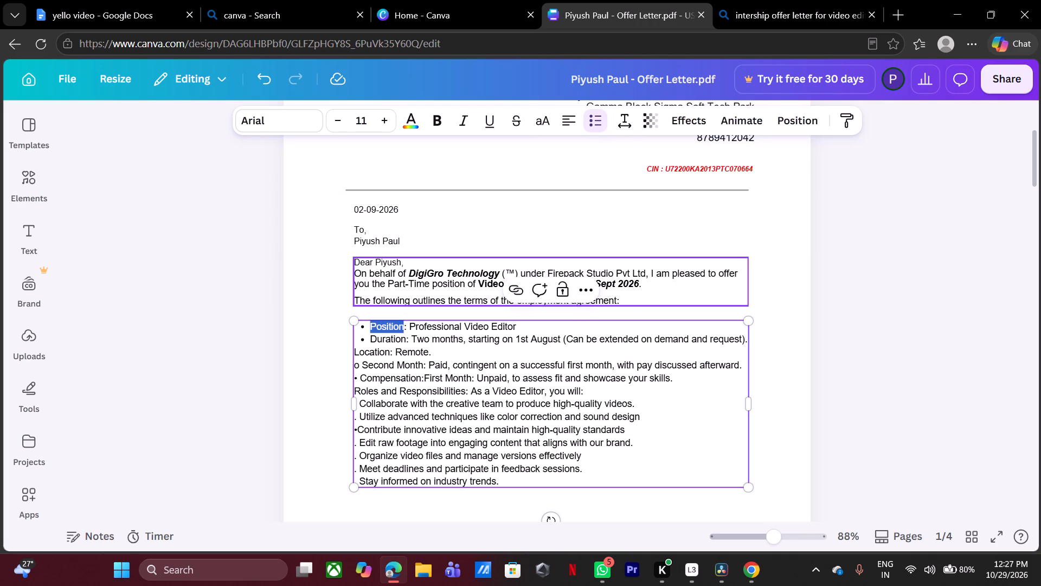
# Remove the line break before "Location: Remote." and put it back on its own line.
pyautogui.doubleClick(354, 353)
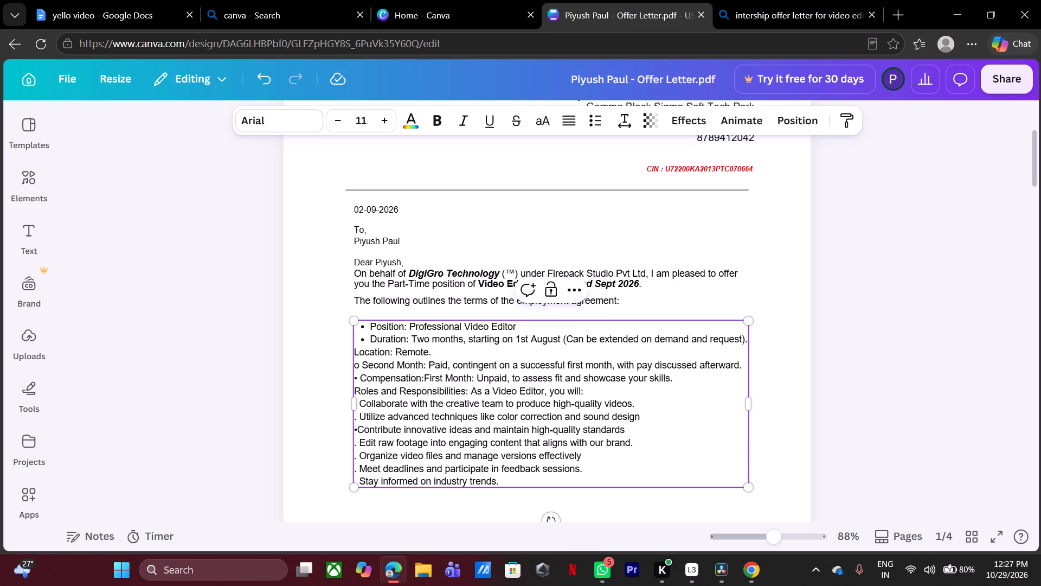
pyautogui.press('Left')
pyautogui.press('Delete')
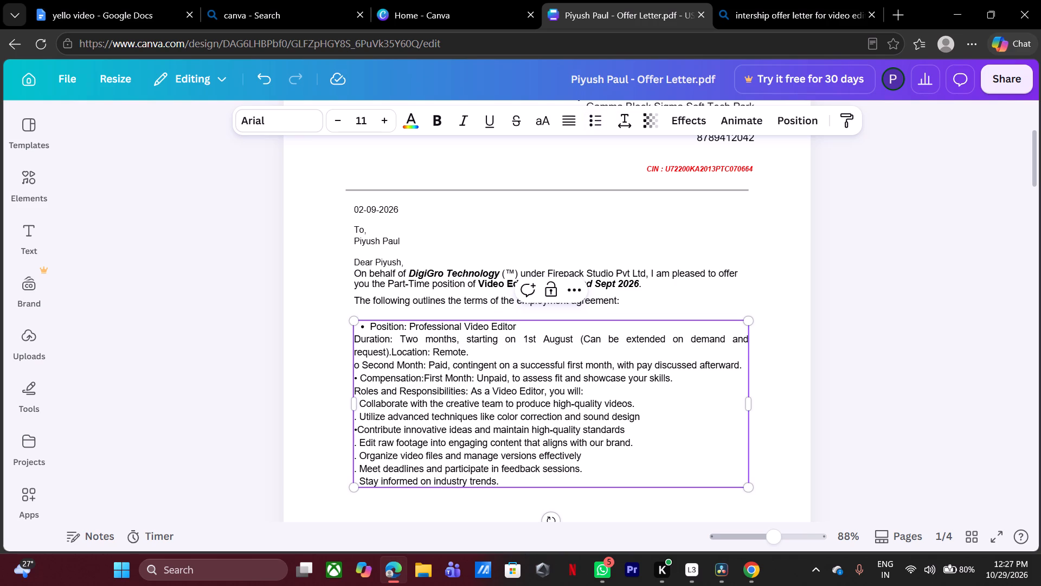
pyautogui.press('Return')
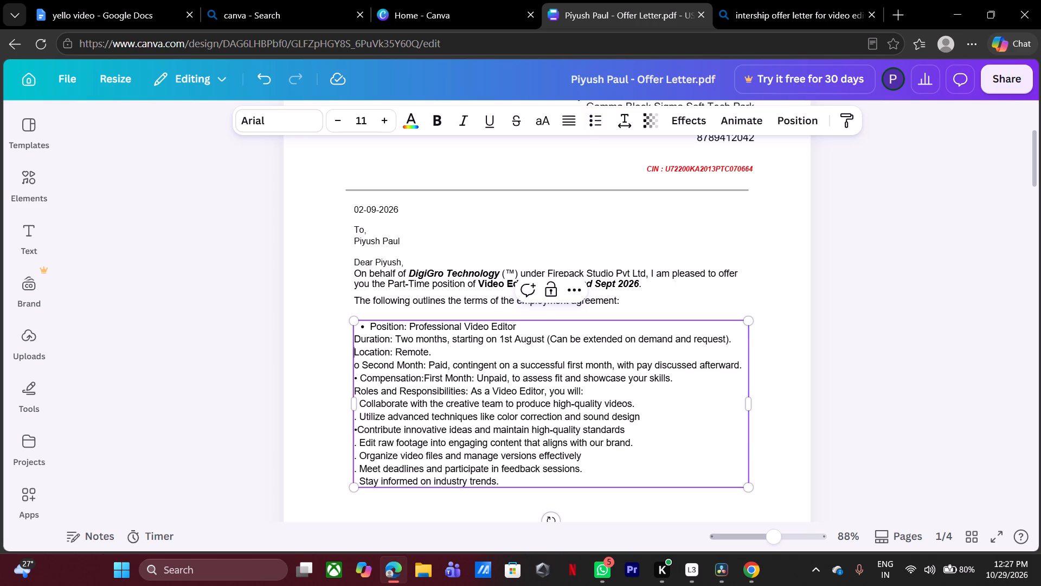
# Remove and reinsert the line break after "Position: Professional Video Editor", and format the Position line as a bullet again.
pyautogui.doubleClick(354, 335)
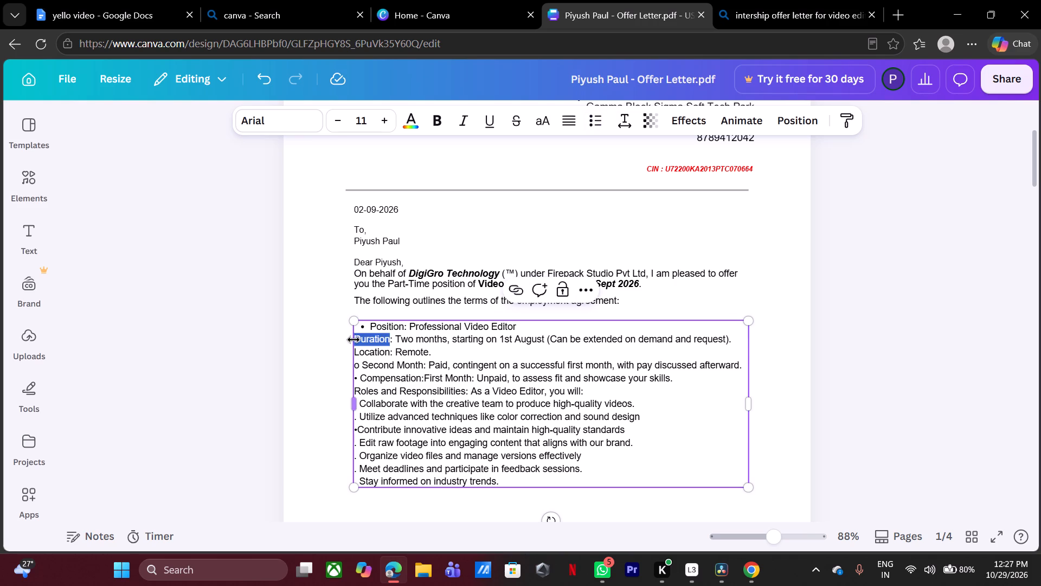
pyautogui.tripleClick(354, 340)
pyautogui.click(355, 340)
pyautogui.doubleClick(532, 328)
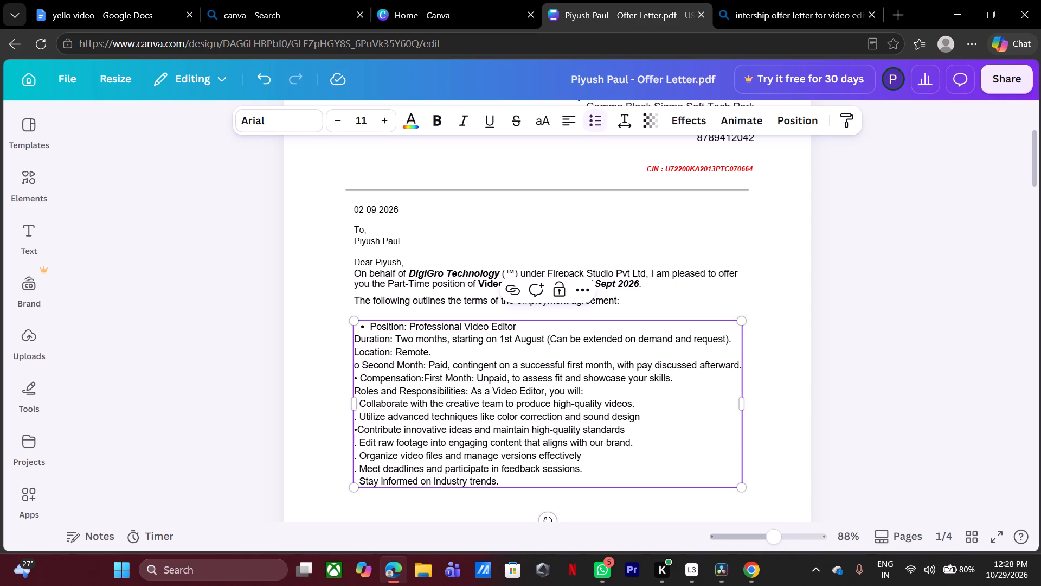
pyautogui.press('Delete')
pyautogui.press('Return')
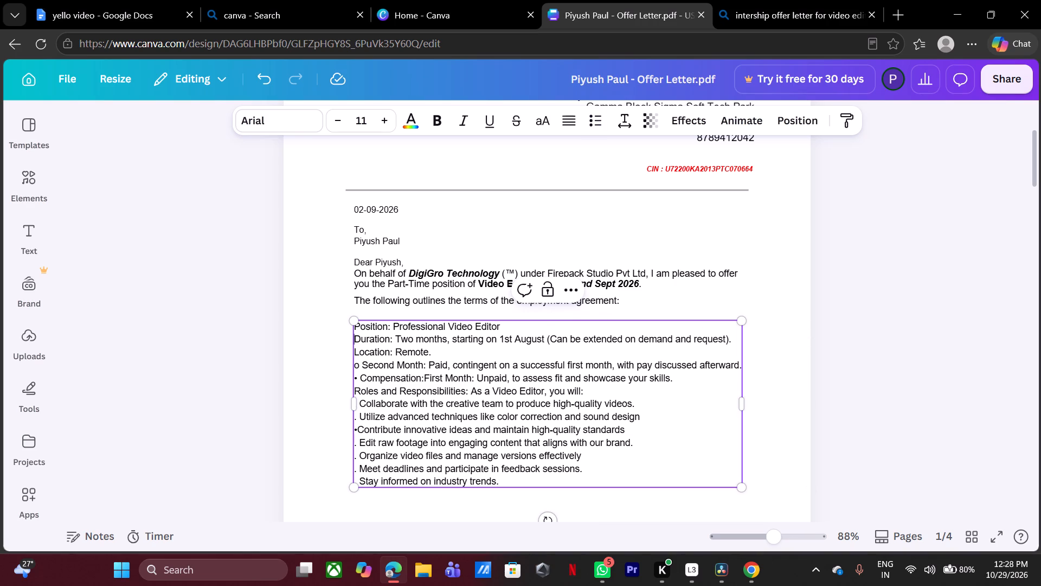
pyautogui.doubleClick(361, 326)
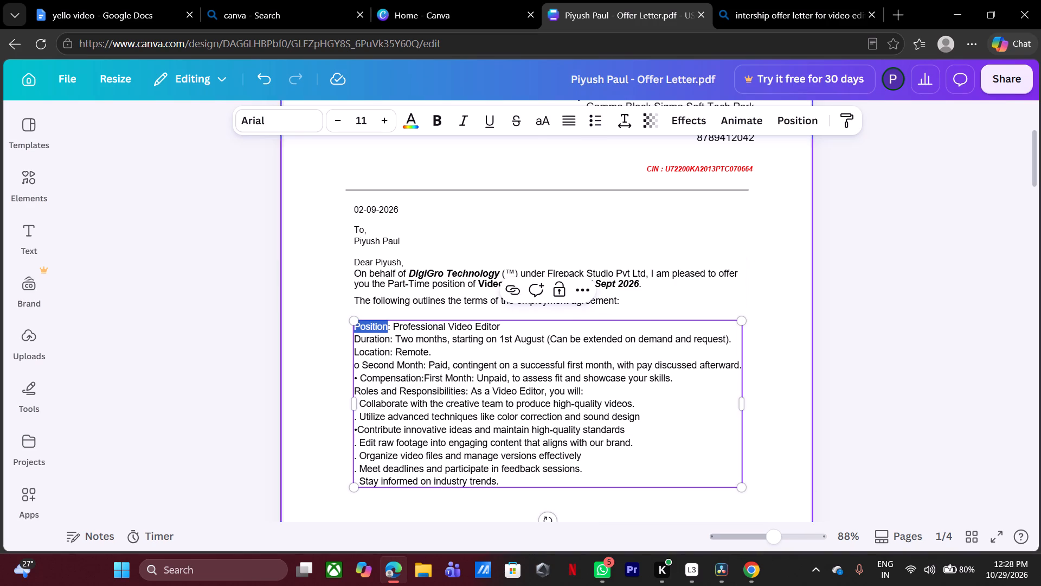
pyautogui.doubleClick(597, 119)
pyautogui.doubleClick(594, 120)
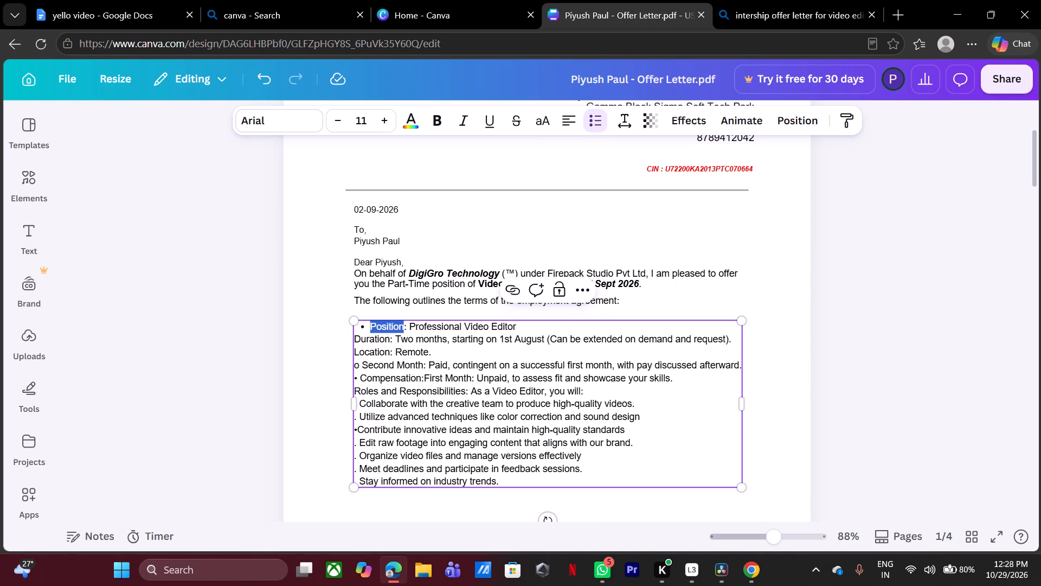
# Format the "Duration: Two months" line and the "Location: Remote." line each as a bullet.
pyautogui.tripleClick(364, 342)
pyautogui.click(364, 342)
pyautogui.doubleClick(364, 342)
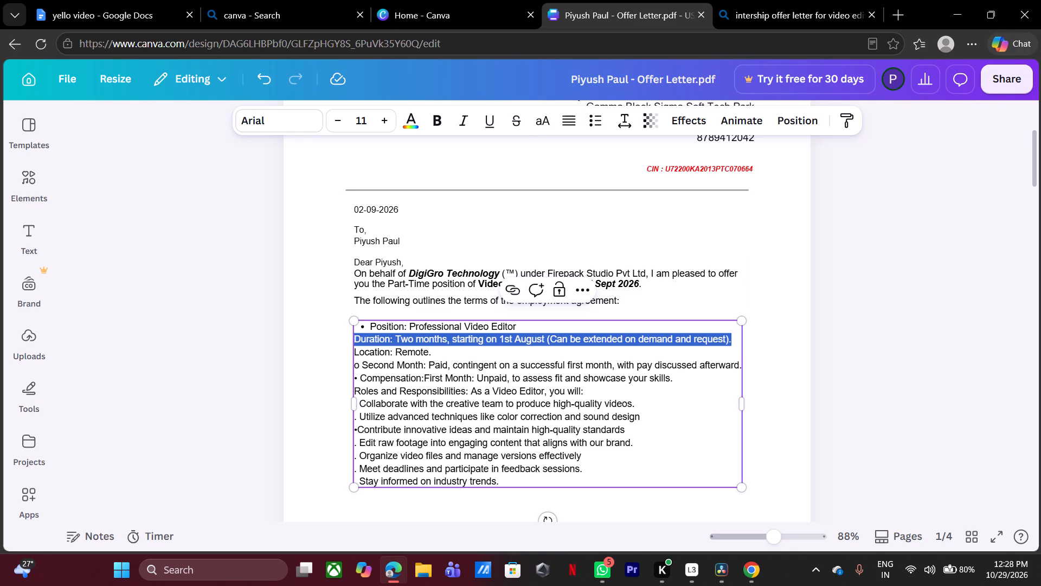
pyautogui.doubleClick(589, 118)
pyautogui.doubleClick(589, 118)
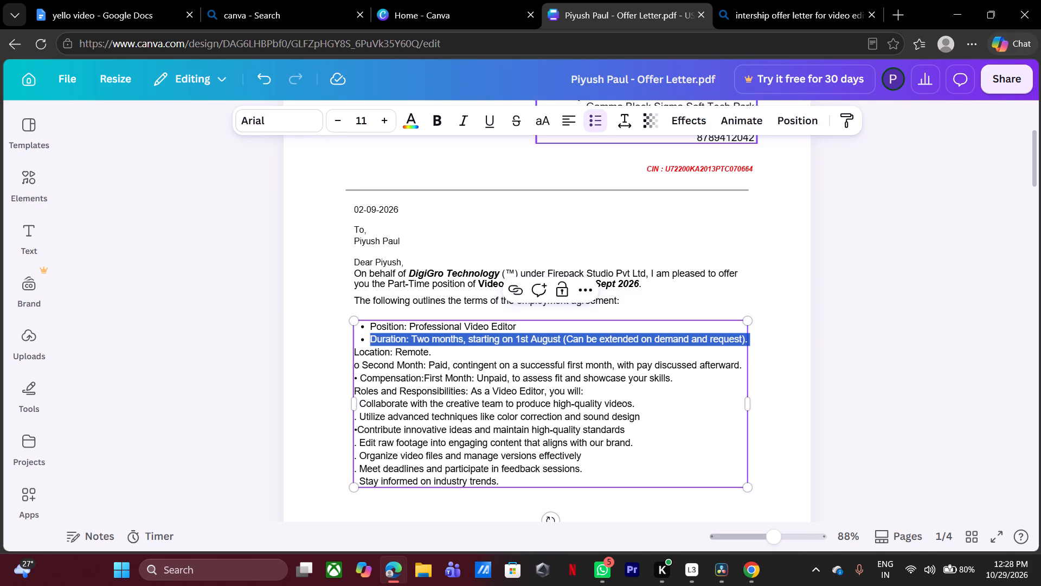
pyautogui.doubleClick(371, 356)
pyautogui.tripleClick(595, 123)
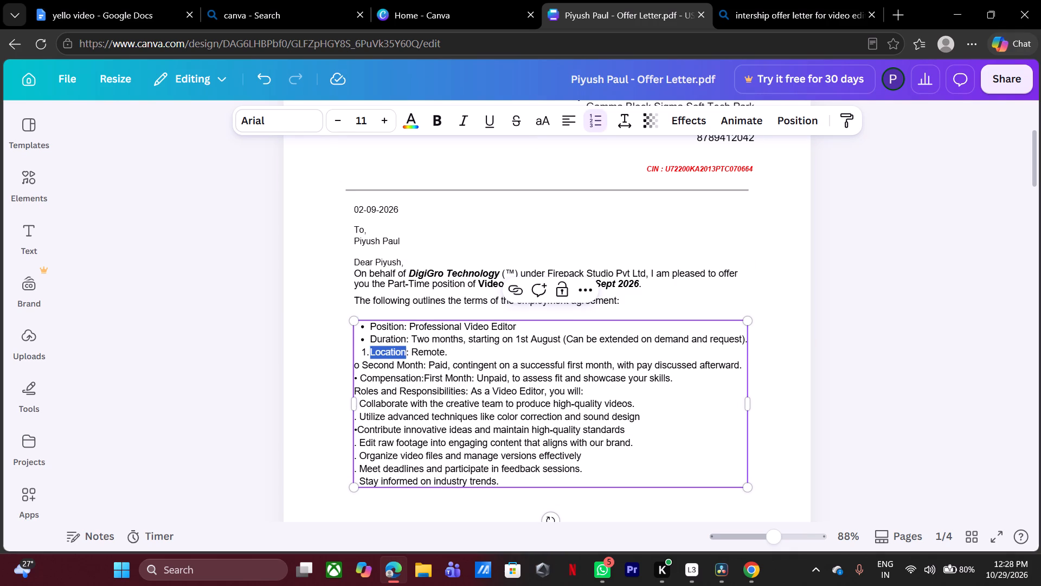
pyautogui.doubleClick(595, 123)
pyautogui.doubleClick(595, 123)
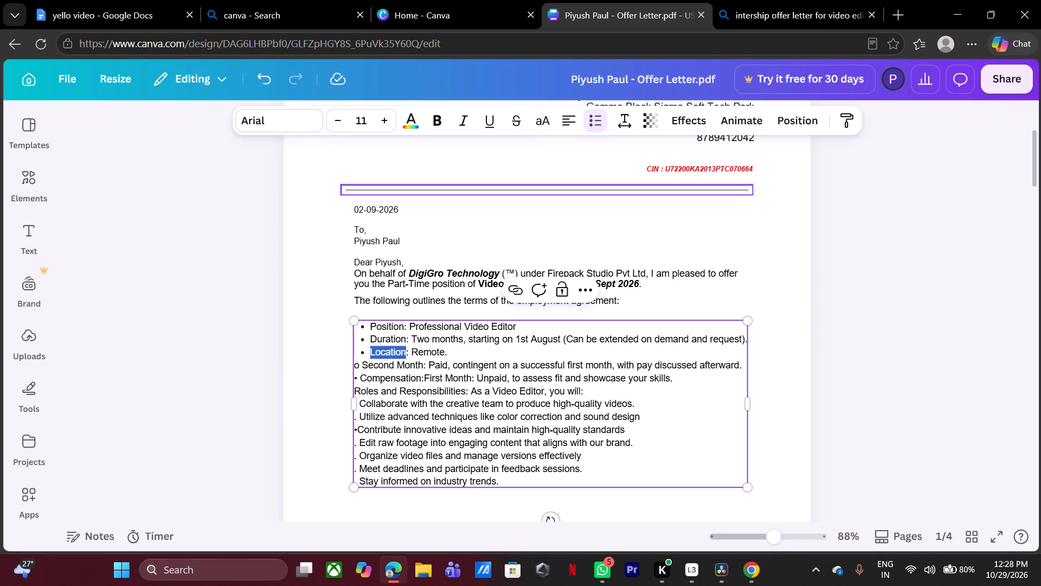
pyautogui.doubleClick(299, 364)
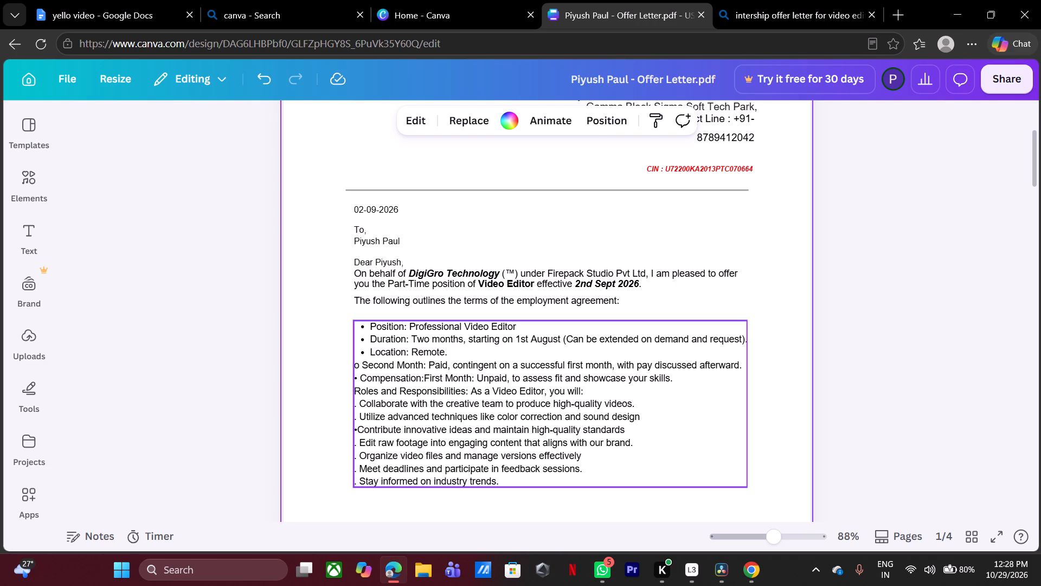
# Check the order of the compensation lines in the Scribd sample in Chrome, and cut the "Compensation:First Month" line in Canva.
pyautogui.click(748, 566)
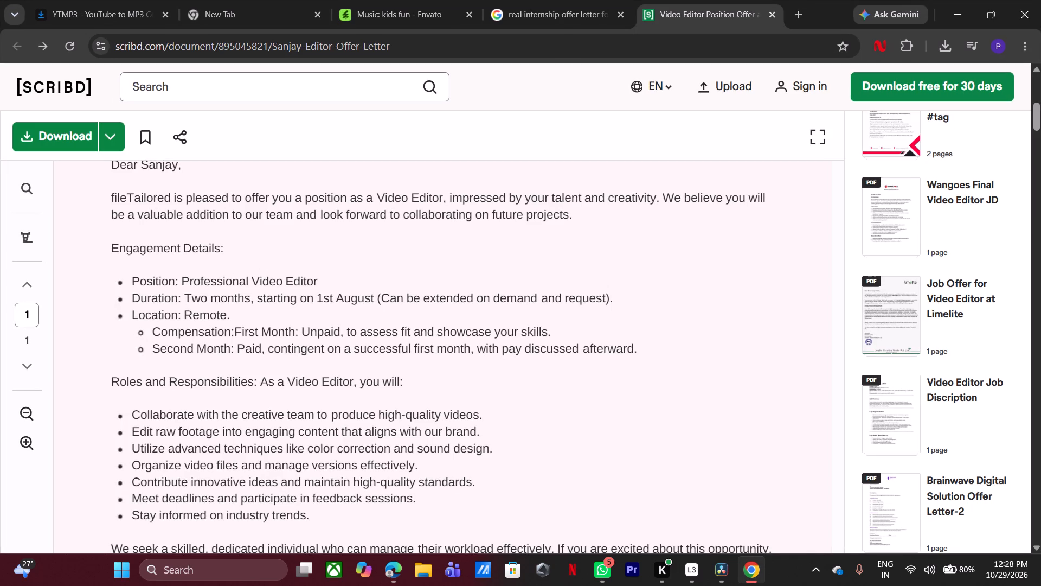
pyautogui.doubleClick(748, 566)
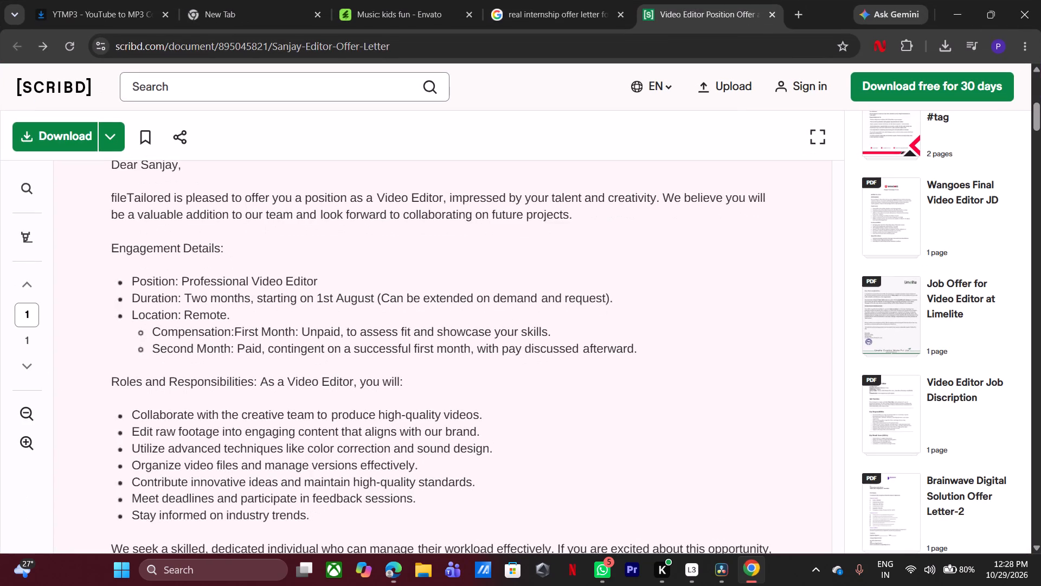
pyautogui.click(749, 571)
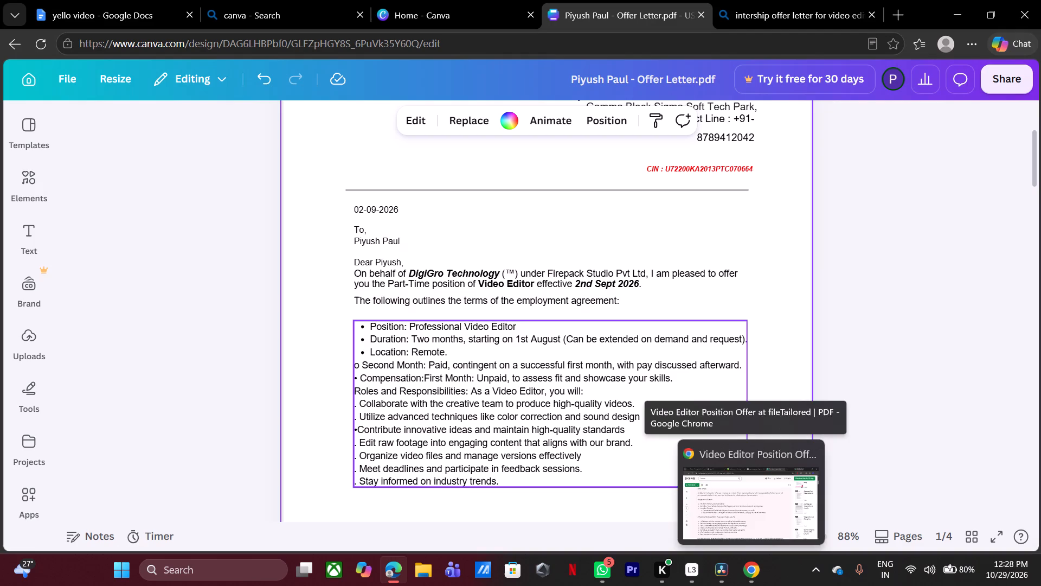
pyautogui.doubleClick(372, 377)
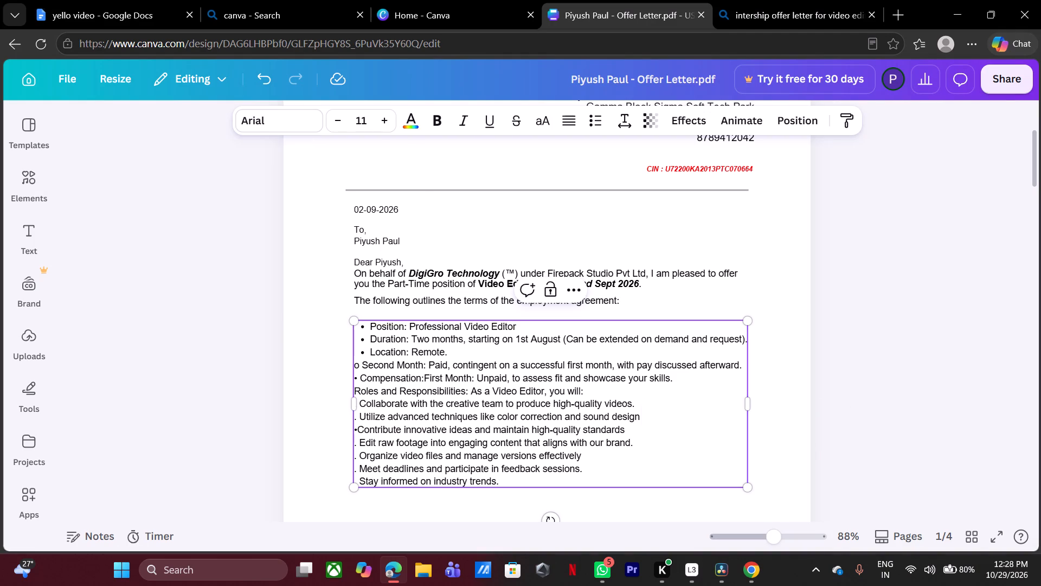
pyautogui.moveTo(355, 378); pyautogui.dragTo(630, 386)
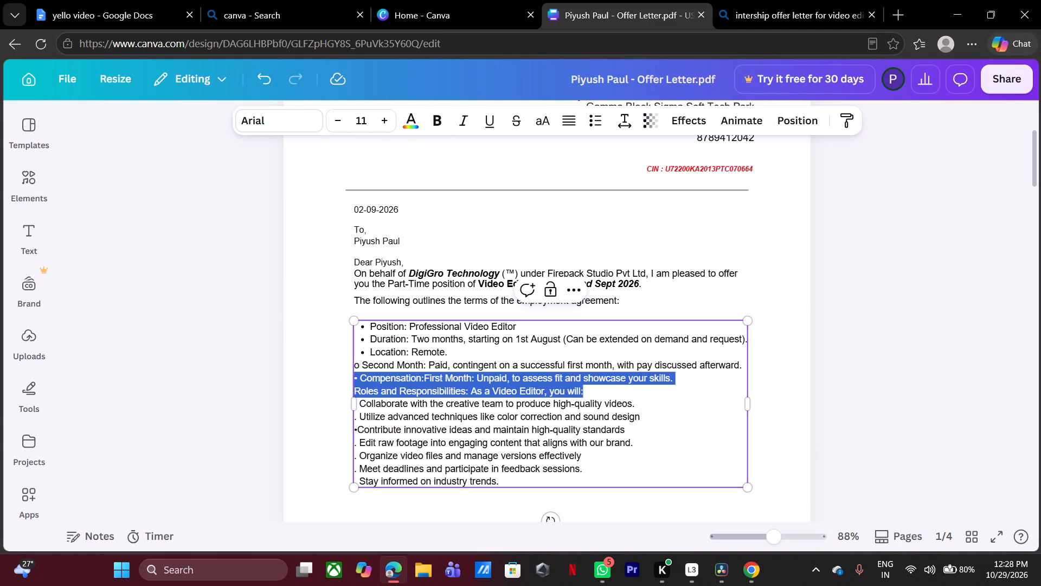
pyautogui.moveTo(630, 386); pyautogui.dragTo(675, 380)
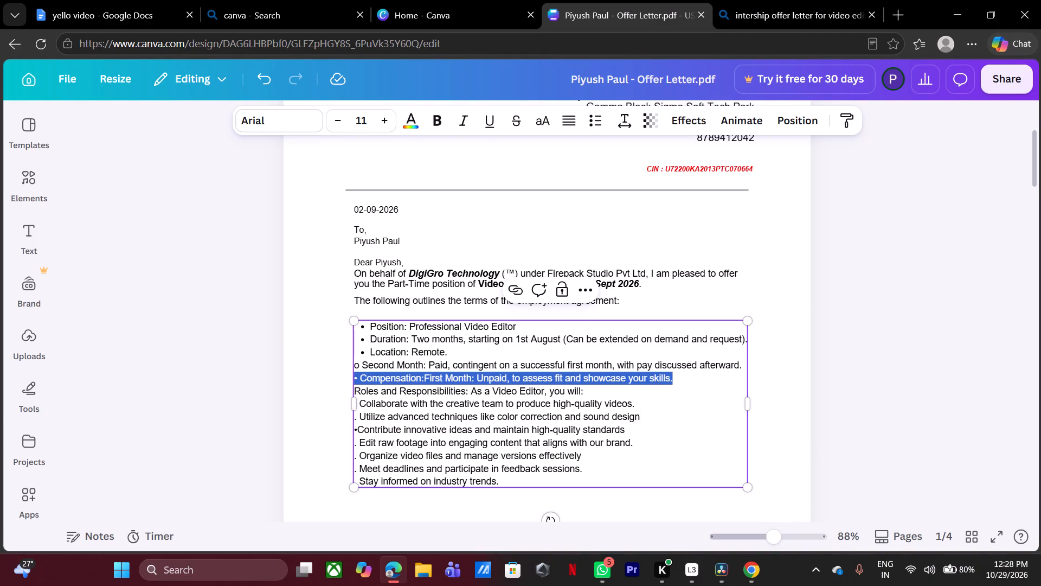
pyautogui.hotkey('ctrl', 'x')
# Remove the "o" marker before "Second Month", keeping that text on its own line below "Location: Remote.".
pyautogui.click(363, 367)
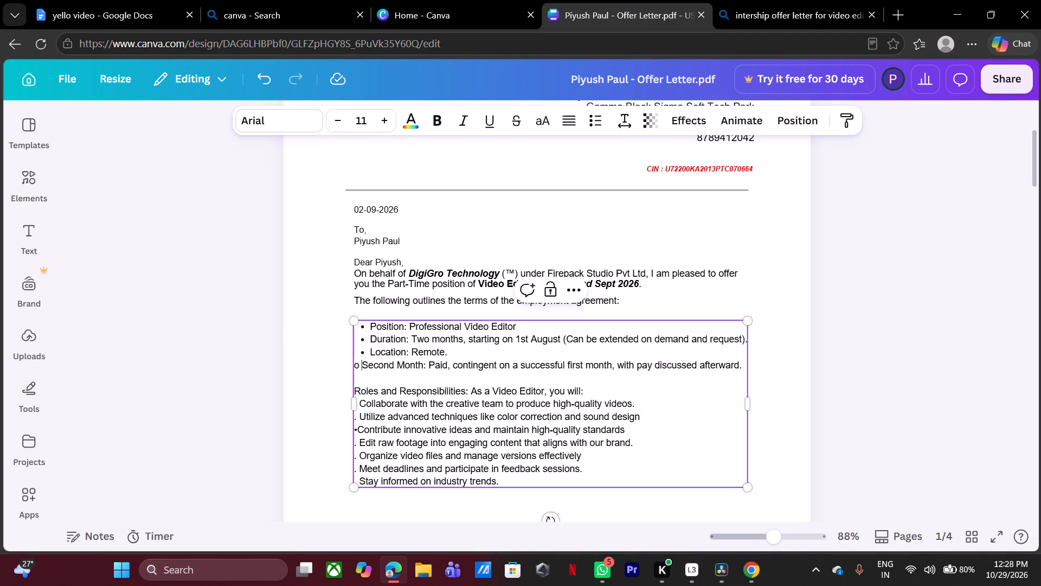
pyautogui.doubleClick(450, 352)
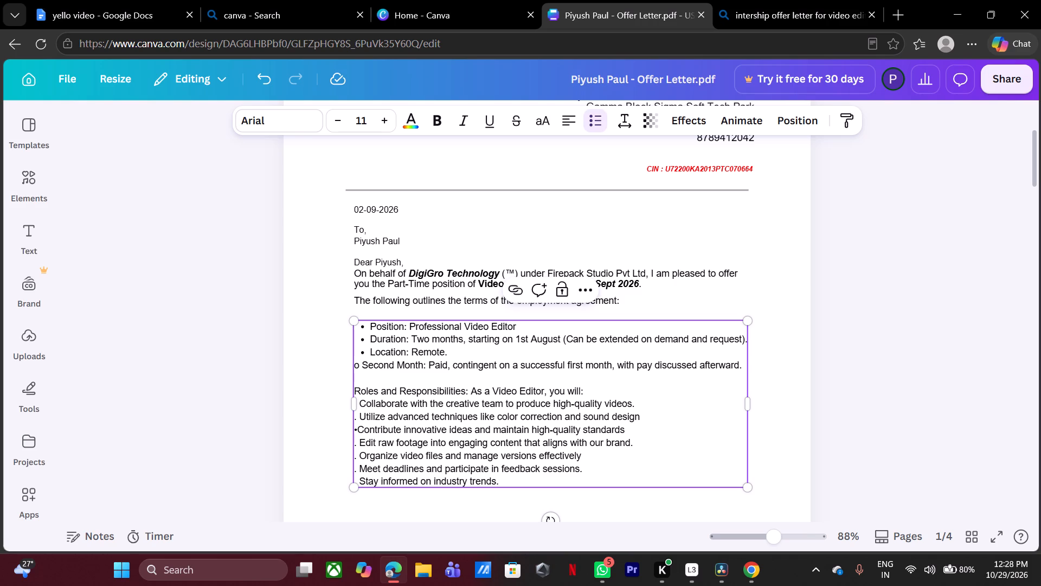
pyautogui.press('Left')
pyautogui.press('Delete')
pyautogui.press('Delete')
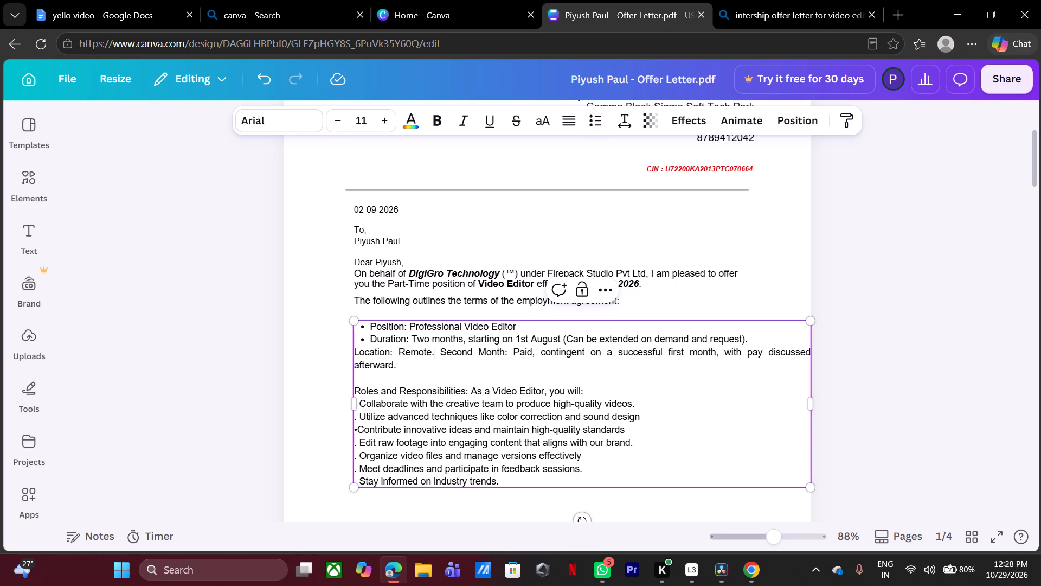
pyautogui.press('Delete')
pyautogui.press('Return')
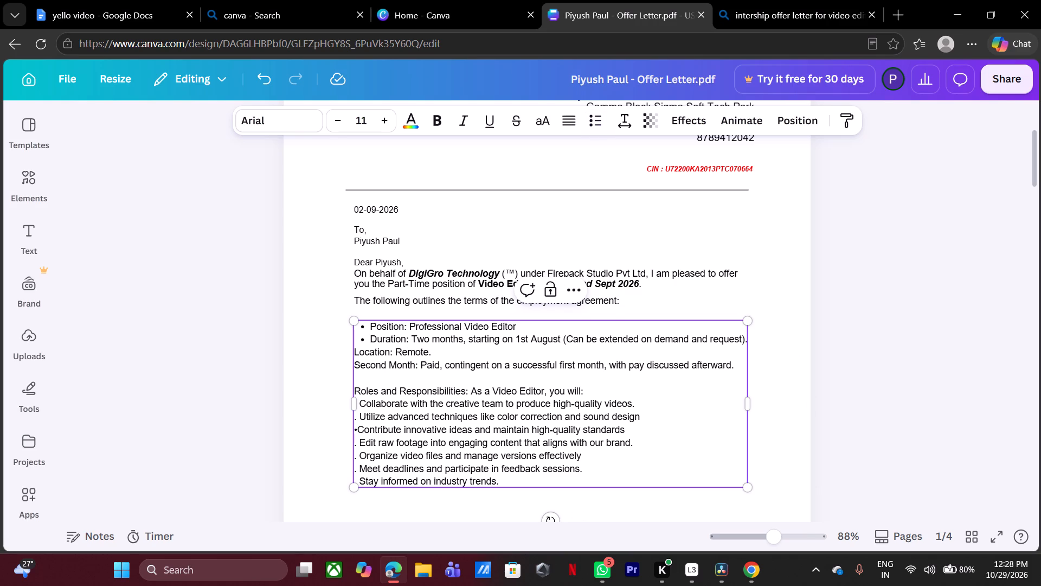
# Format the "Location: Remote." line as a bullet again.
pyautogui.click(374, 353)
pyautogui.click(374, 353)
pyautogui.click(352, 353)
pyautogui.tripleClick(364, 351)
pyautogui.doubleClick(584, 120)
pyautogui.doubleClick(584, 120)
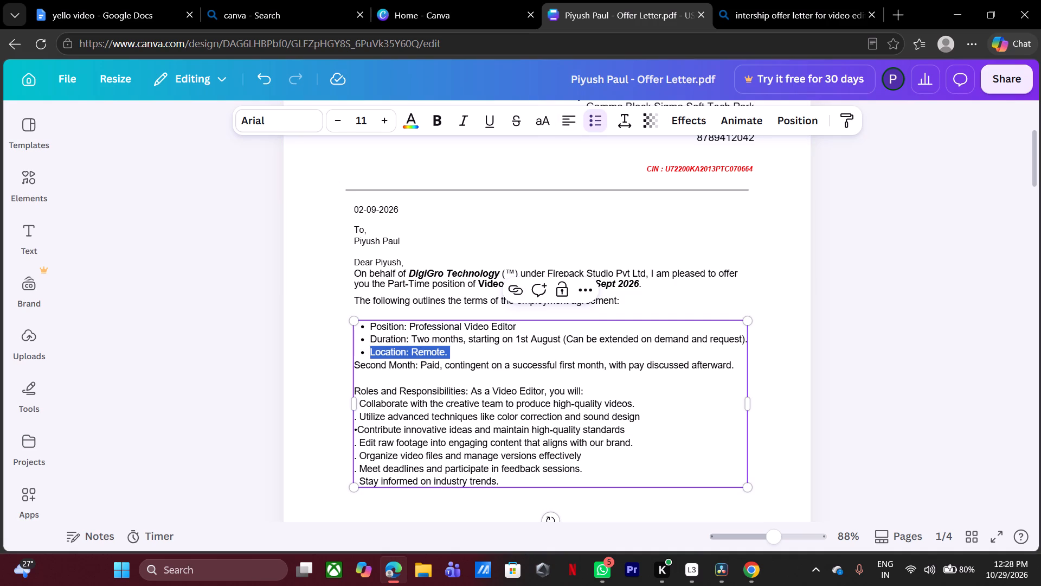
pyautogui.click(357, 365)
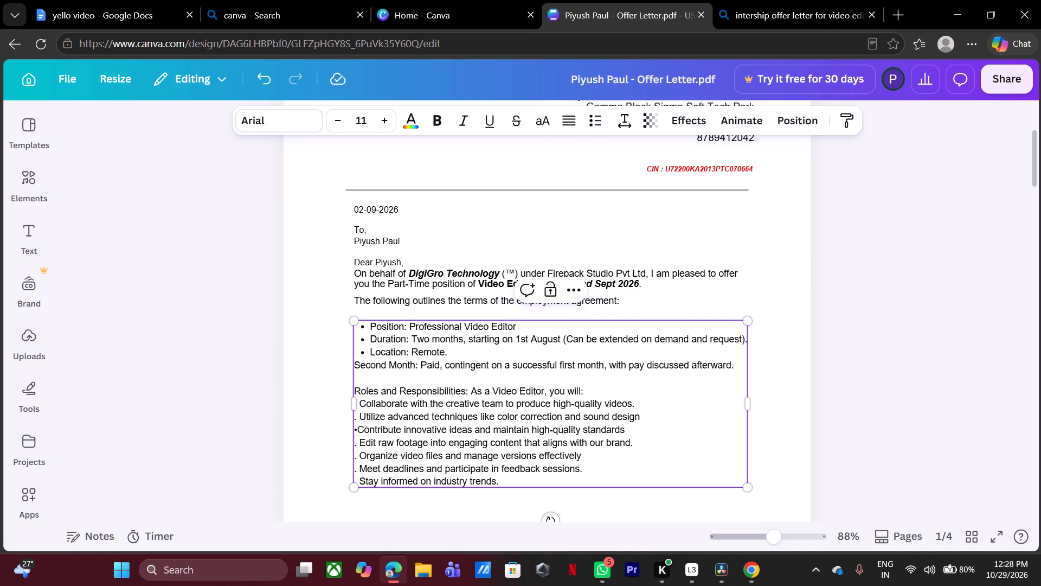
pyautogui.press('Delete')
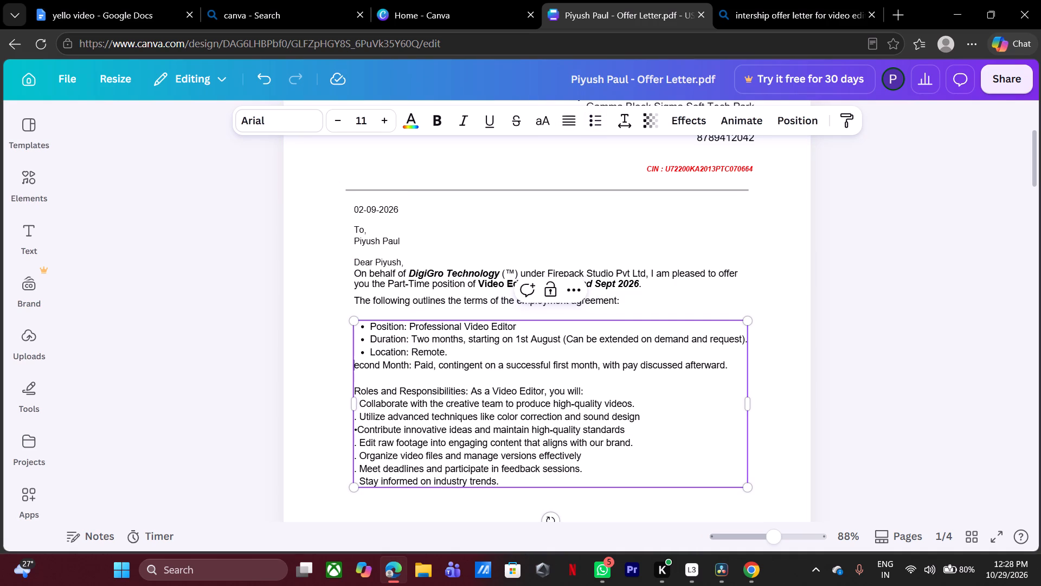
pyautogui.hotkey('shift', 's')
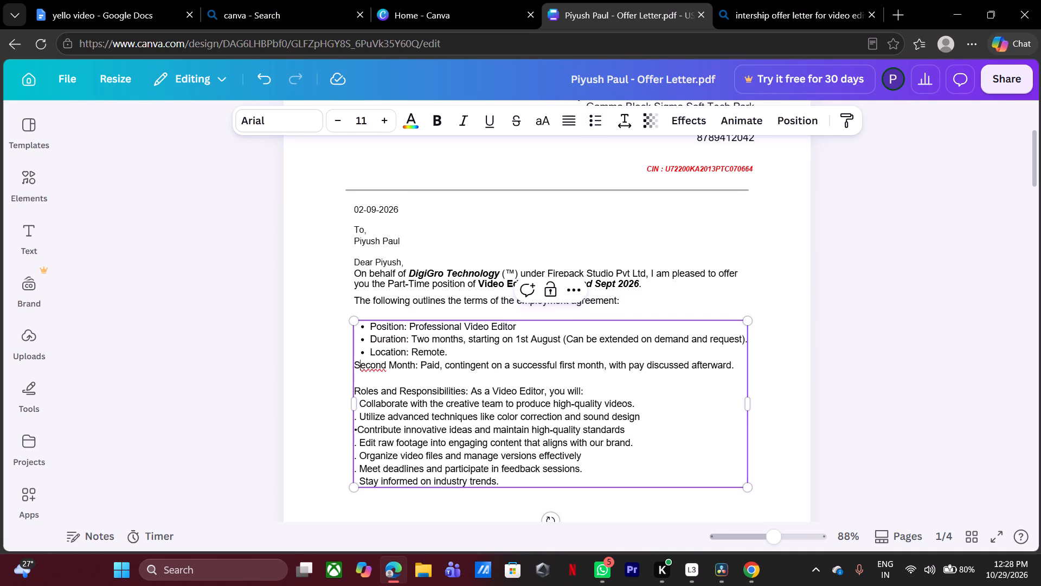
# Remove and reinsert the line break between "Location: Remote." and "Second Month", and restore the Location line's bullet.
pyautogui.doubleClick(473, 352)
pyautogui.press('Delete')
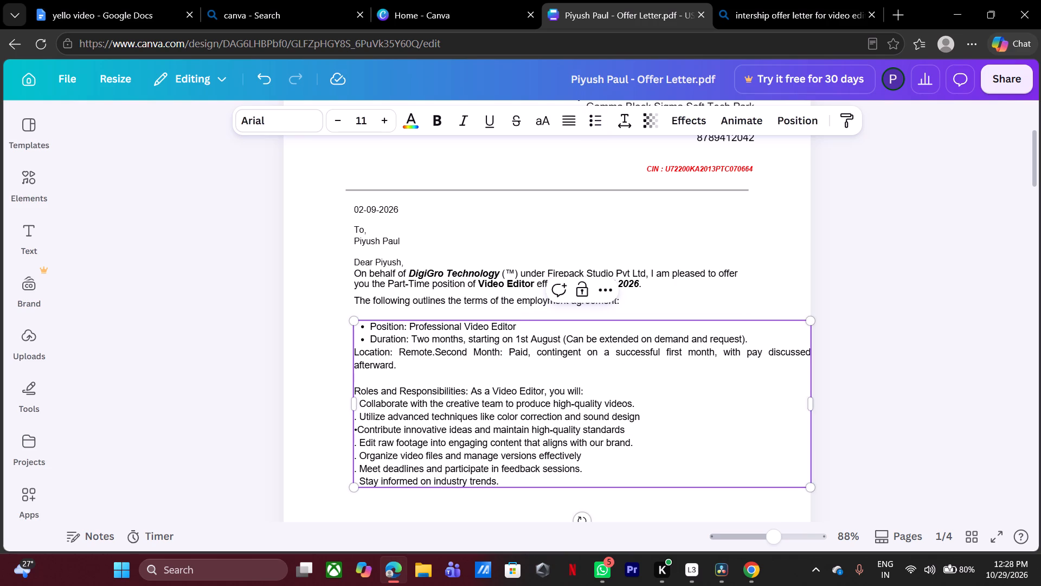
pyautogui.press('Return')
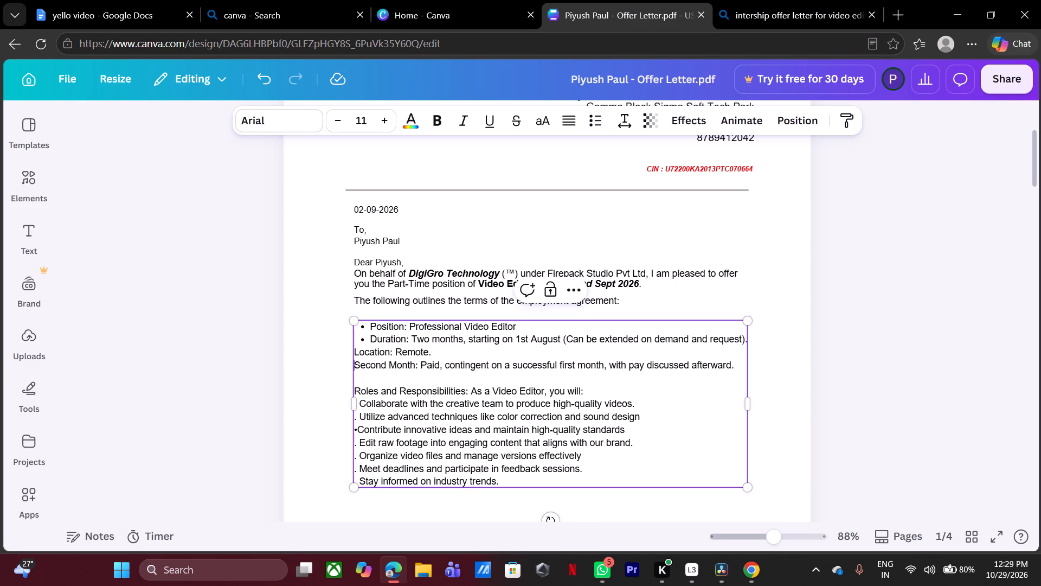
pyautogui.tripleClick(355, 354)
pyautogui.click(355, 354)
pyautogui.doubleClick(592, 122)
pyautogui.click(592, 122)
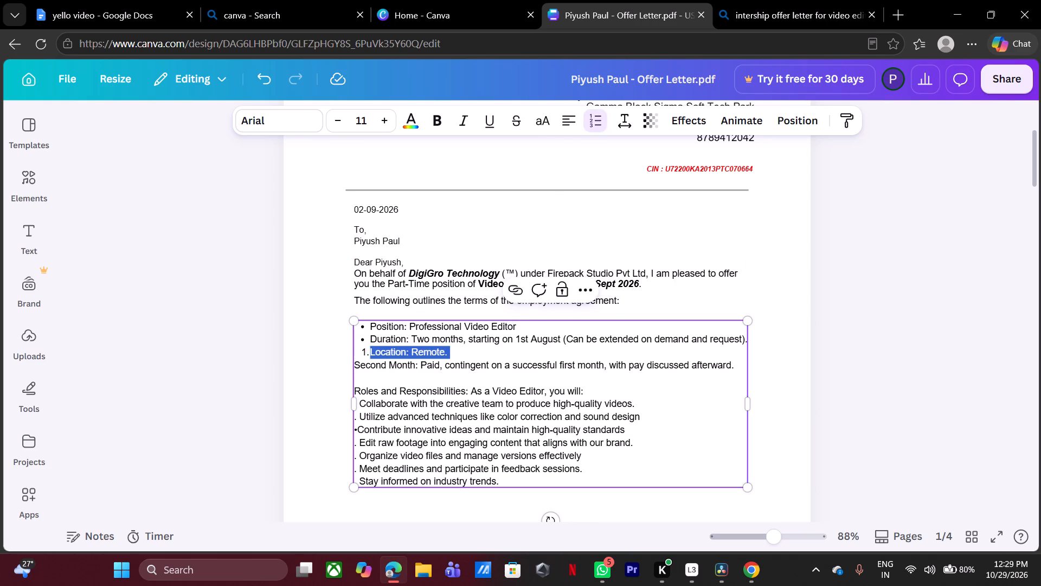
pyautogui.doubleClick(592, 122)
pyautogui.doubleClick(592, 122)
# Indent the "Second Month" line with six spaces so it aligns with the bulleted text above.
pyautogui.doubleClick(355, 367)
pyautogui.doubleClick(355, 367)
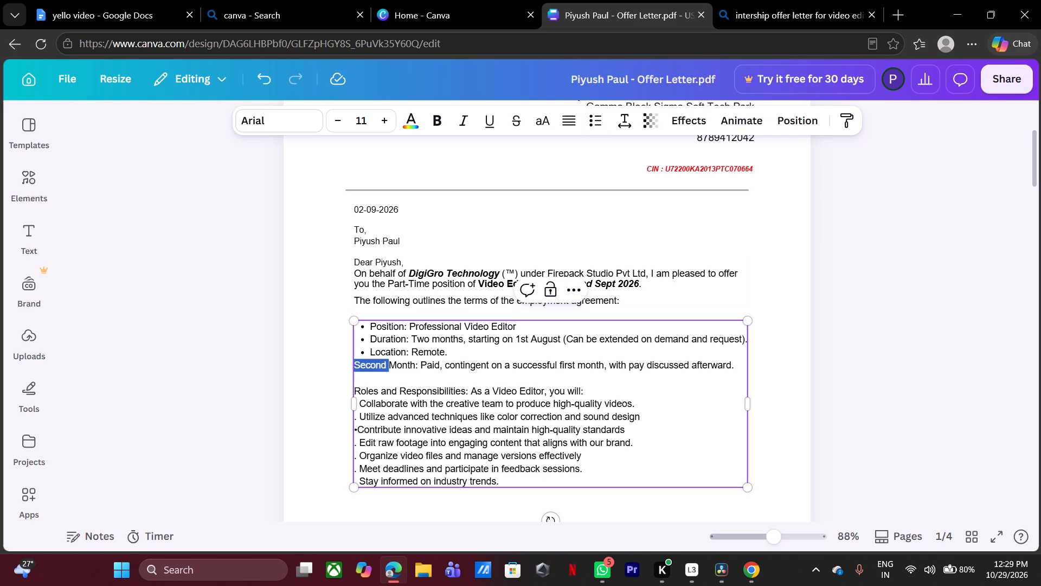
pyautogui.doubleClick(355, 367)
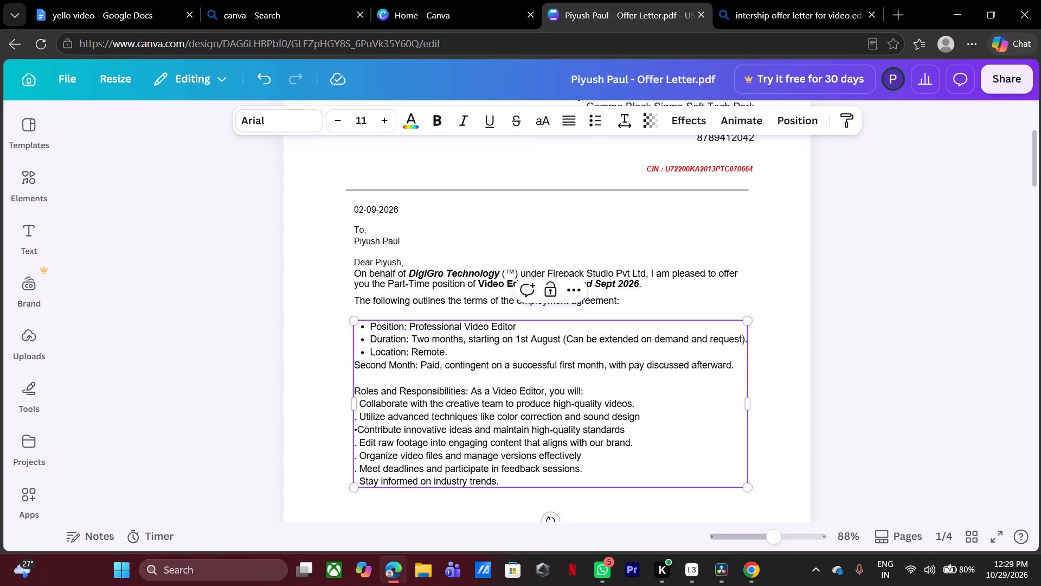
pyautogui.press('space')
pyautogui.press('space')
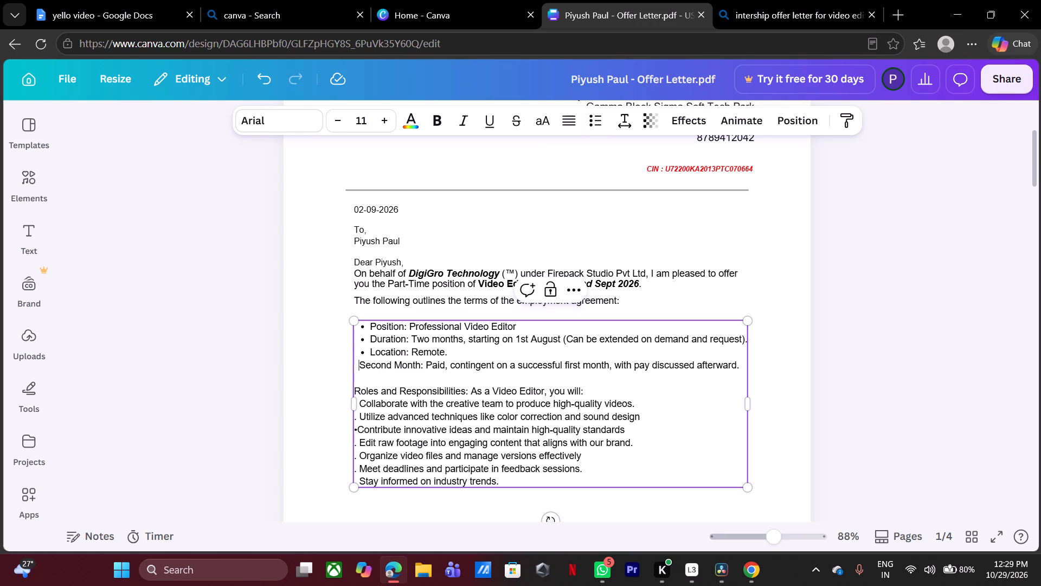
pyautogui.press('space')
pyautogui.press('space')
pyautogui.press('space')
pyautogui.press('space')
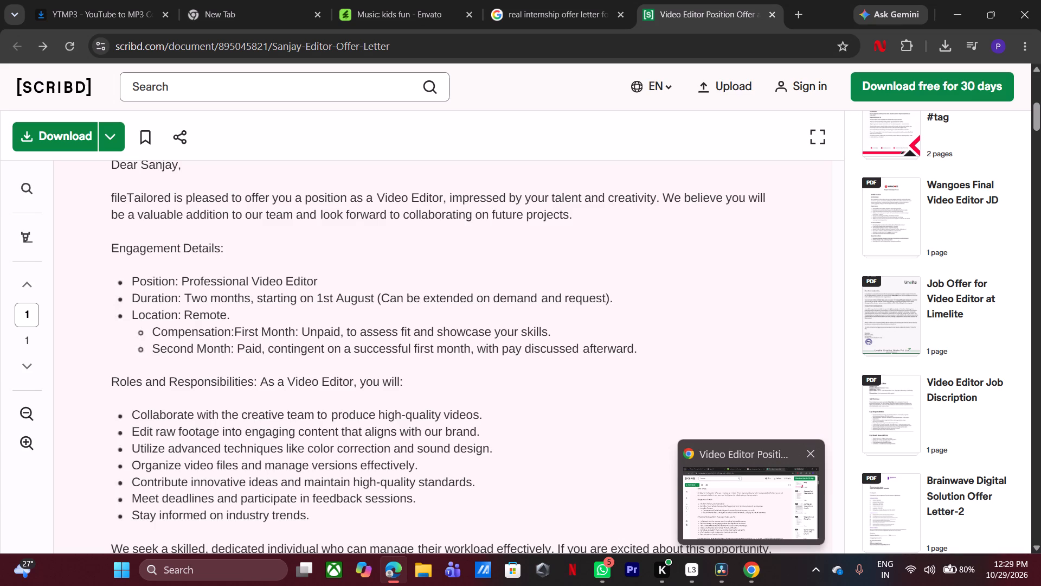
# Add a line below "Location: Remote." and paste in the copied "• Compensation:First Month: Unpaid, to assess fit and showcase your skills." text.
pyautogui.doubleClick(460, 353)
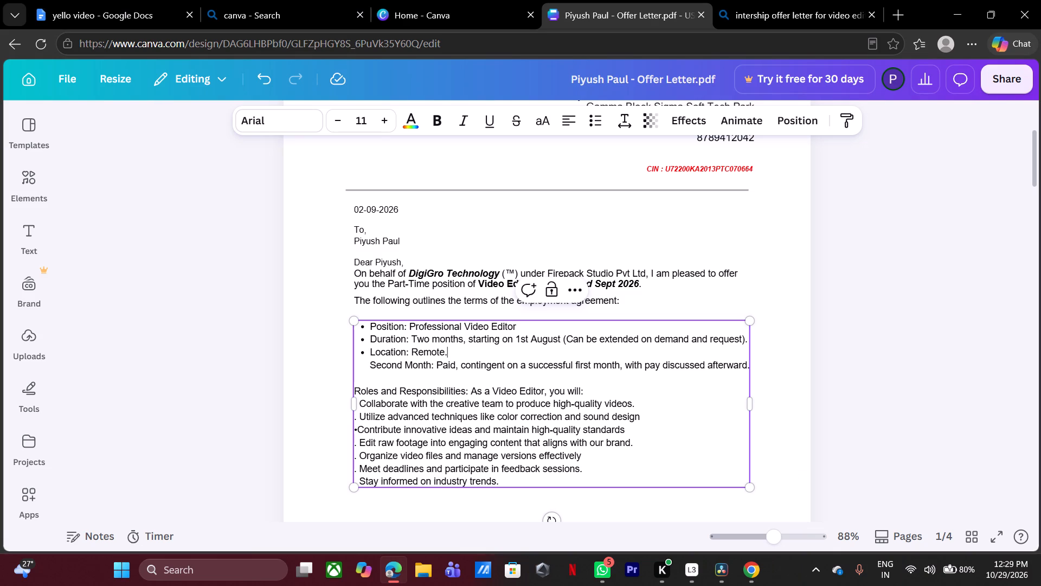
pyautogui.tripleClick(460, 353)
pyautogui.click(460, 353)
pyautogui.doubleClick(451, 353)
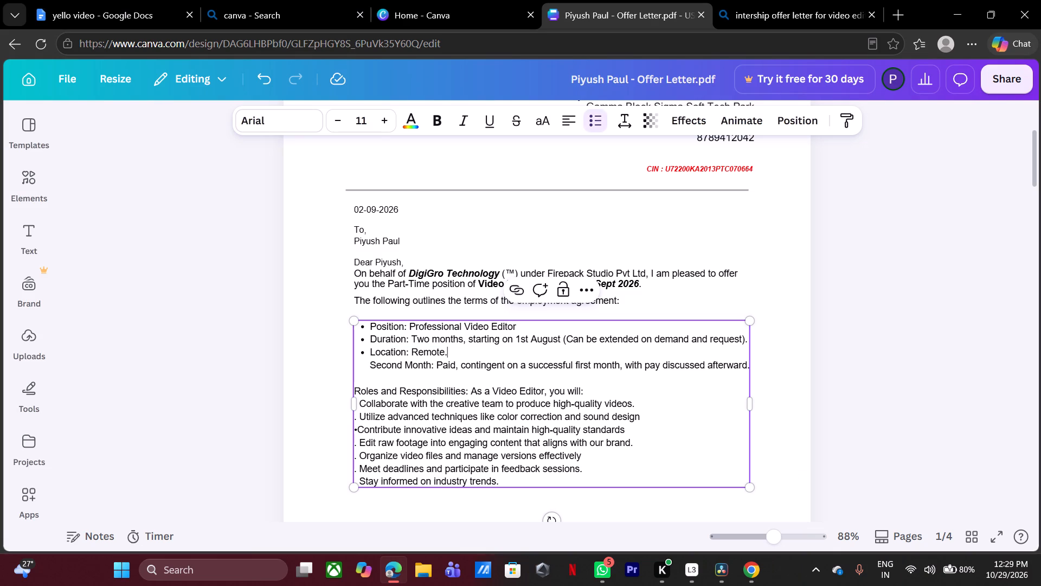
pyautogui.press('Return')
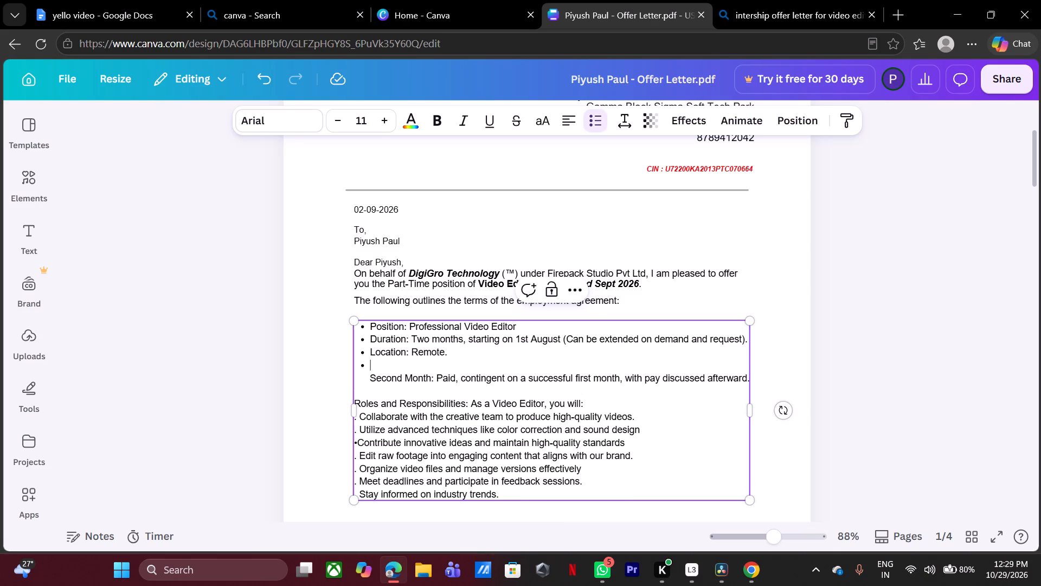
pyautogui.hotkey('ctrl', 'v')
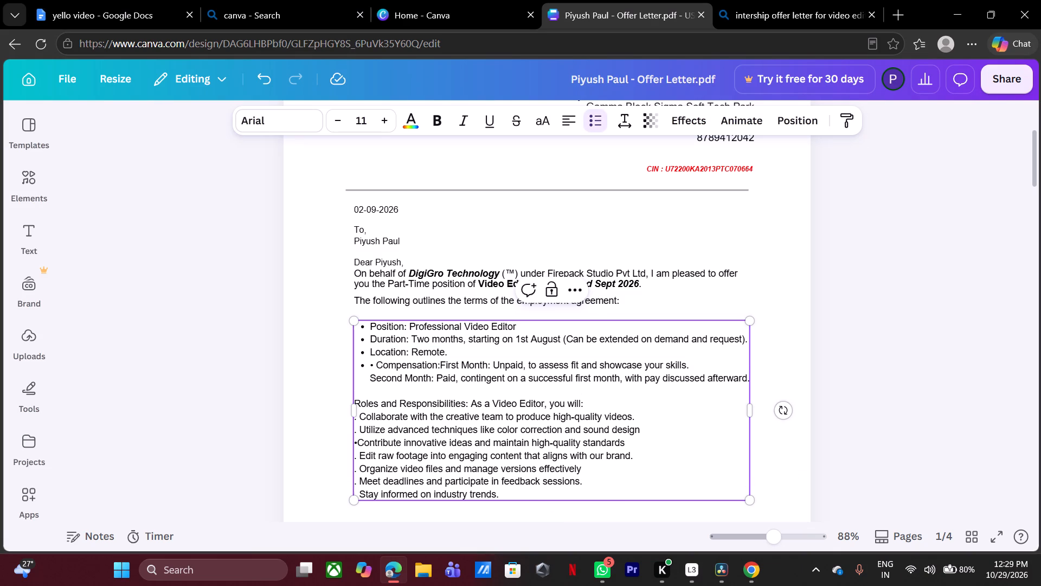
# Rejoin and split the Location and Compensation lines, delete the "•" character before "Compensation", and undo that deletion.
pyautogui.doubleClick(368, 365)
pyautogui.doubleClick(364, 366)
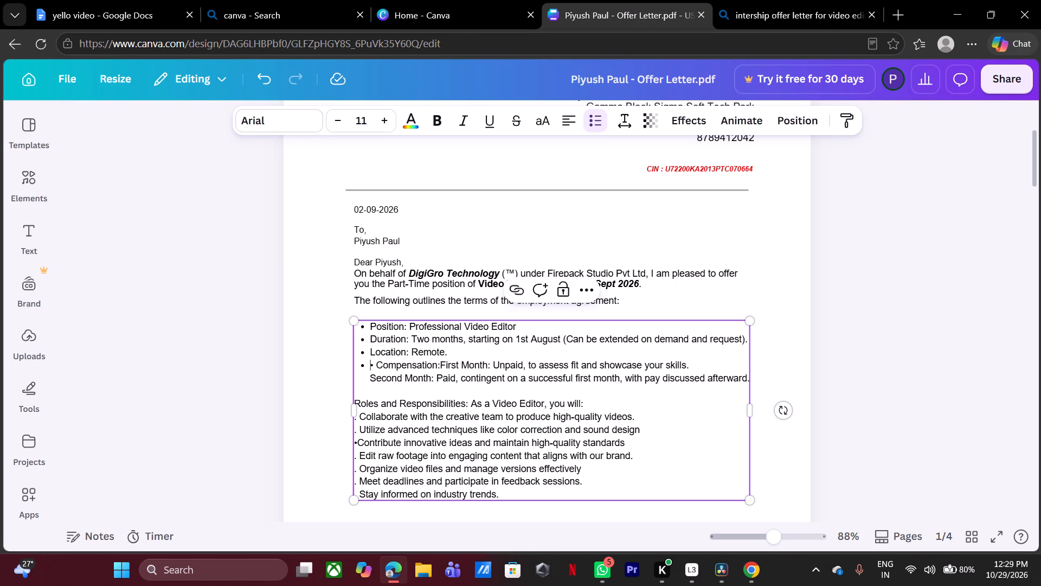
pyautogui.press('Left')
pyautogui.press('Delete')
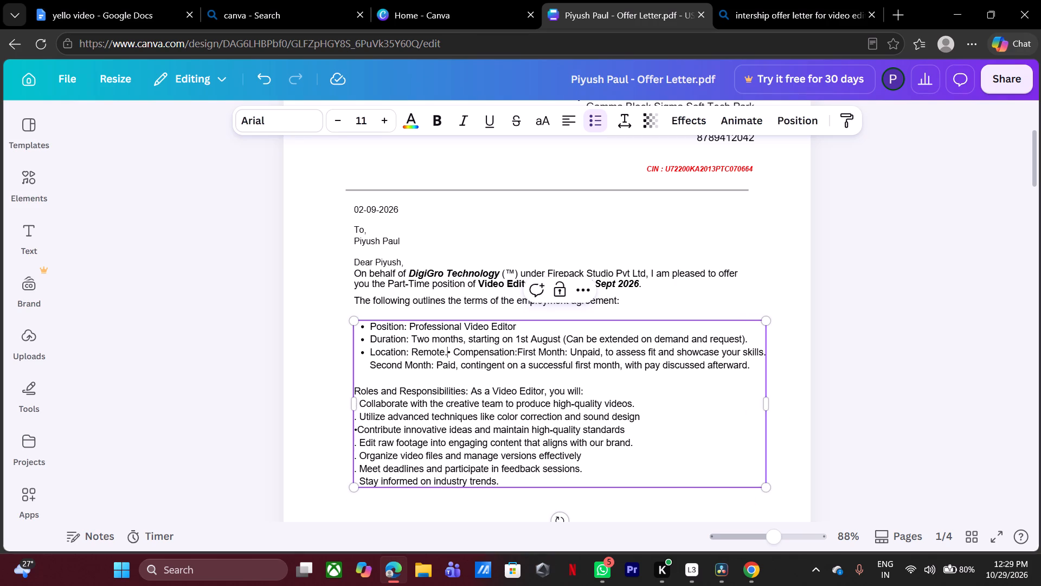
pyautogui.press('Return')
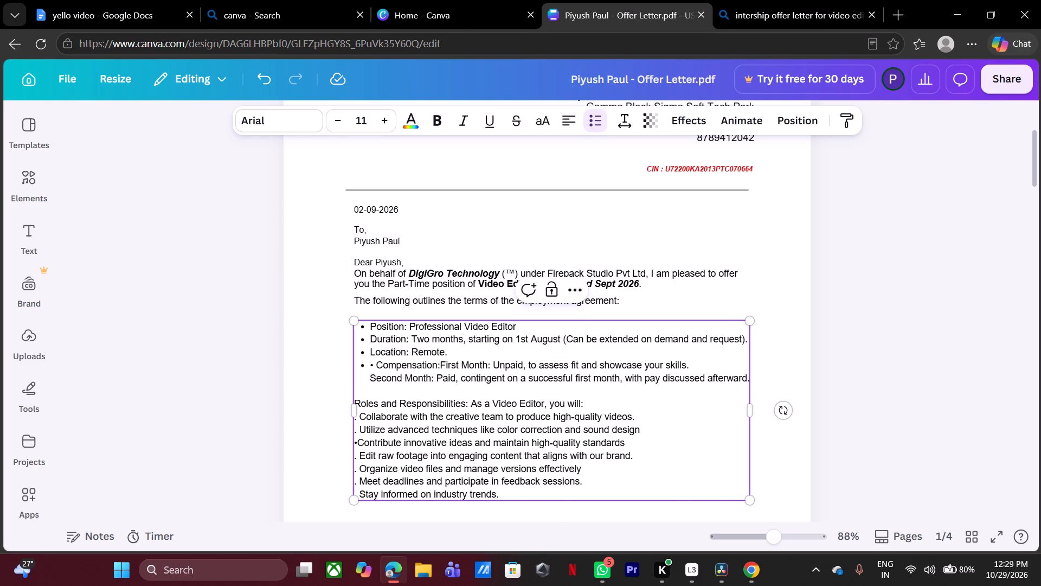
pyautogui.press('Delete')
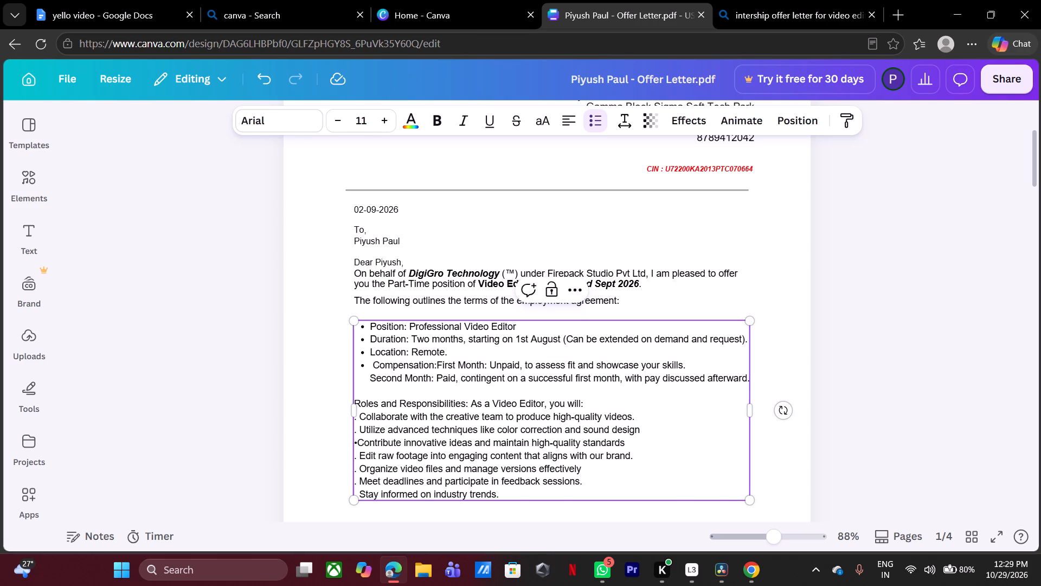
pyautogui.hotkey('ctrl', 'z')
# Copy the "•" character from before "Compensation" and paste it in front of "Second Month".
pyautogui.click(374, 364)
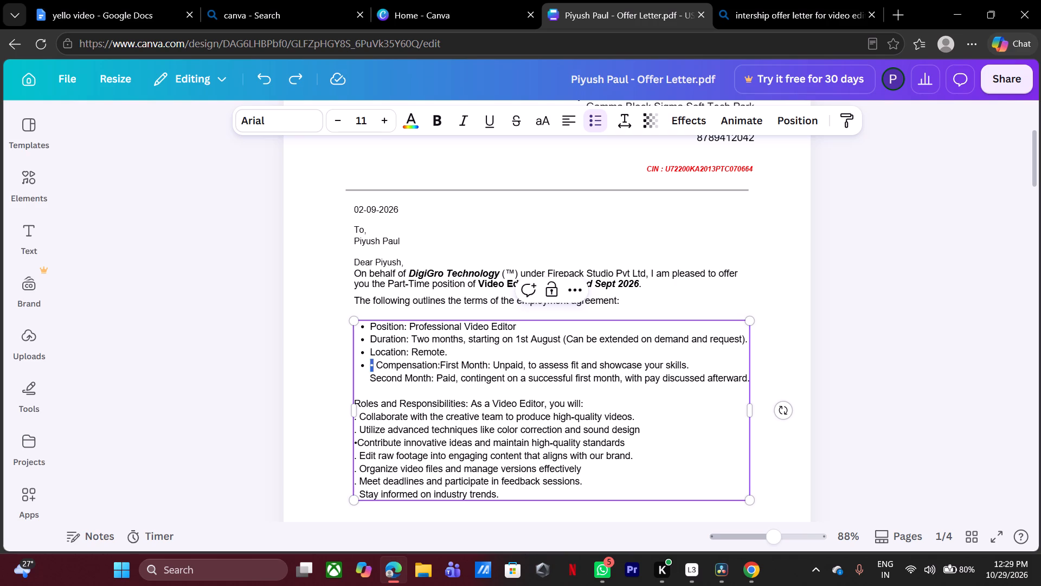
pyautogui.click(370, 364)
pyautogui.hotkey('ctrl', 'c')
pyautogui.doubleClick(371, 379)
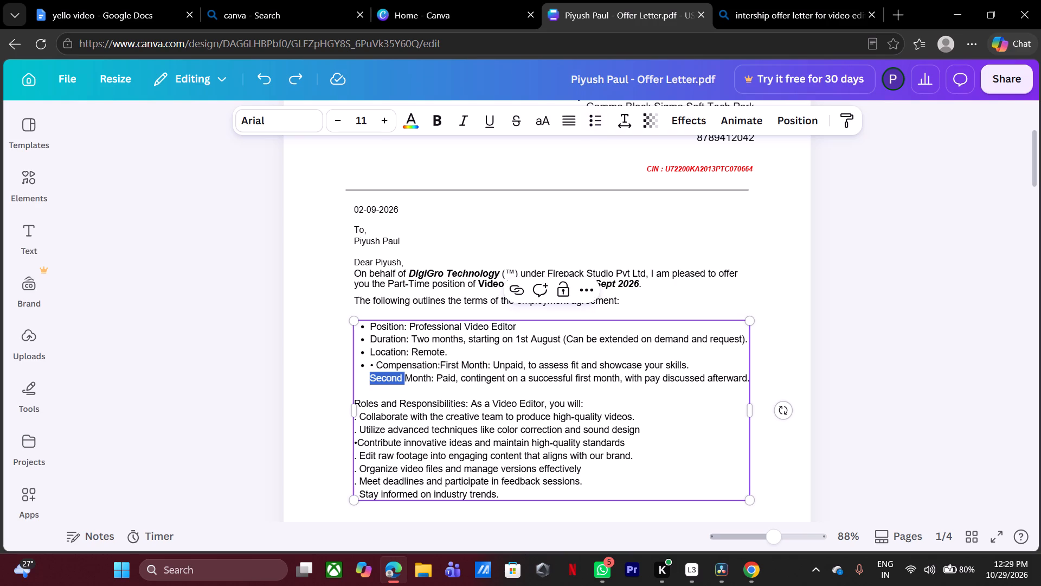
pyautogui.click(372, 380)
pyautogui.hotkey('ctrl', 'v')
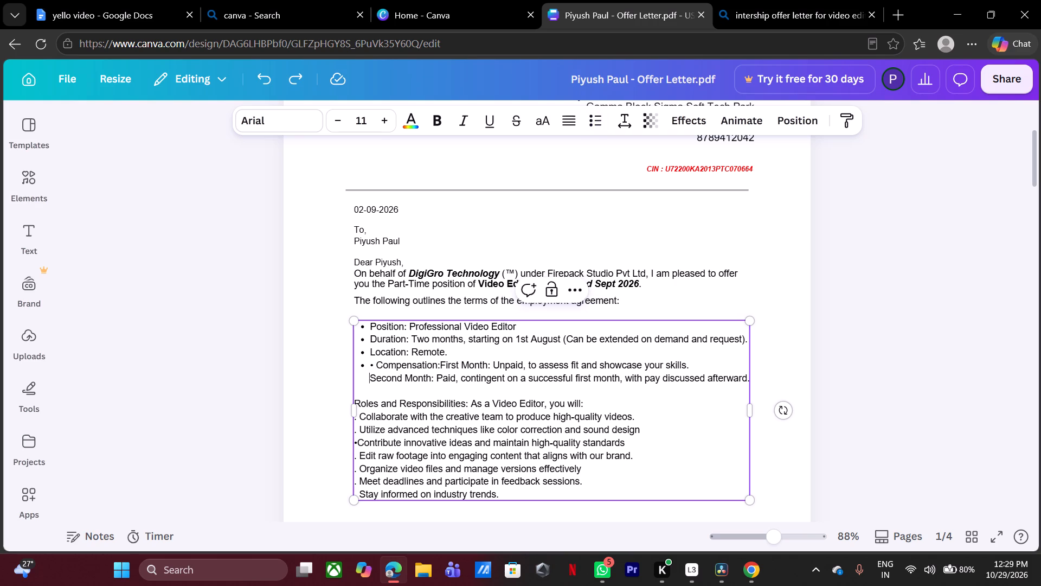
pyautogui.hotkey('ctrl', 'v')
pyautogui.moveTo(374, 367); pyautogui.dragTo(369, 366)
pyautogui.click(369, 366)
pyautogui.click(370, 366)
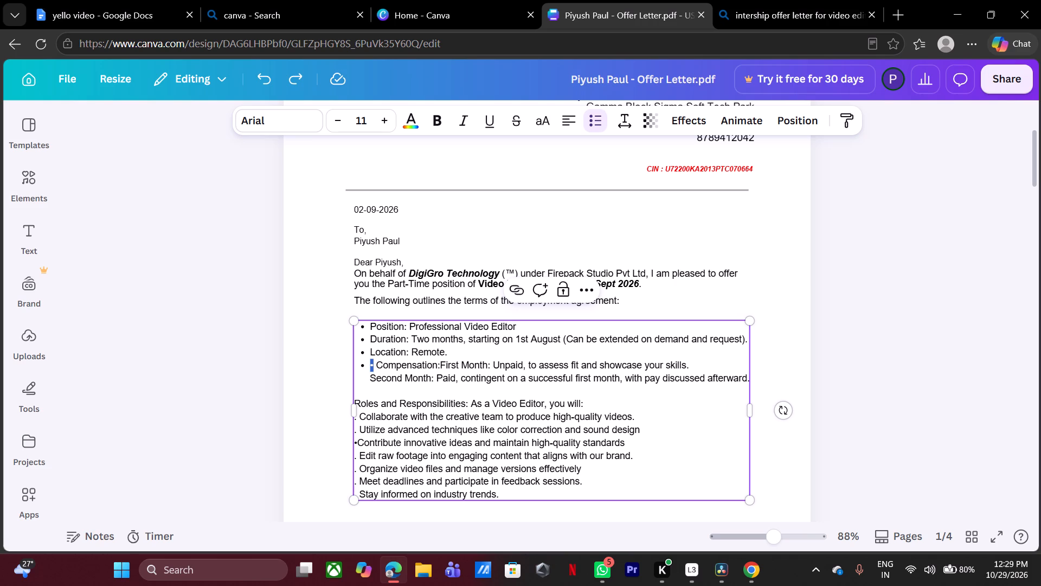
pyautogui.hotkey('ctrl', 'c')
pyautogui.click(369, 381)
pyautogui.hotkey('ctrl', 'v')
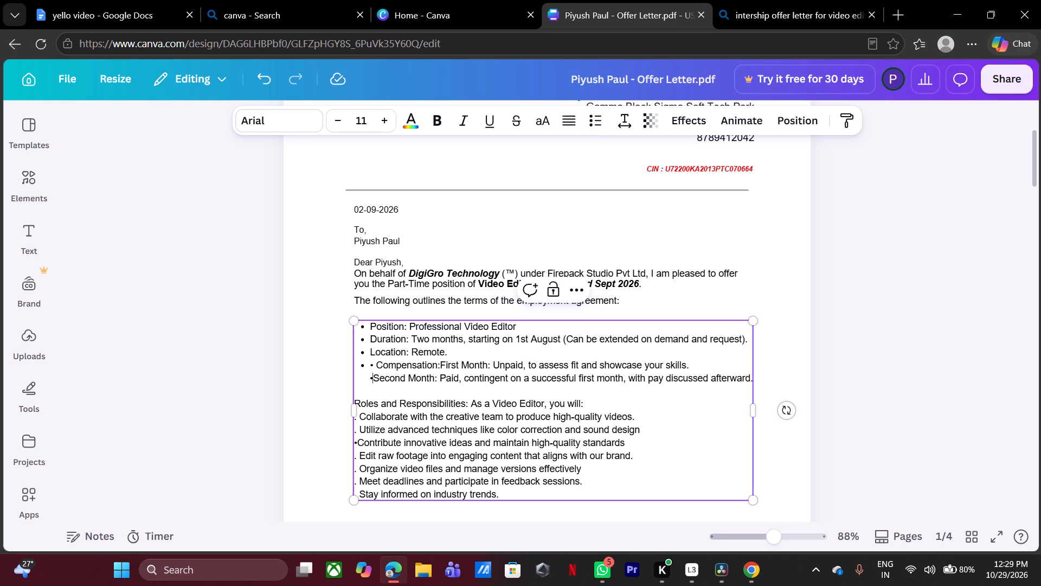
# Join the Compensation text to the Location line, clear that line's list formatting, and split Compensation back onto its own line.
pyautogui.doubleClick(364, 366)
pyautogui.doubleClick(365, 366)
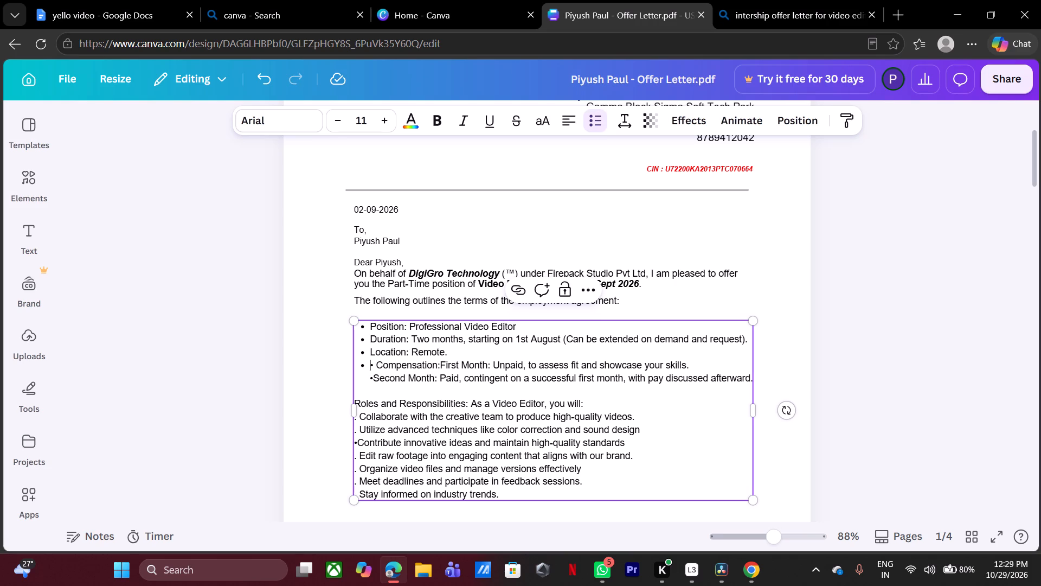
pyautogui.click(451, 354)
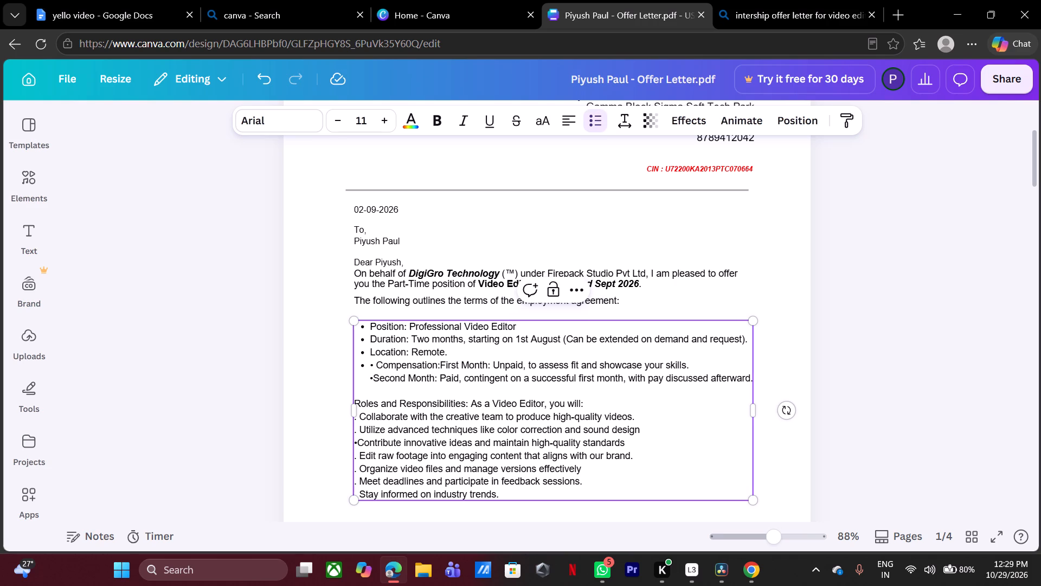
pyautogui.press('Delete')
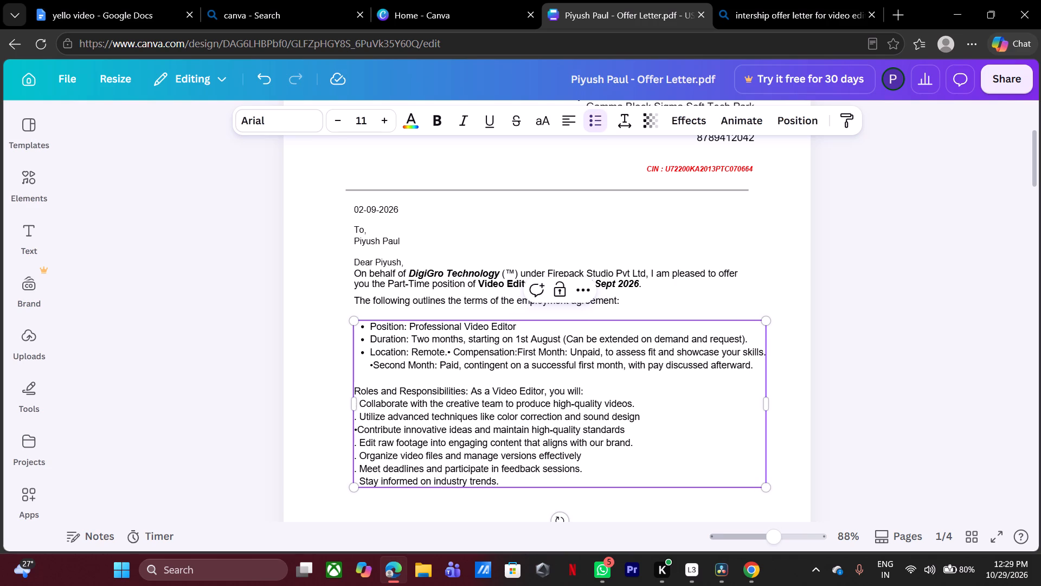
pyautogui.doubleClick(369, 351)
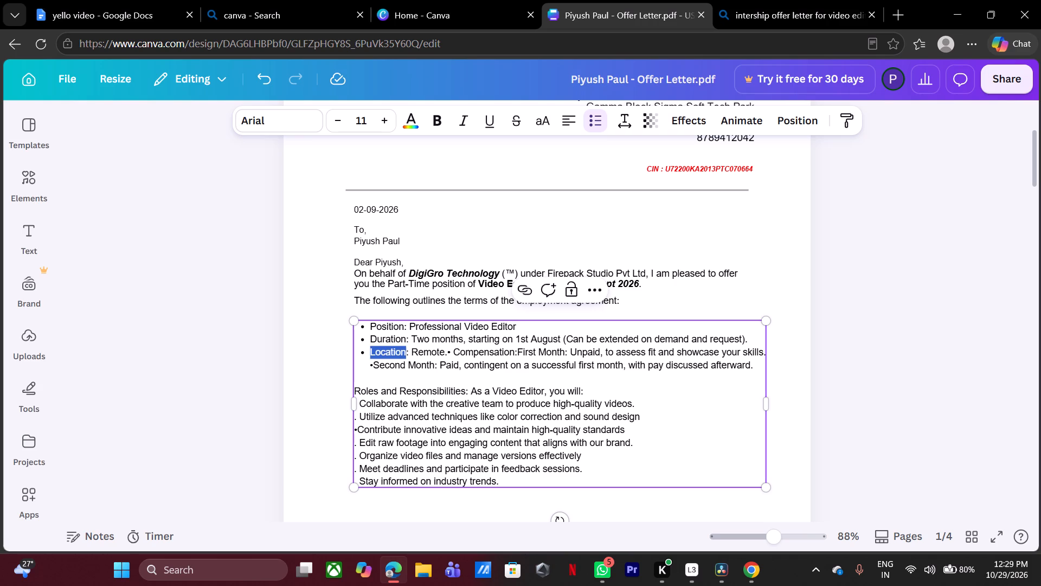
pyautogui.tripleClick(369, 351)
pyautogui.click(369, 351)
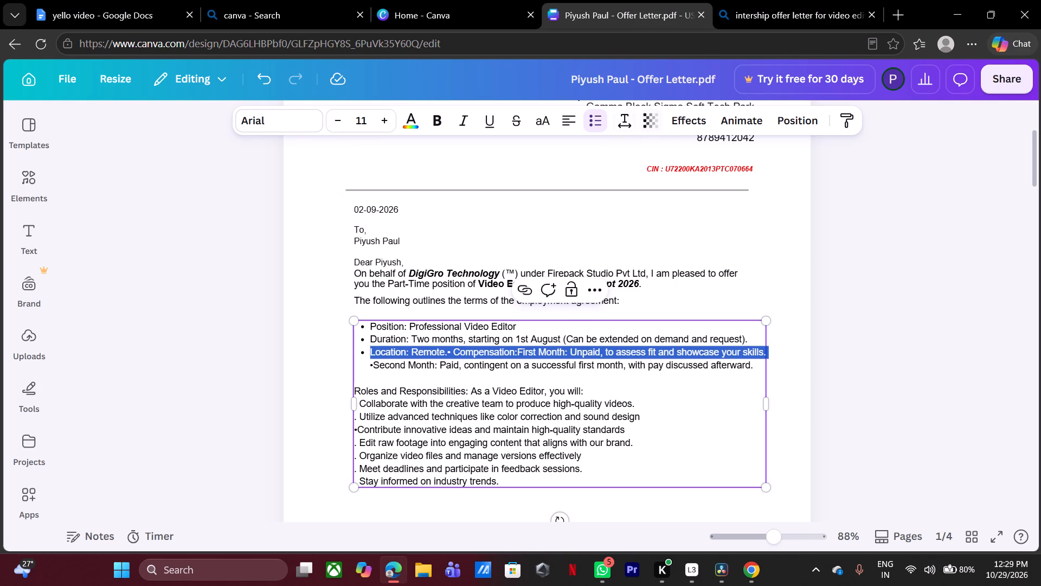
pyautogui.doubleClick(593, 117)
pyautogui.doubleClick(430, 354)
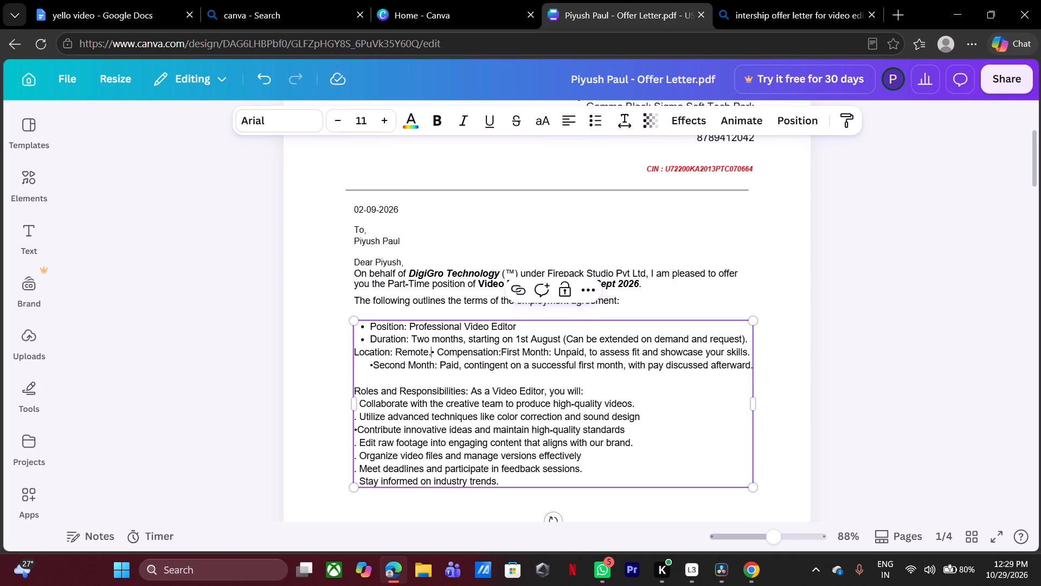
pyautogui.press('Return')
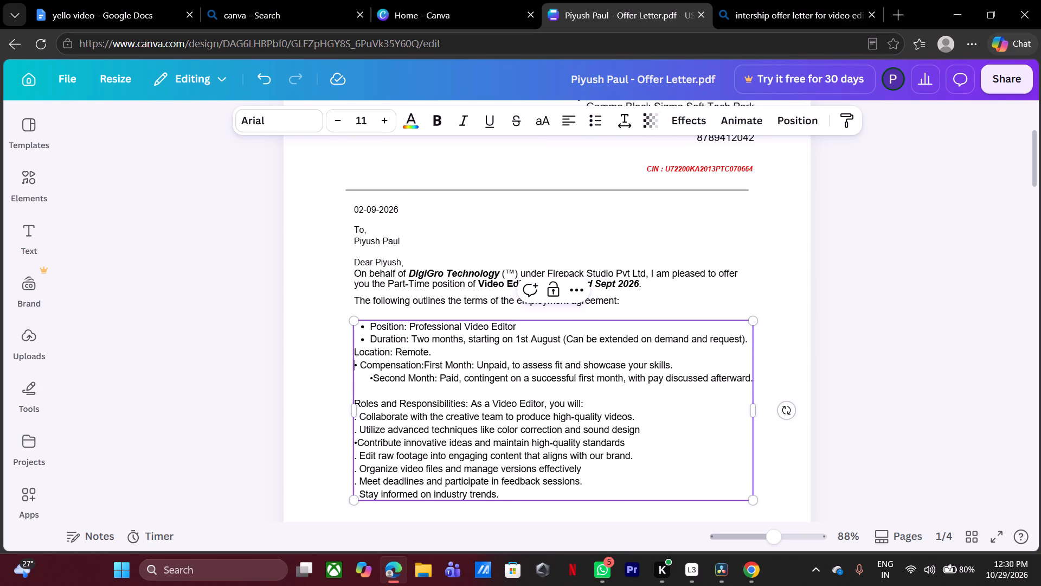
# Format the "Location: Remote." line as a bullet again.
pyautogui.doubleClick(354, 353)
pyautogui.doubleClick(358, 352)
pyautogui.click(585, 122)
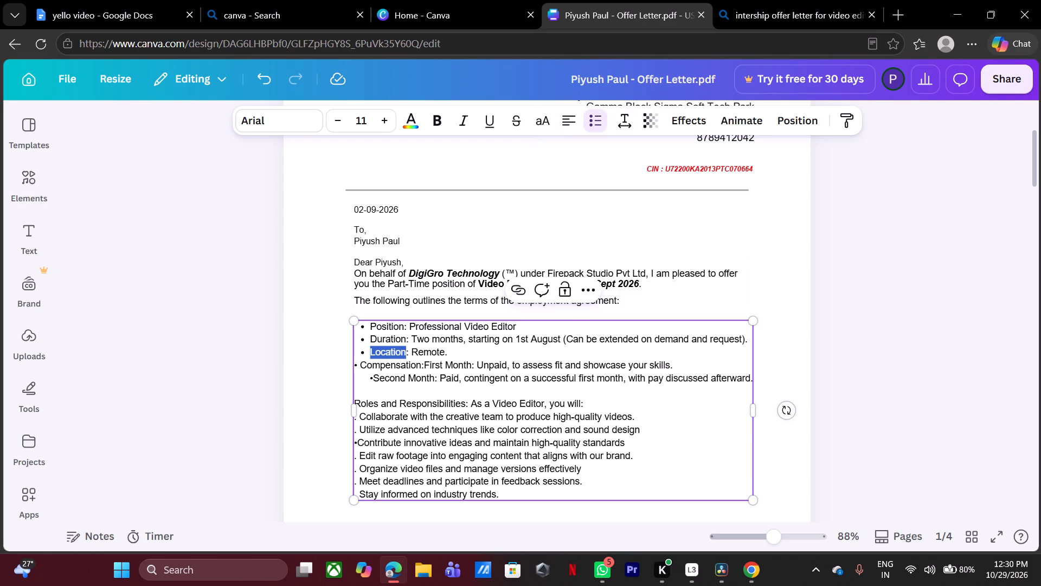
# Indent the "• Compensation:First Month" line with six spaces so its marker lines up with the Second Month marker.
pyautogui.doubleClick(358, 366)
pyautogui.press('Left')
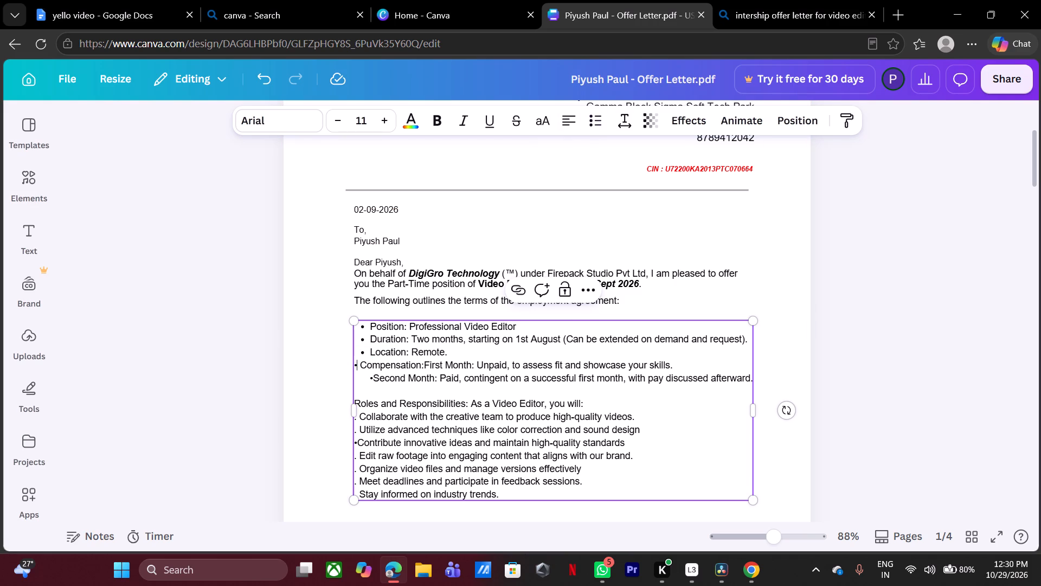
pyautogui.press('Left')
pyautogui.press('space')
pyautogui.press('space')
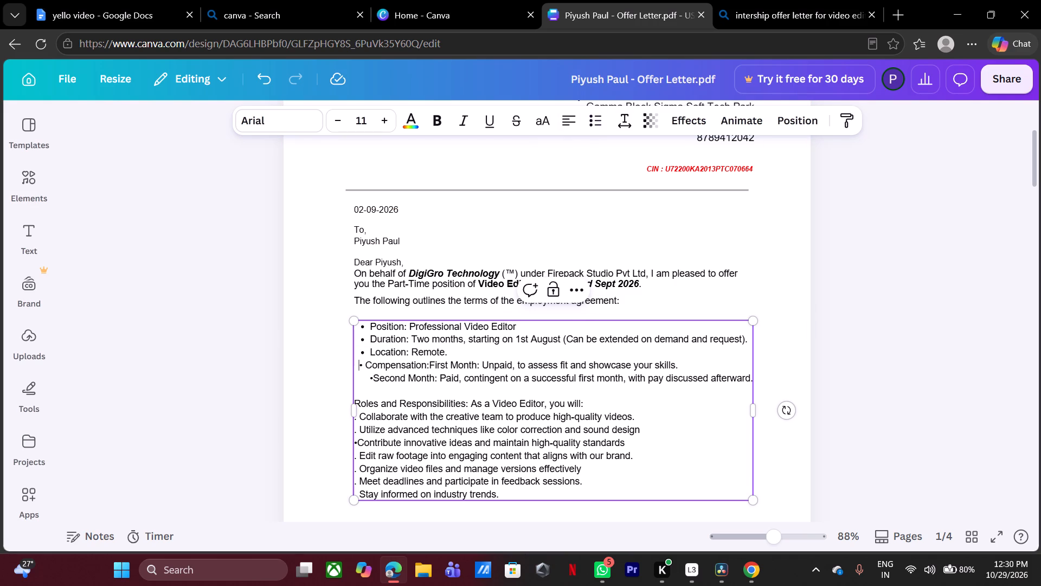
pyautogui.press('space')
pyautogui.press('space')
pyautogui.press('space')
pyautogui.press('space')
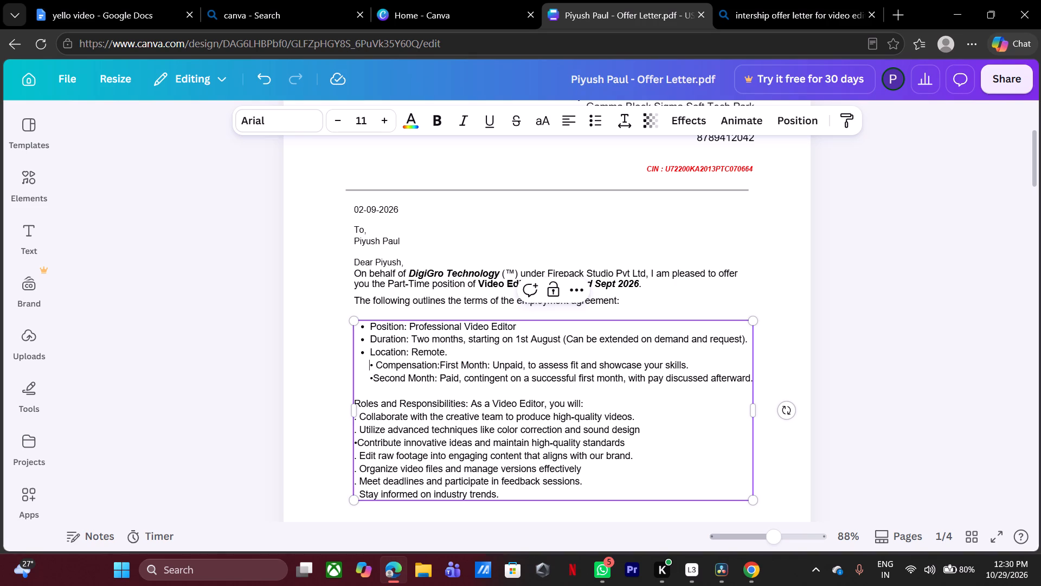
pyautogui.click(710, 421)
# Insert a space between the "•" marker and "Second Month".
pyautogui.click(375, 382)
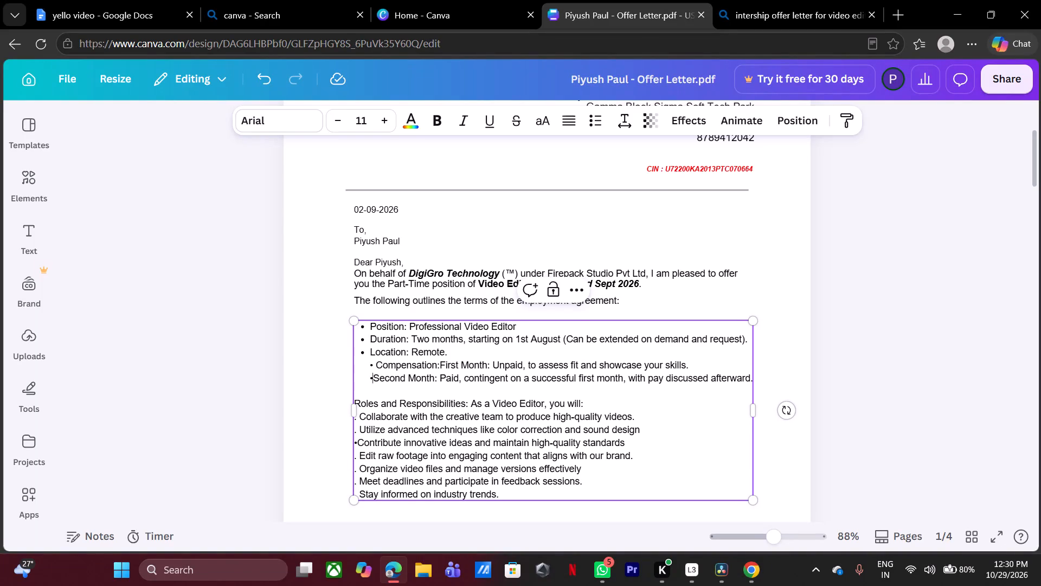
pyautogui.press('space')
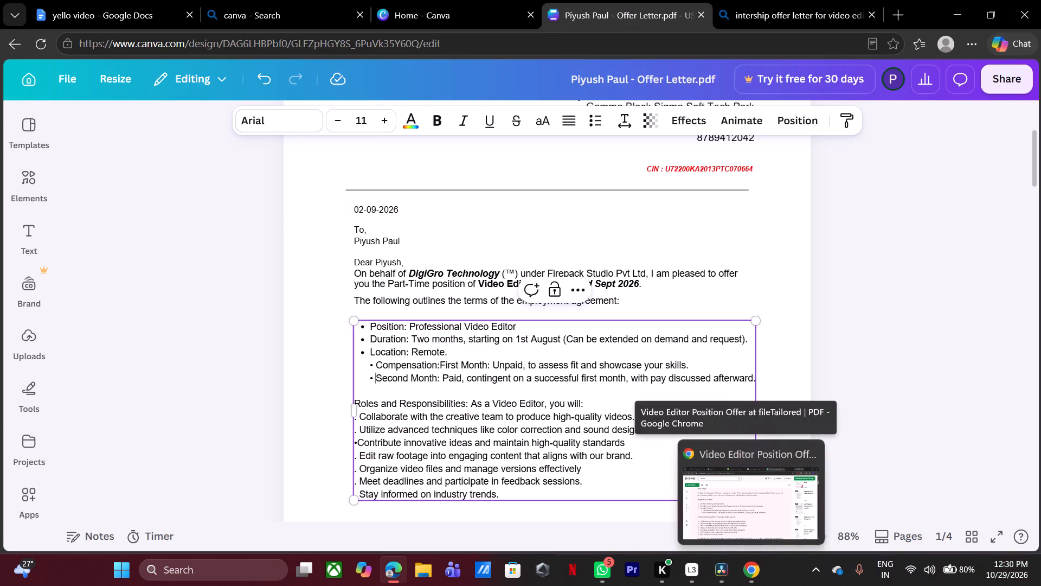
# Insert a blank line below the heading "Roles and Responsibilities: As a Video Editor, you will:".
pyautogui.doubleClick(608, 406)
pyautogui.doubleClick(608, 406)
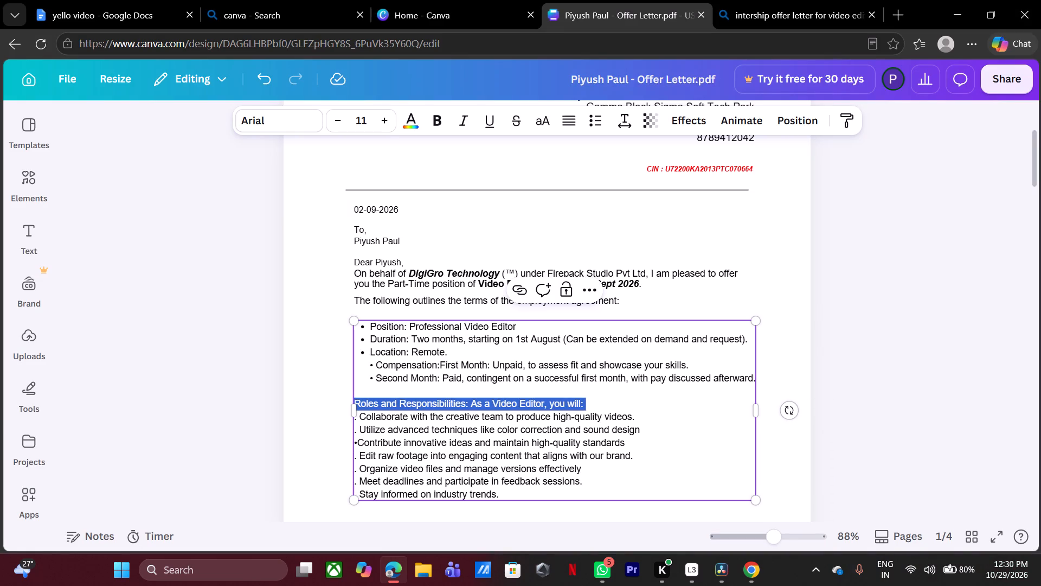
pyautogui.doubleClick(603, 405)
pyautogui.press('Return')
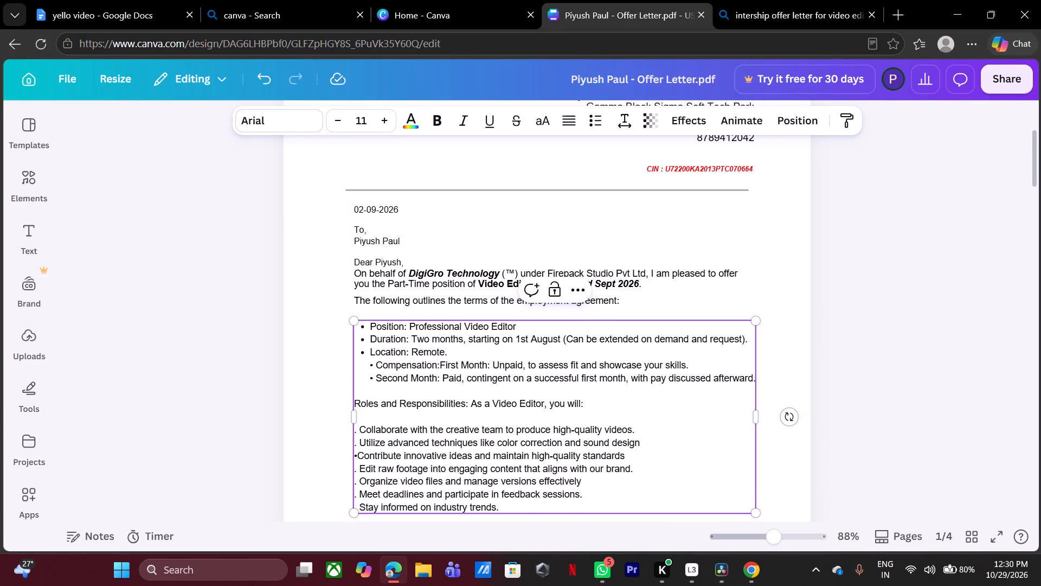
# Group page 1's letterhead elements: the DigiGro logo, "TM Under" text, company address, CIN line and divider line.
pyautogui.scroll(-1, 603, 405)
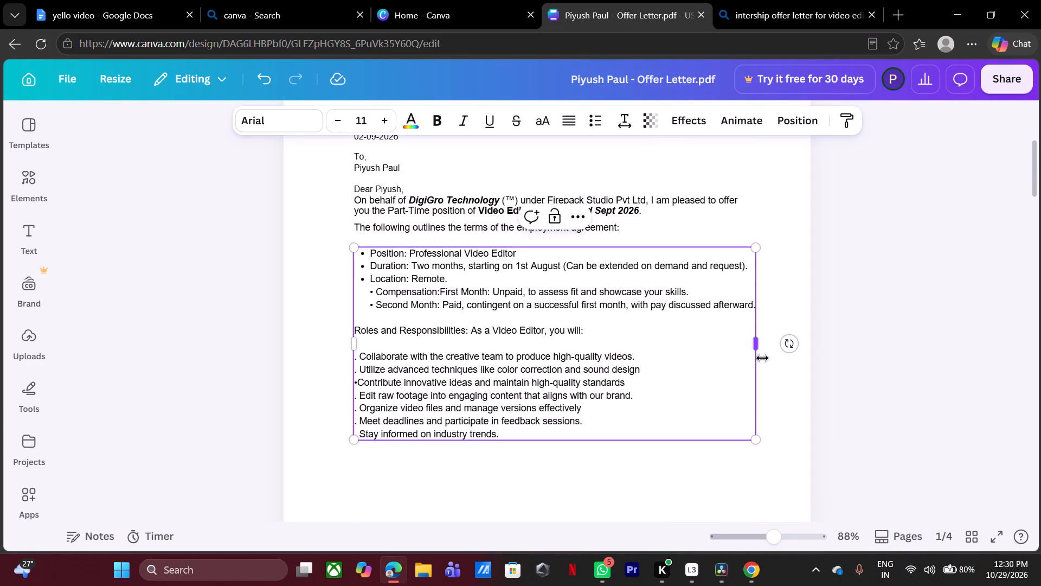
pyautogui.scroll(2, 347, 334)
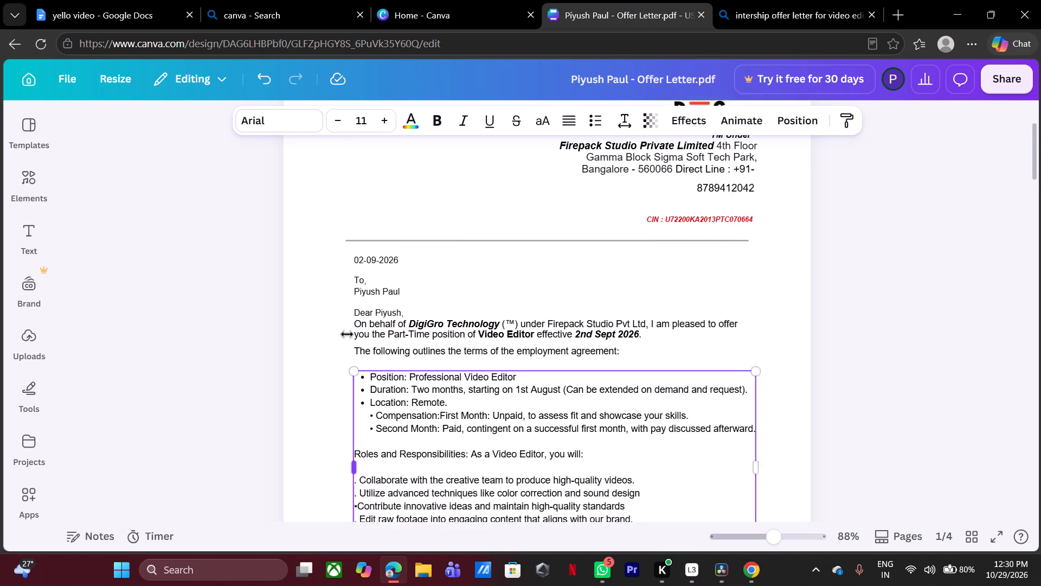
pyautogui.scroll(-3, 347, 334)
pyautogui.scroll(4, 347, 334)
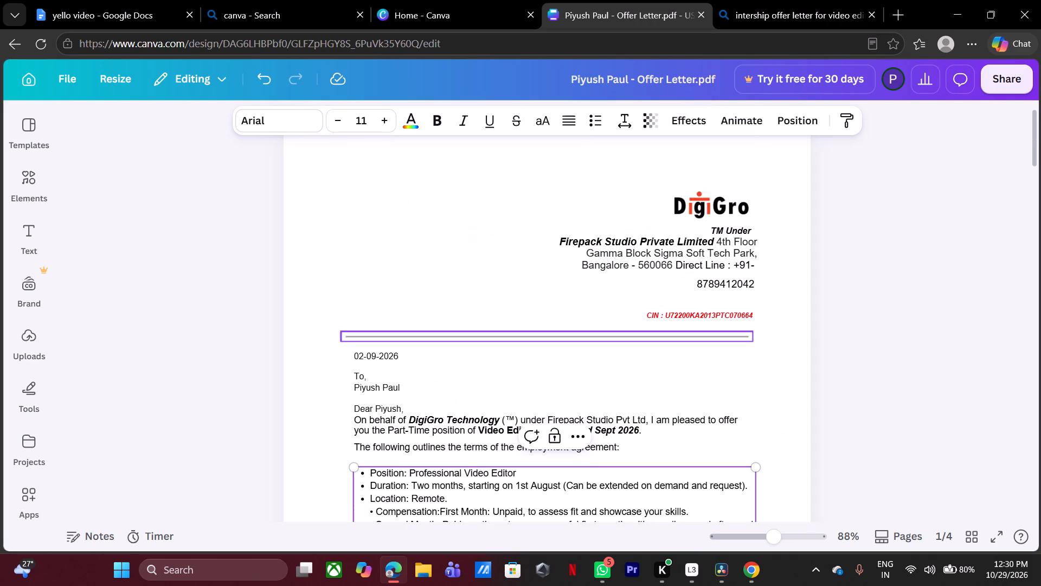
pyautogui.scroll(1, 347, 334)
pyautogui.scroll(-2, 347, 334)
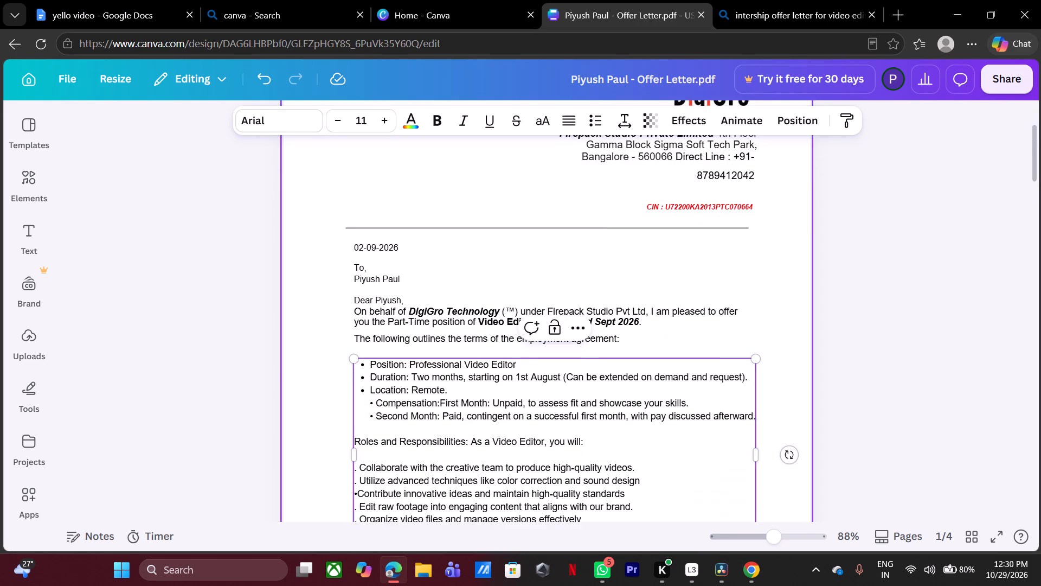
pyautogui.scroll(2, 347, 334)
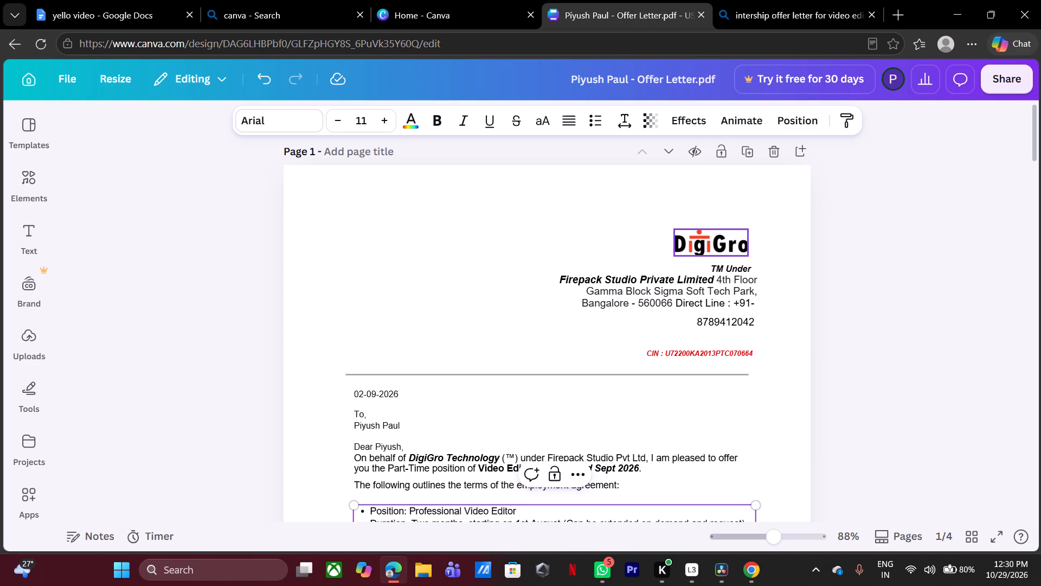
pyautogui.moveTo(607, 211); pyautogui.dragTo(768, 358)
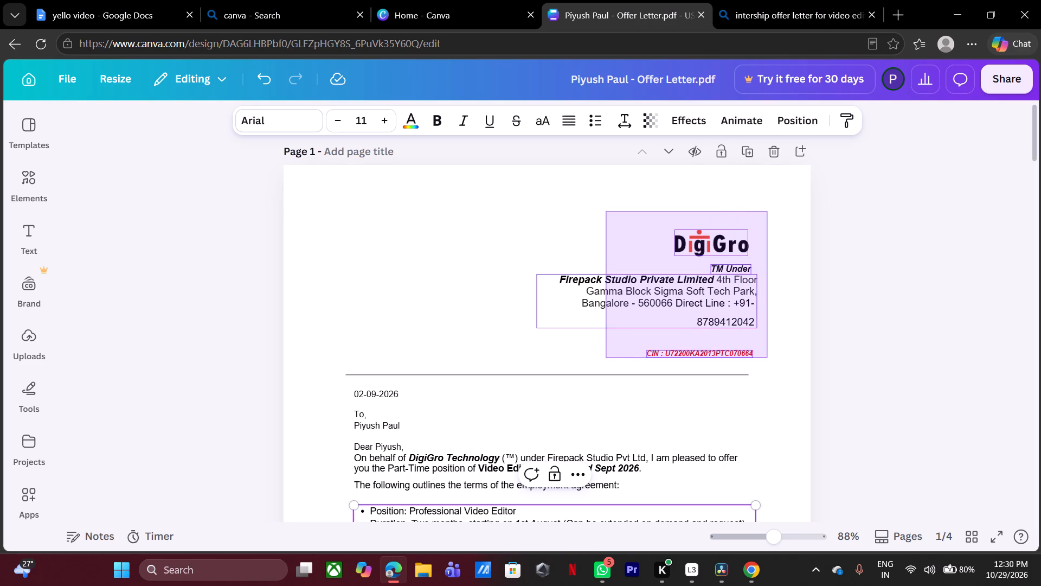
pyautogui.moveTo(768, 358); pyautogui.dragTo(776, 375)
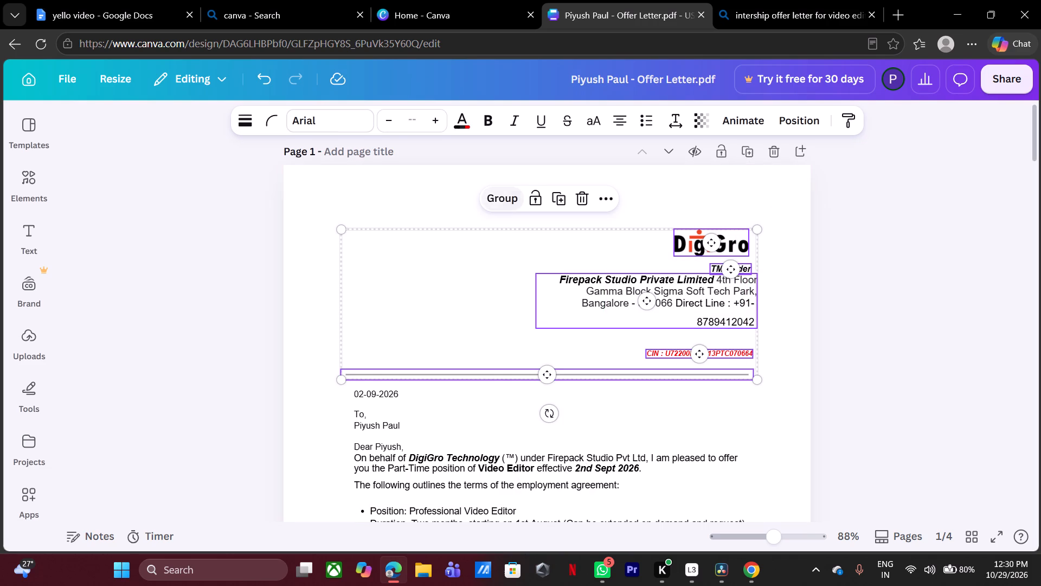
pyautogui.doubleClick(498, 203)
pyautogui.click(496, 200)
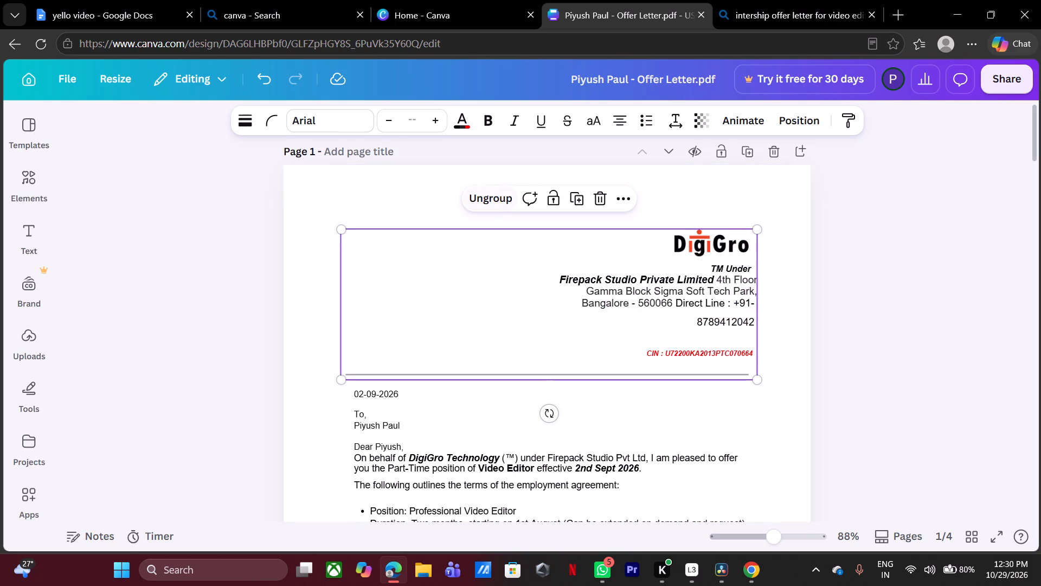
# Move the grouped letterhead up near the top edge of page 1 and slightly rightward, and ungroup it.
pyautogui.moveTo(563, 251); pyautogui.dragTo(564, 214)
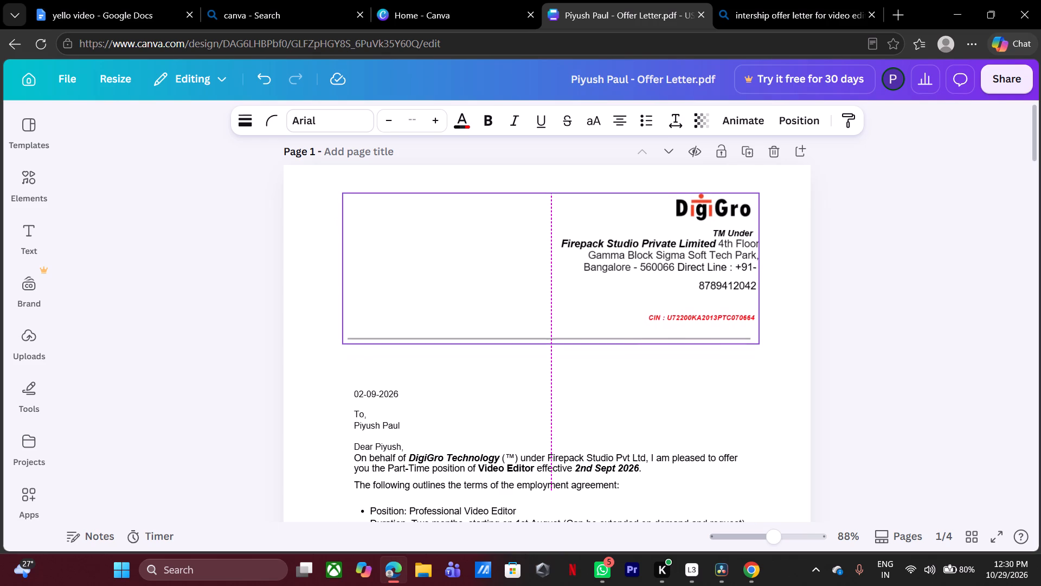
pyautogui.moveTo(564, 214); pyautogui.dragTo(576, 207)
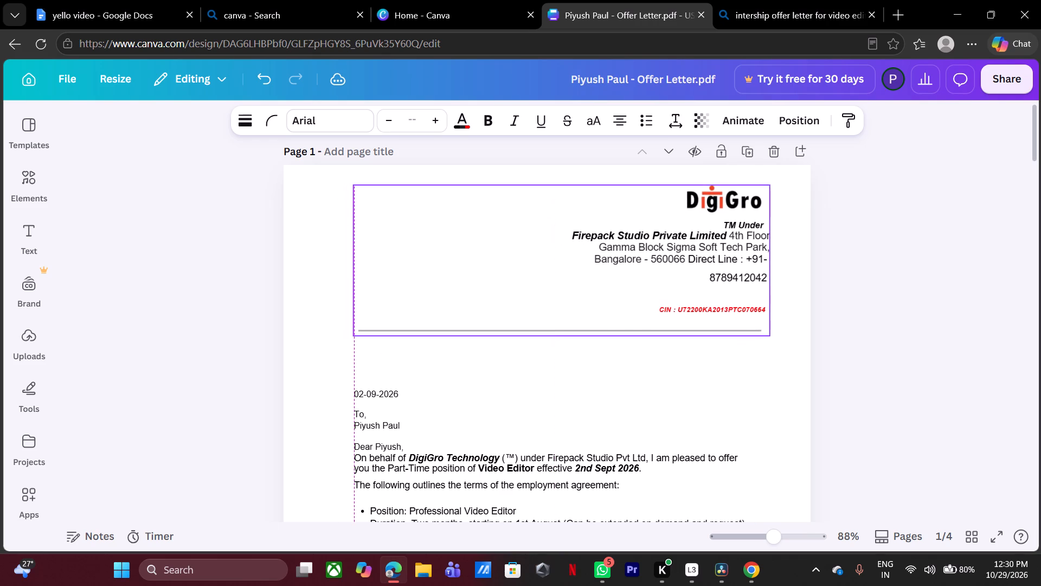
pyautogui.moveTo(576, 207); pyautogui.dragTo(568, 214)
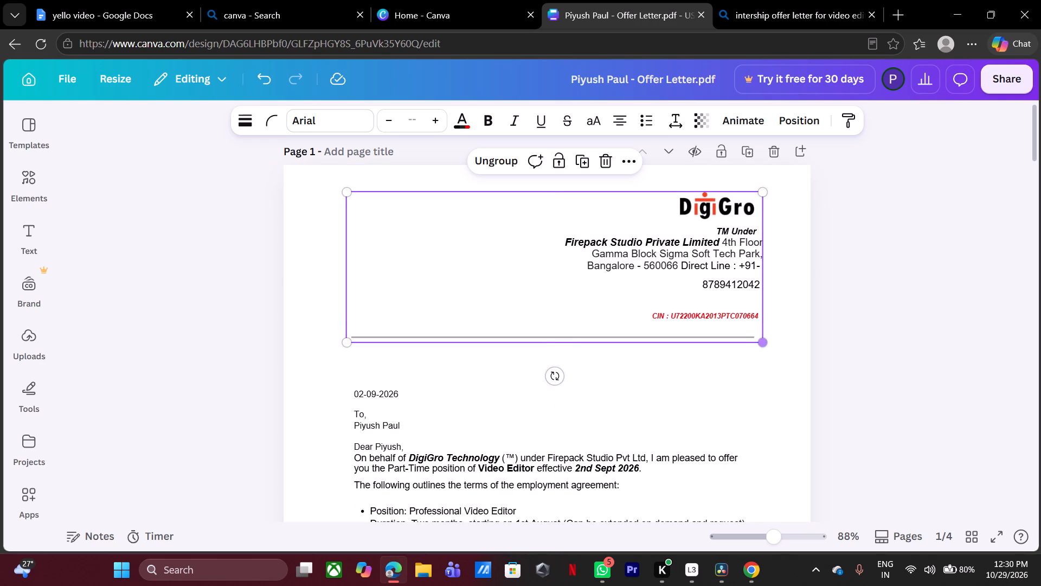
pyautogui.click(503, 160)
pyautogui.doubleClick(682, 399)
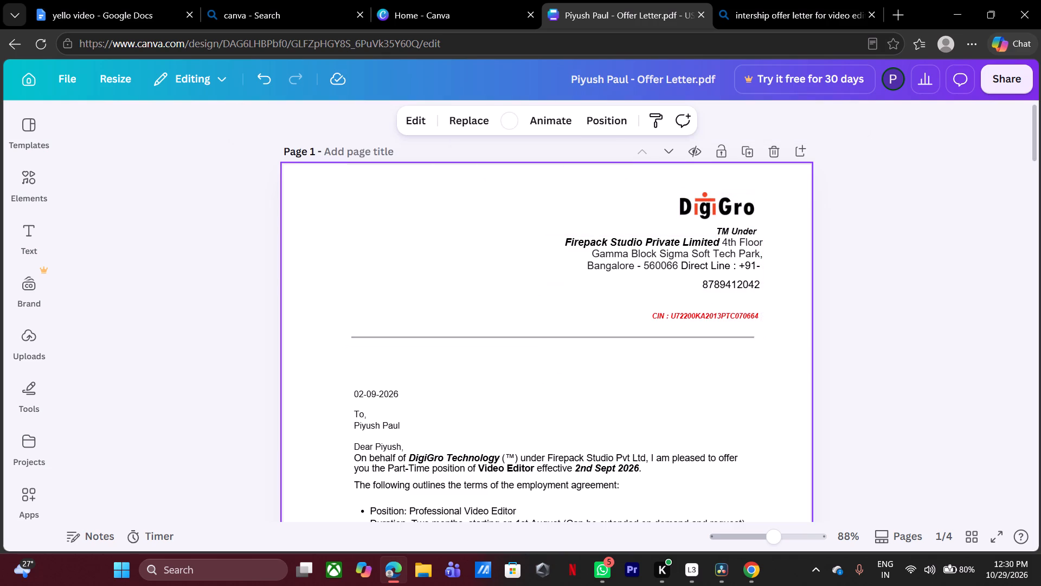
# Move the date and recipient block up close beneath the letterhead's divider line, keeping its left alignment with the letter text.
pyautogui.scroll(-2, 429, 396)
pyautogui.scroll(1, 416, 325)
pyautogui.click(371, 259)
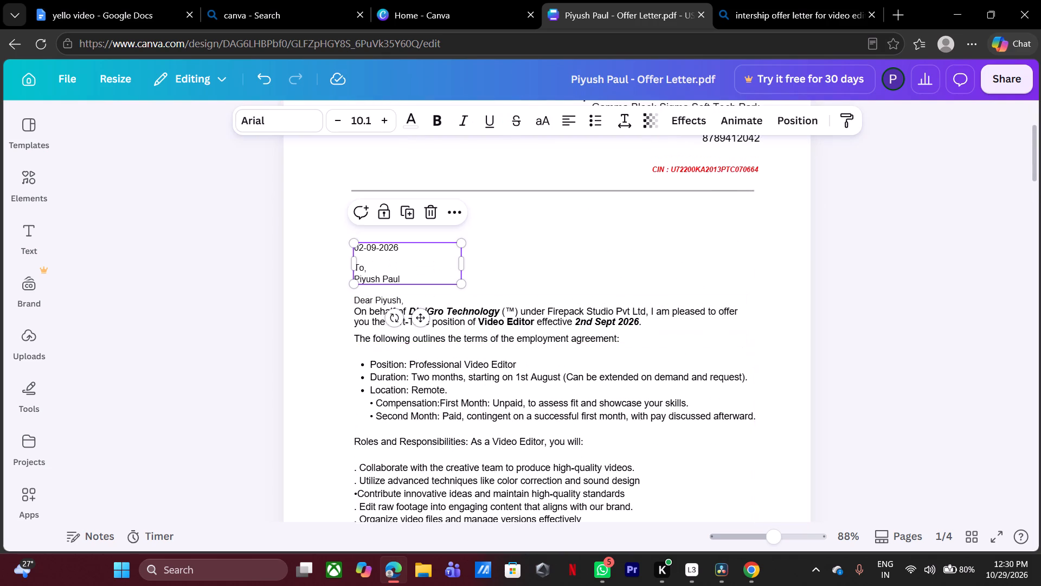
pyautogui.moveTo(413, 262); pyautogui.dragTo(412, 234)
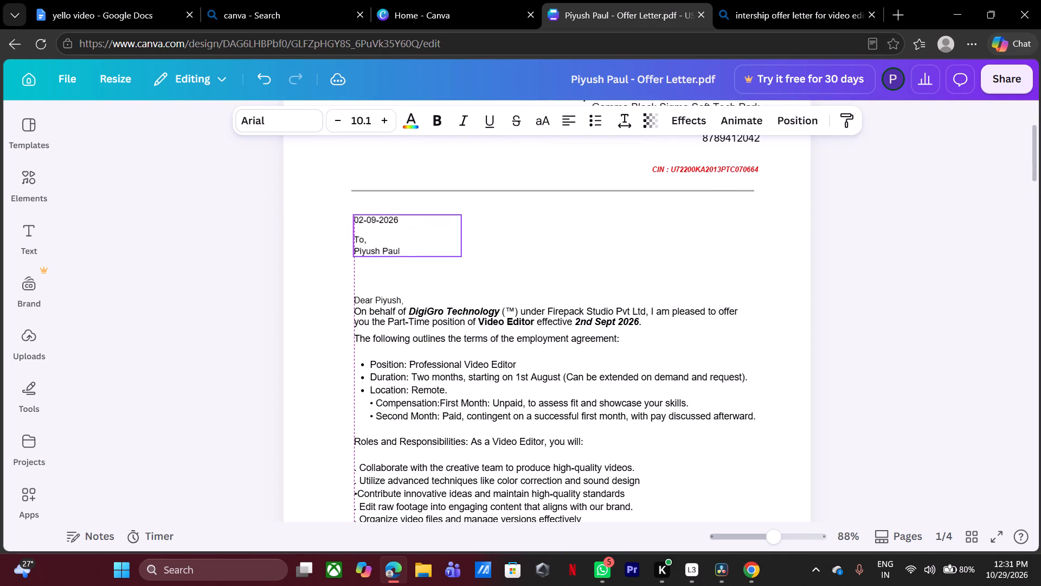
pyautogui.moveTo(412, 234); pyautogui.dragTo(412, 233)
# Move the greeting and introductory paragraph up beneath the recipient block, left-aligned with it.
pyautogui.moveTo(448, 316); pyautogui.dragTo(451, 298)
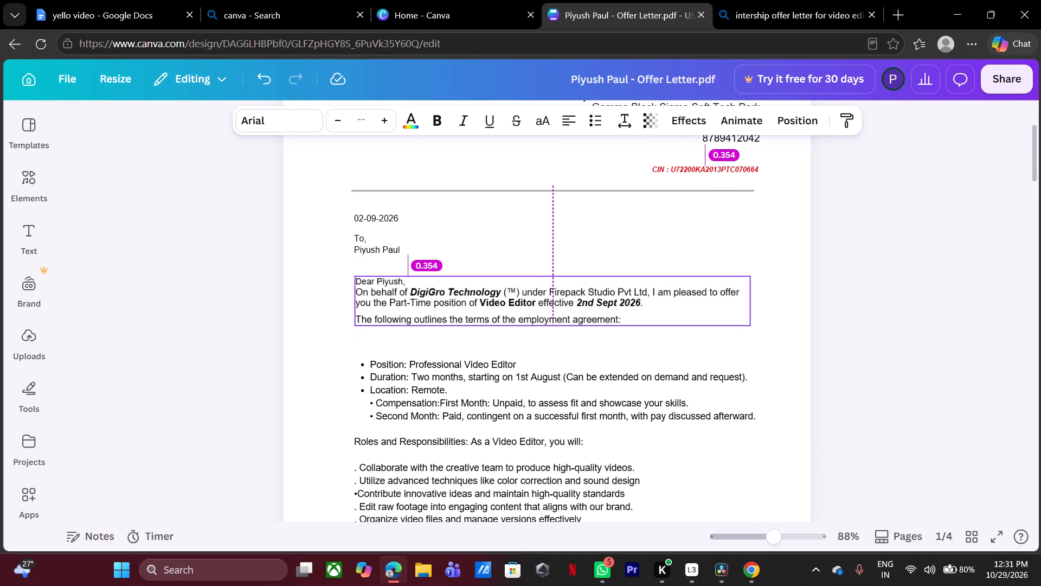
pyautogui.moveTo(451, 298); pyautogui.dragTo(449, 291)
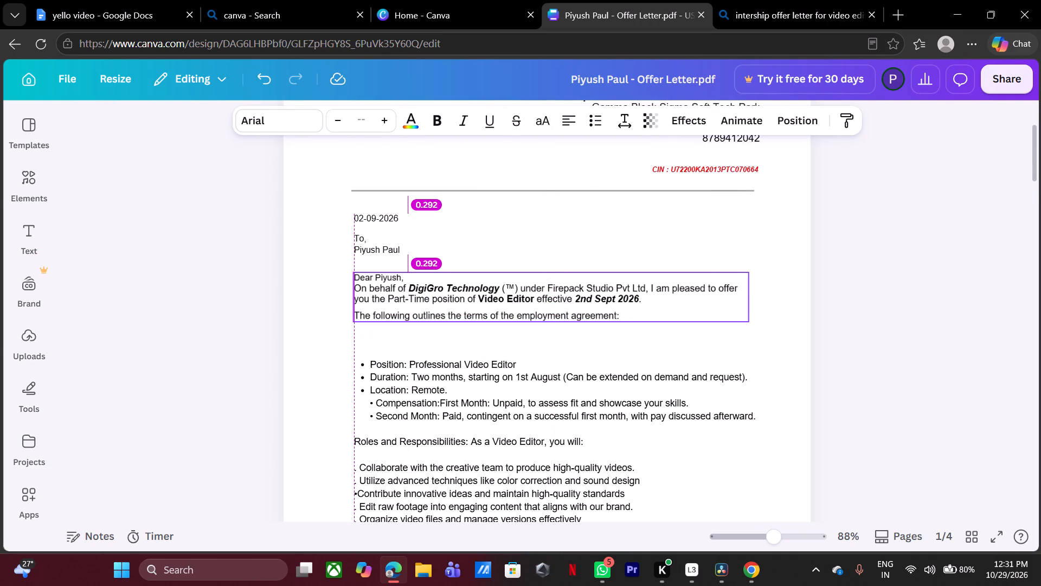
pyautogui.moveTo(449, 291); pyautogui.dragTo(449, 290)
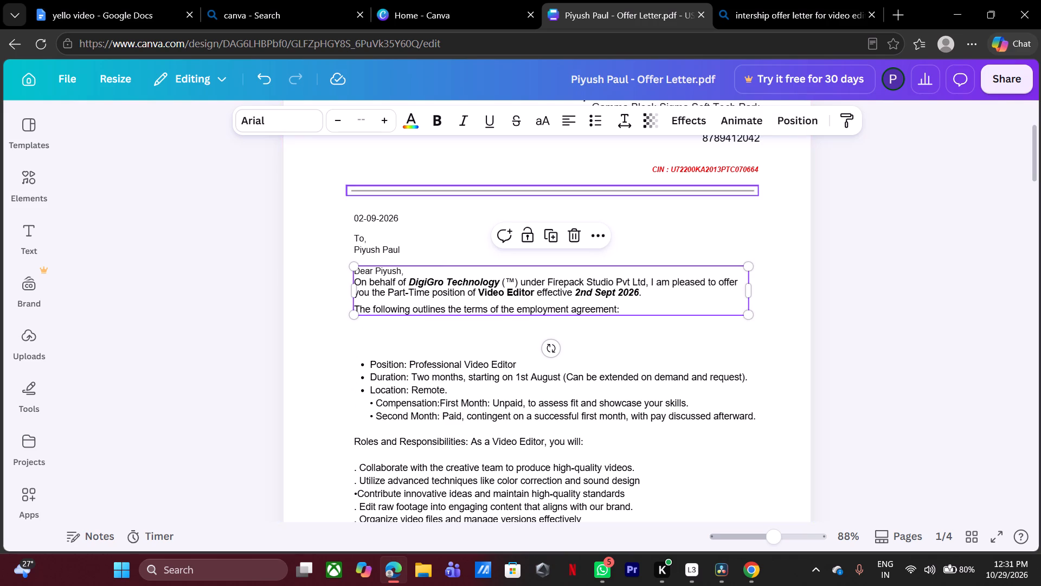
# Set the line spacing of the greeting and introductory paragraph to 1.56.
pyautogui.doubleClick(618, 119)
pyautogui.tripleClick(618, 119)
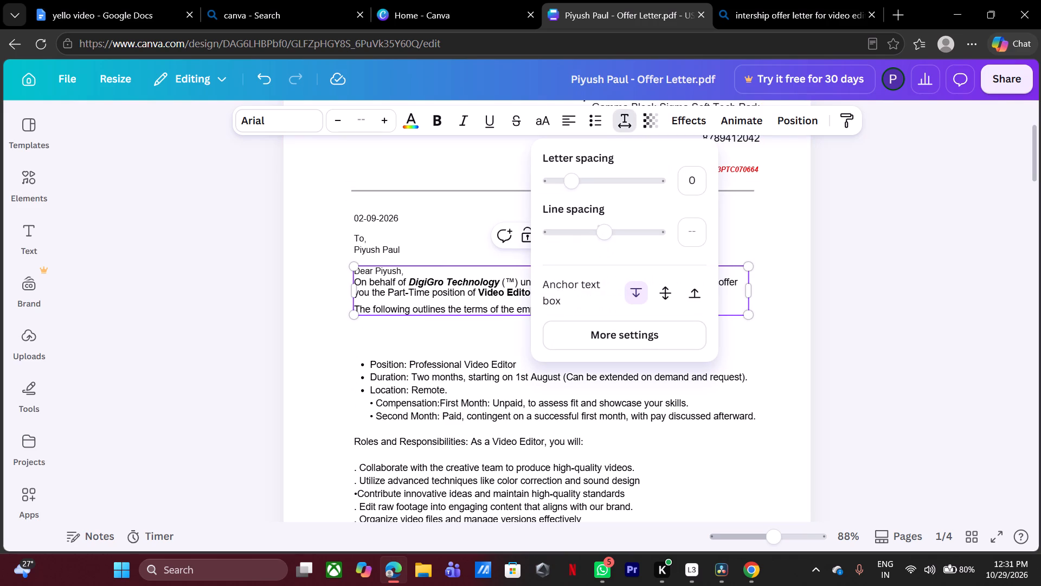
pyautogui.click(606, 231)
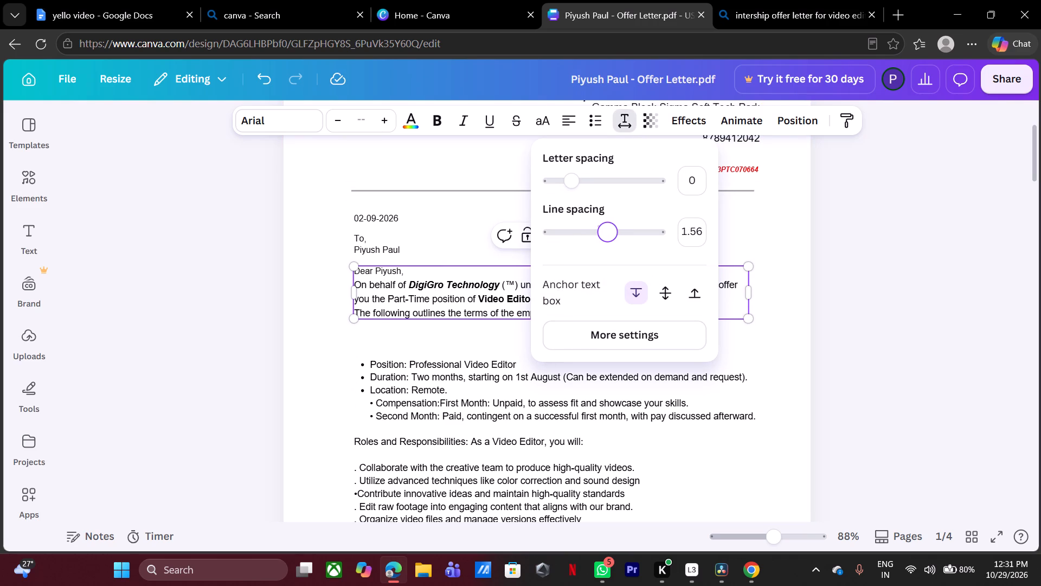
pyautogui.doubleClick(312, 357)
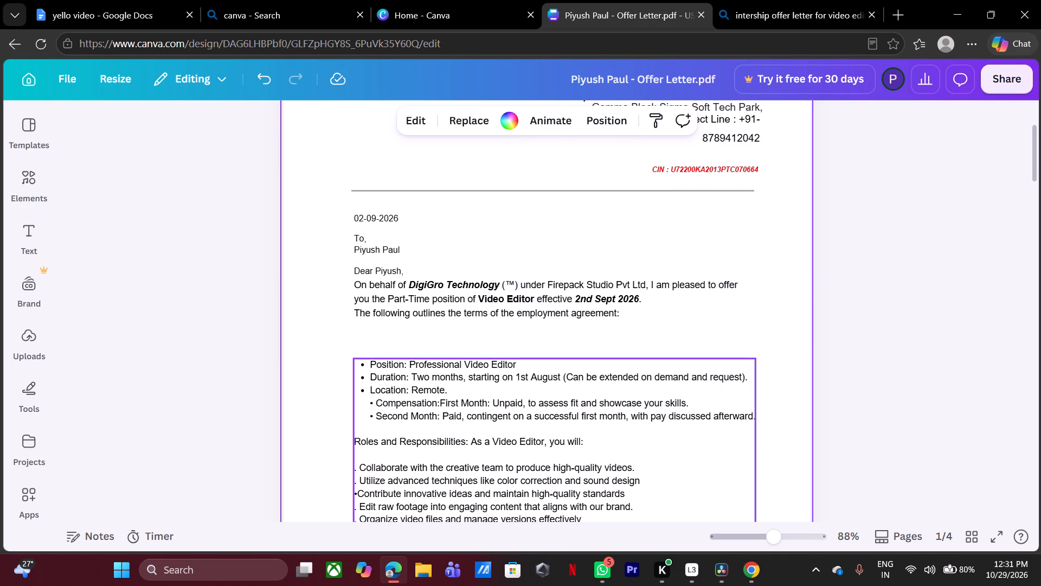
# Move the employment terms and responsibilities text box up closer beneath the introductory paragraph, left-aligned with it.
pyautogui.moveTo(480, 399); pyautogui.dragTo(480, 383)
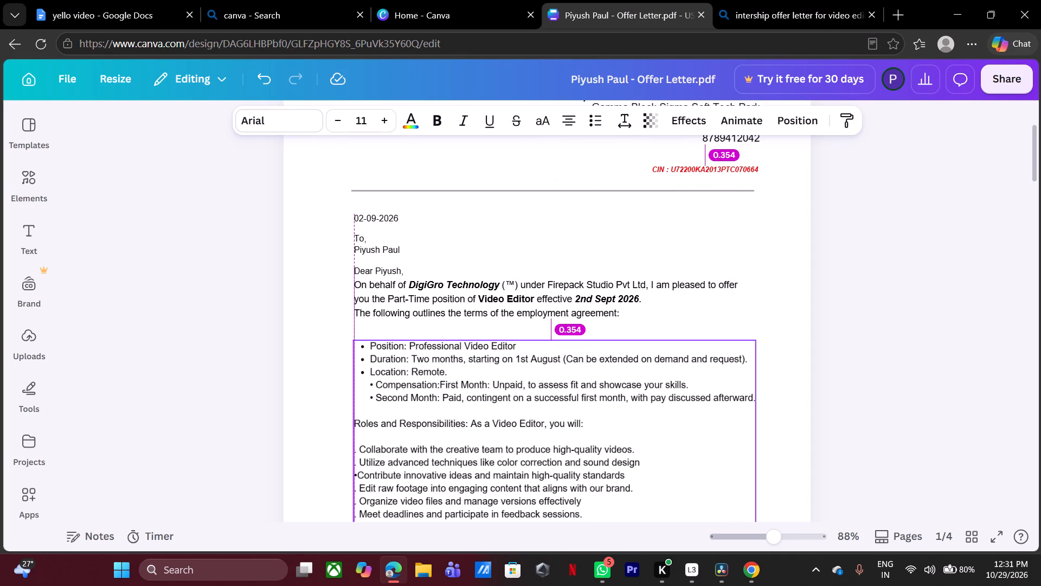
pyautogui.moveTo(480, 383); pyautogui.dragTo(480, 383)
pyautogui.scroll(-2, 719, 403)
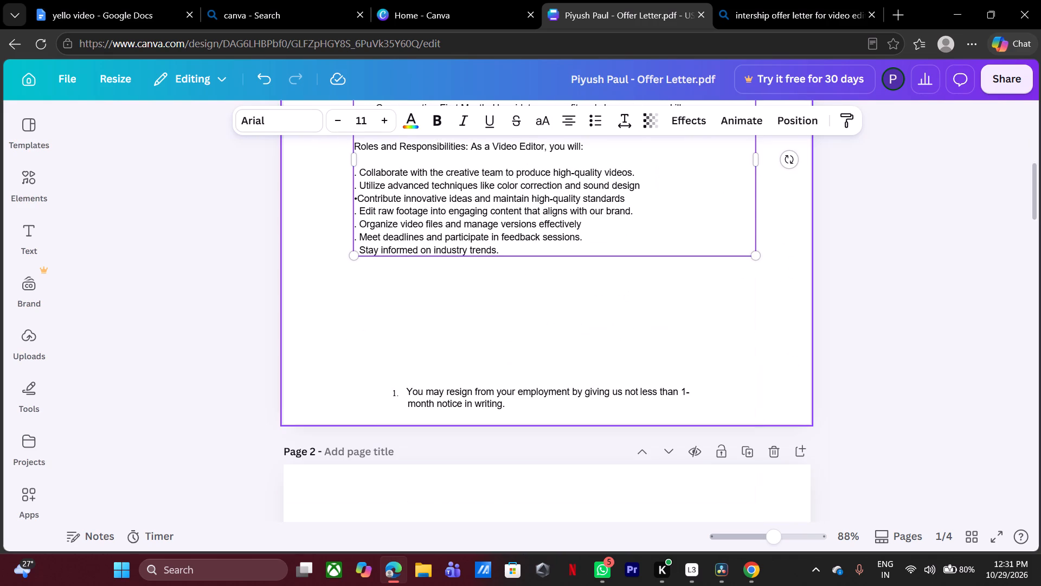
pyautogui.click(695, 358)
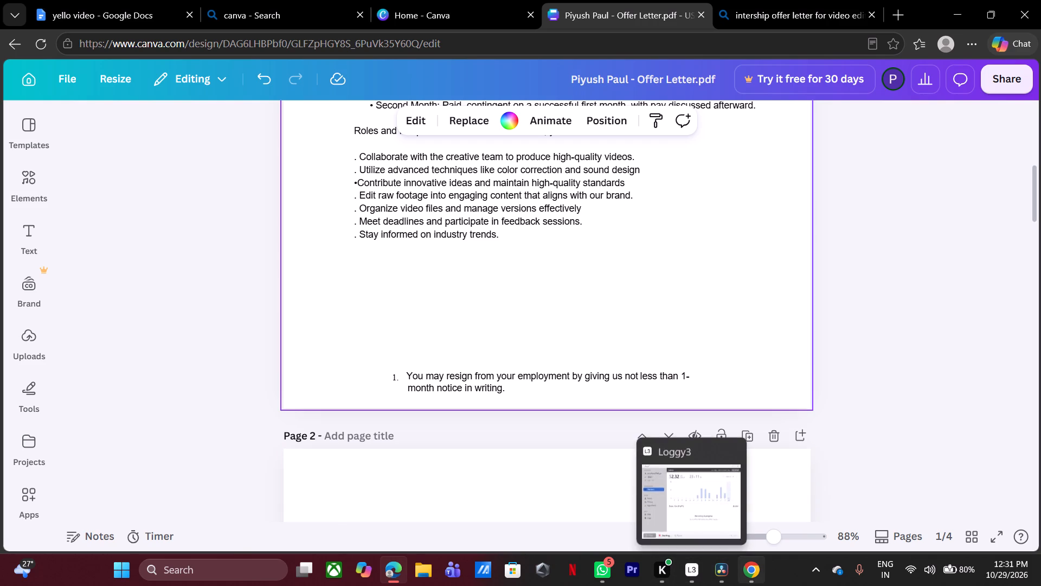
# Switch to Chrome and examine the responsibilities list, closing paragraph and sign-off in the Scribd sample offer letter.
pyautogui.click(753, 515)
pyautogui.scroll(-2, 383, 439)
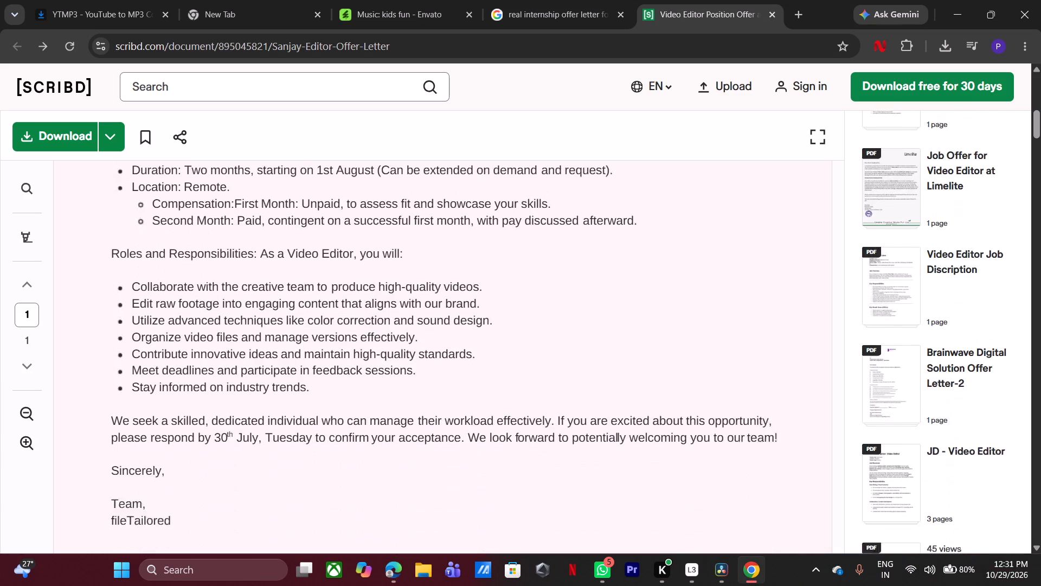
pyautogui.moveTo(107, 396); pyautogui.dragTo(129, 424)
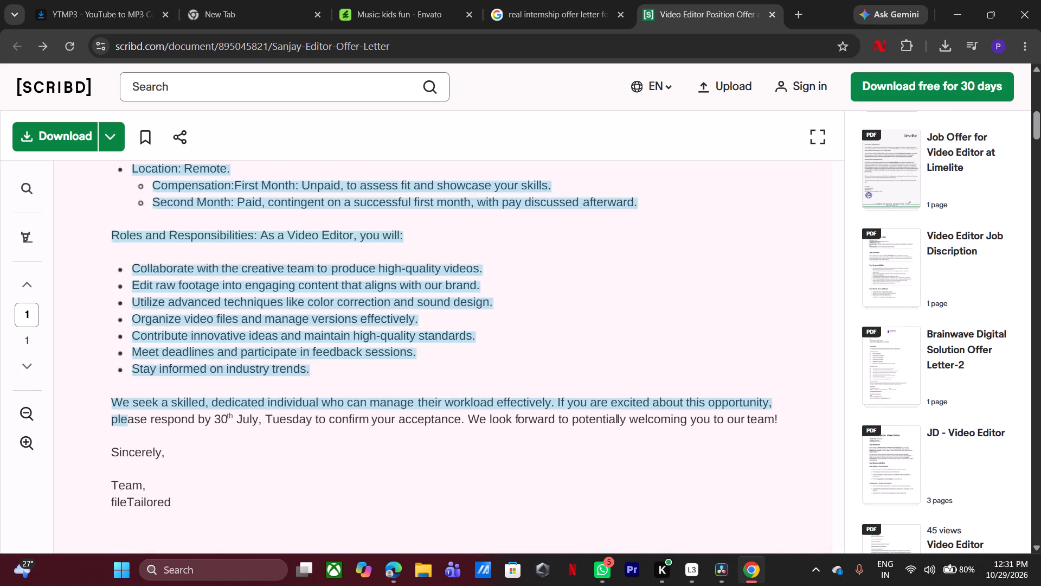
pyautogui.moveTo(129, 424); pyautogui.dragTo(143, 454)
pyautogui.tripleClick(143, 454)
pyautogui.doubleClick(248, 479)
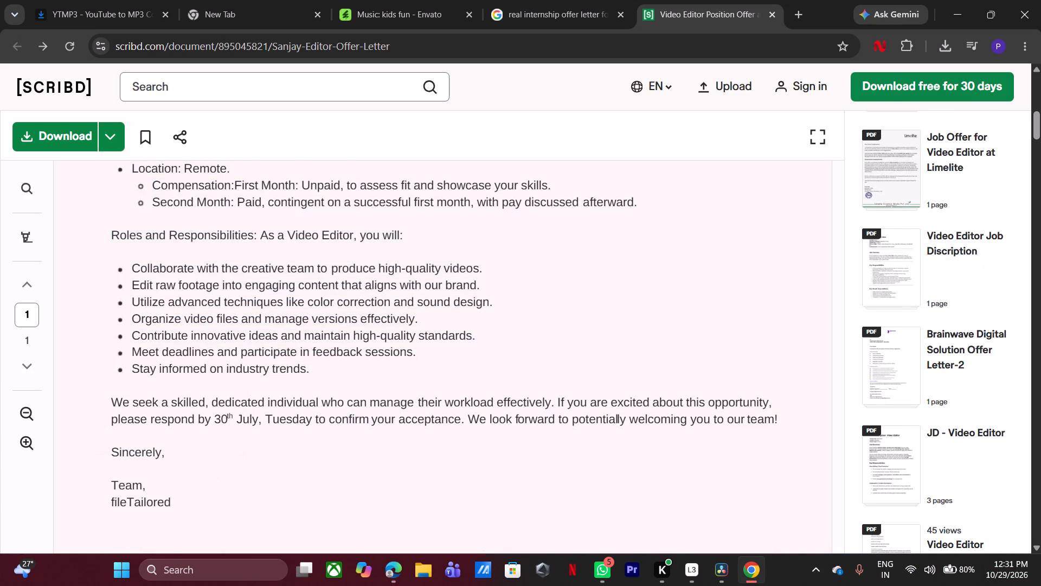
pyautogui.scroll(-6, 248, 479)
pyautogui.scroll(3, 248, 479)
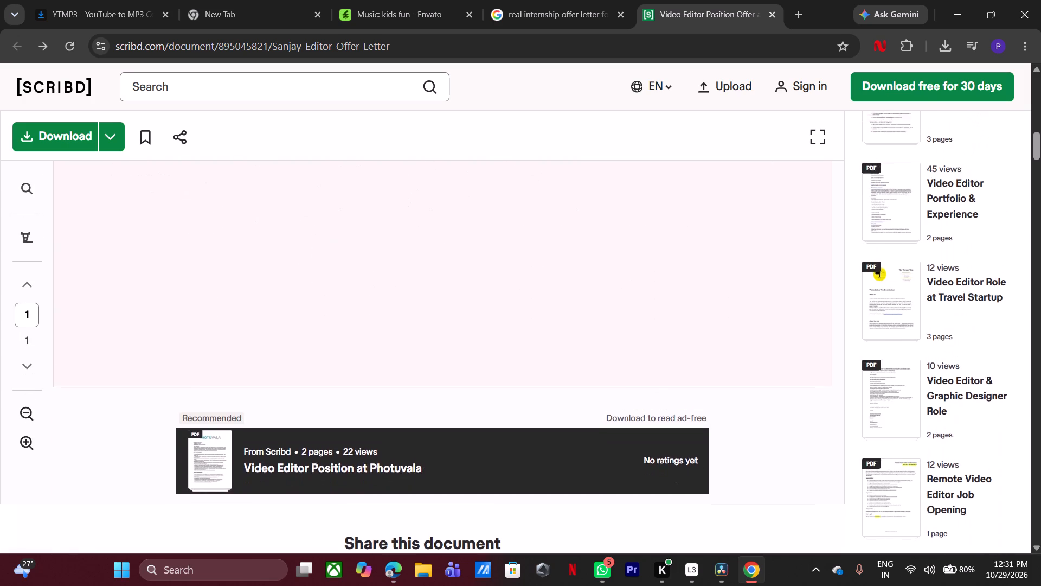
pyautogui.scroll(1, 248, 479)
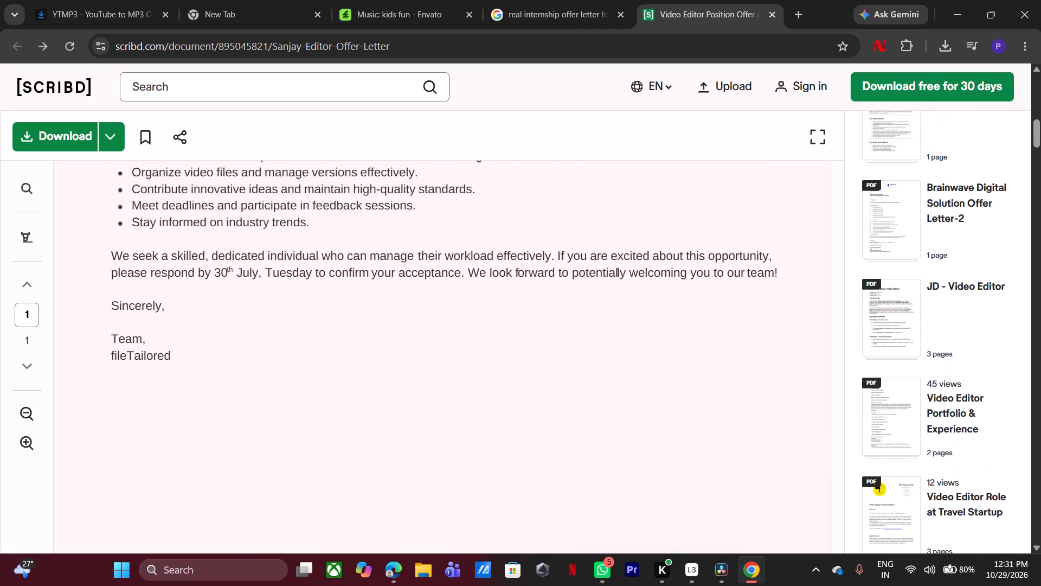
pyautogui.scroll(1, 248, 479)
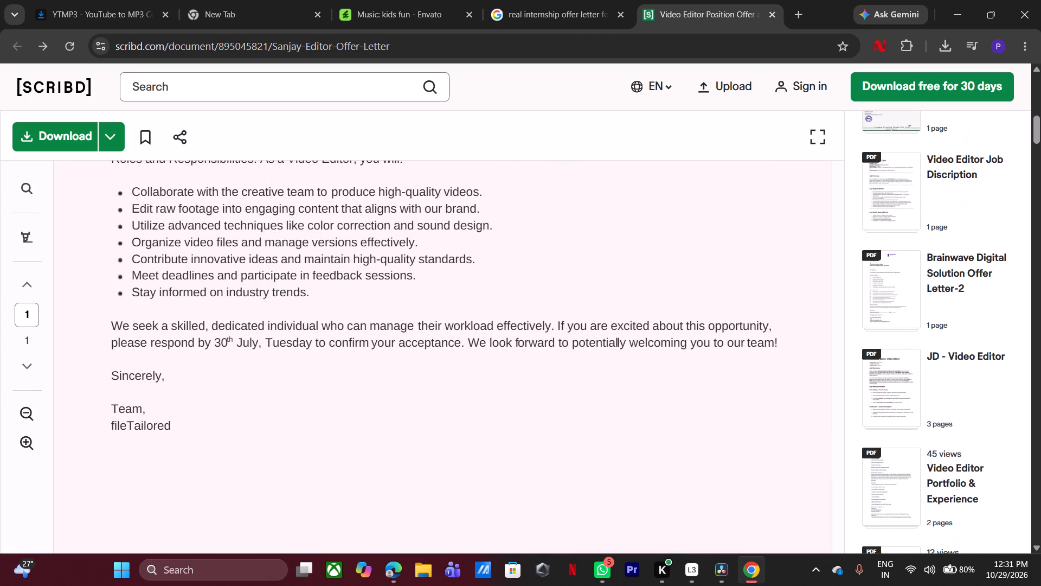
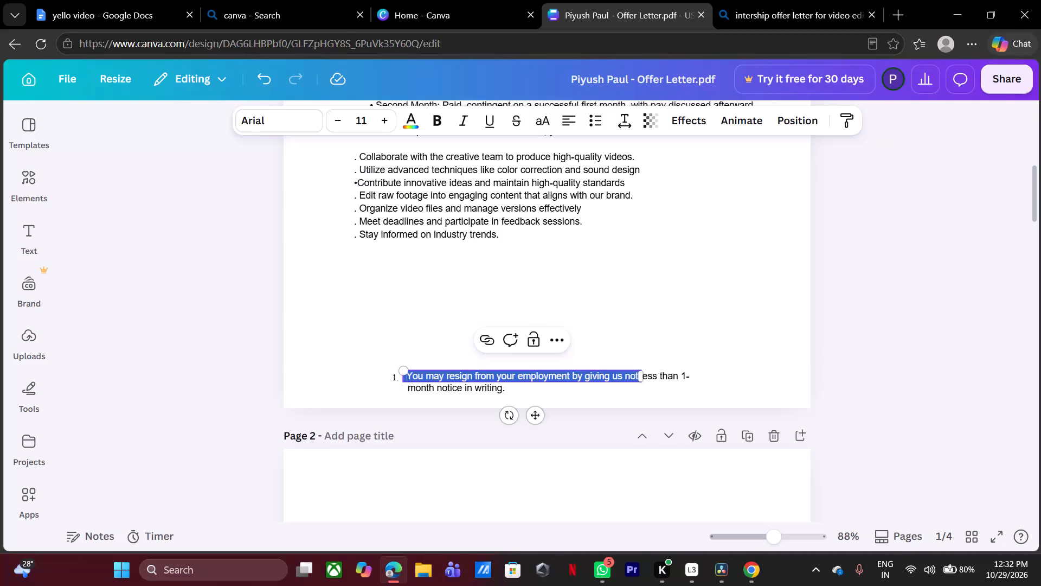
# Paste the copied closing paragraph and sign-off onto page 1 and place the text box beneath the responsibilities list.
pyautogui.hotkey('ctrl', 'v')
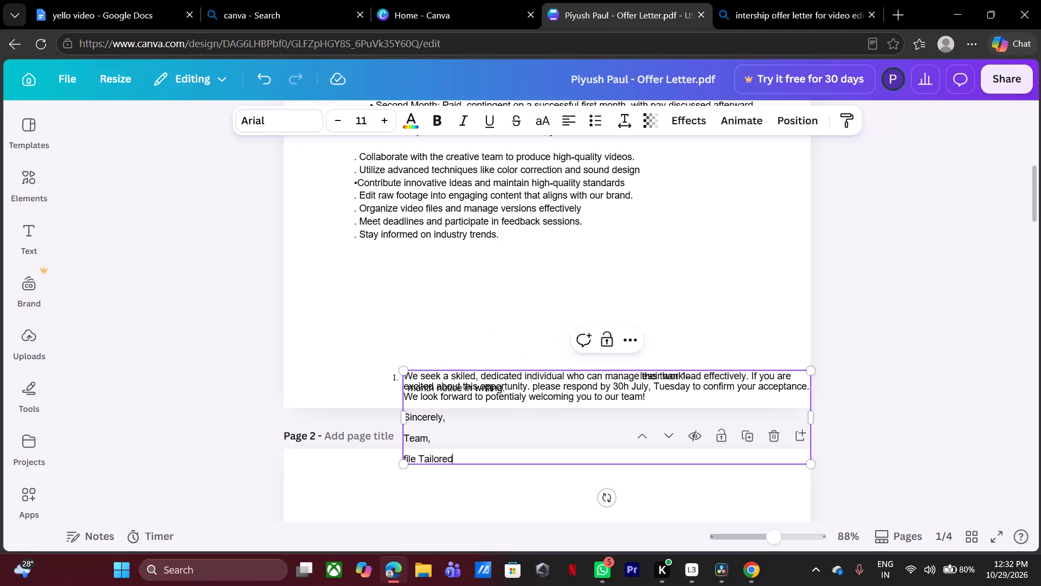
pyautogui.click(544, 493)
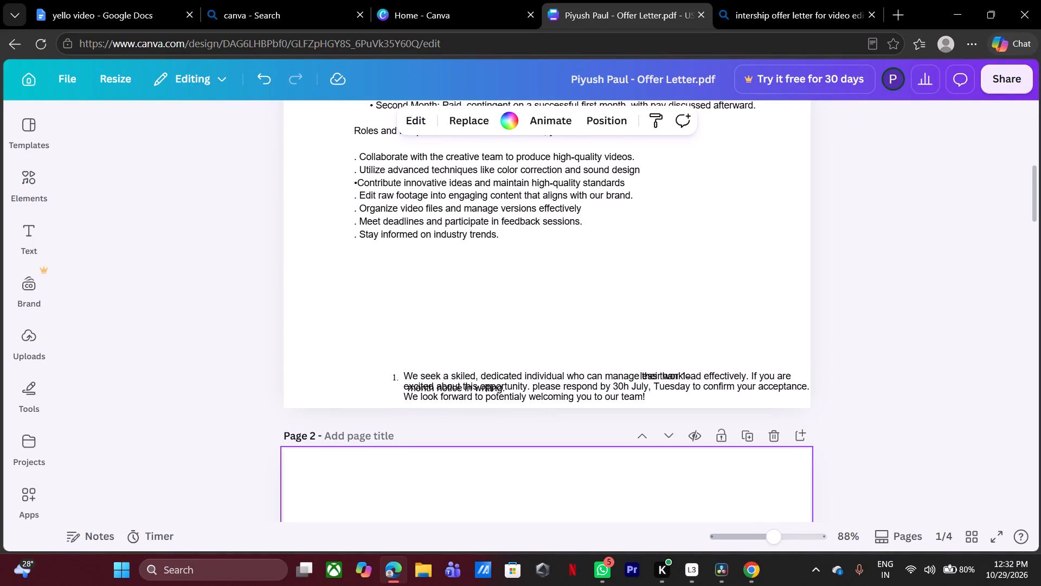
pyautogui.moveTo(576, 379); pyautogui.dragTo(528, 263)
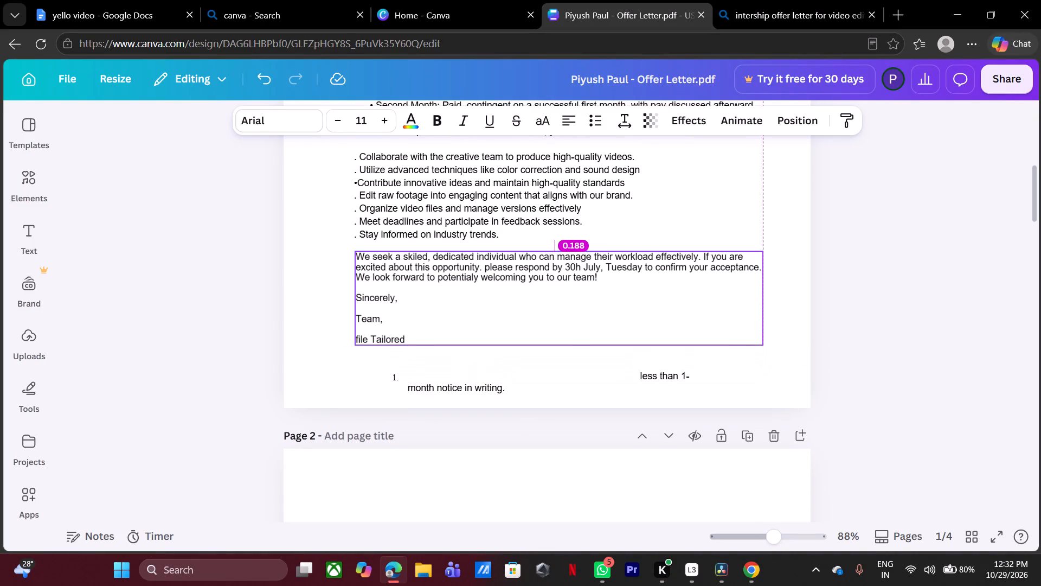
pyautogui.moveTo(528, 263); pyautogui.dragTo(528, 266)
pyautogui.click(528, 266)
# Delete the numbered one-month resignation notice clause at the bottom of page 1.
pyautogui.doubleClick(485, 386)
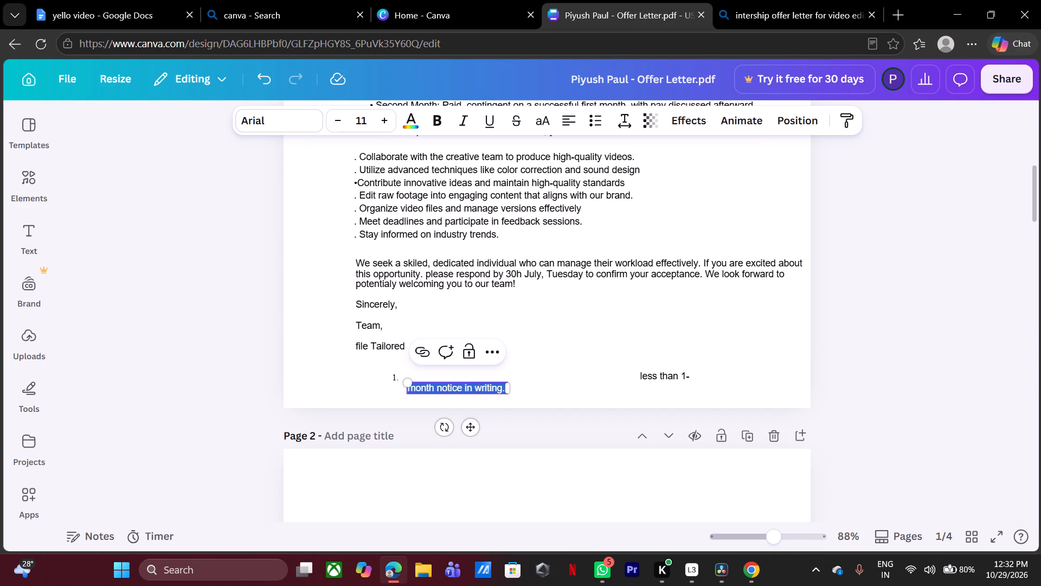
pyautogui.press('Delete')
pyautogui.moveTo(385, 378); pyautogui.dragTo(698, 392)
pyautogui.press('Delete')
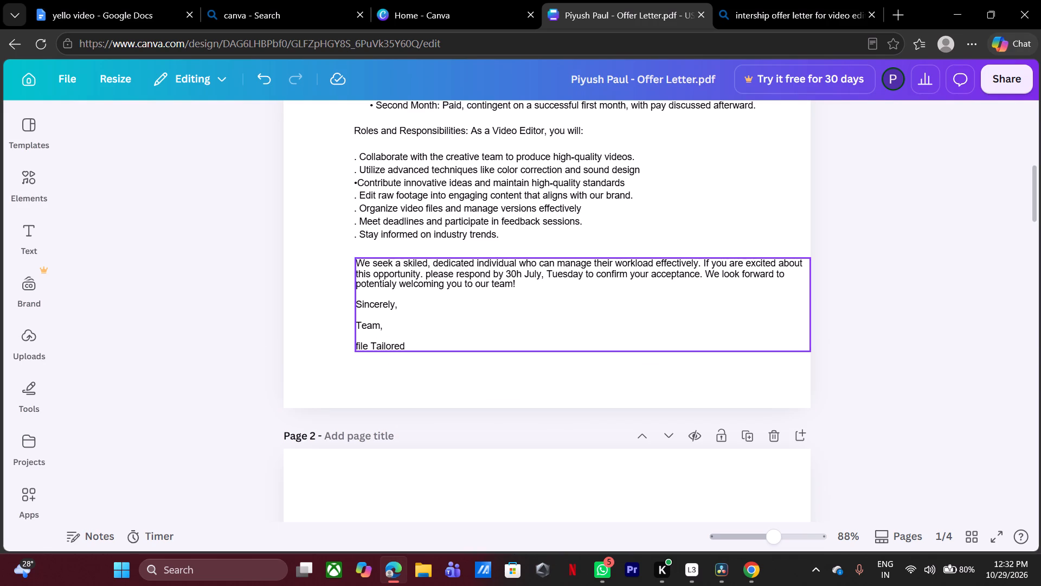
# Delete the paragraph asking the recipient to sign and return the letter from the closing text on page 2.
pyautogui.scroll(-9, 420, 402)
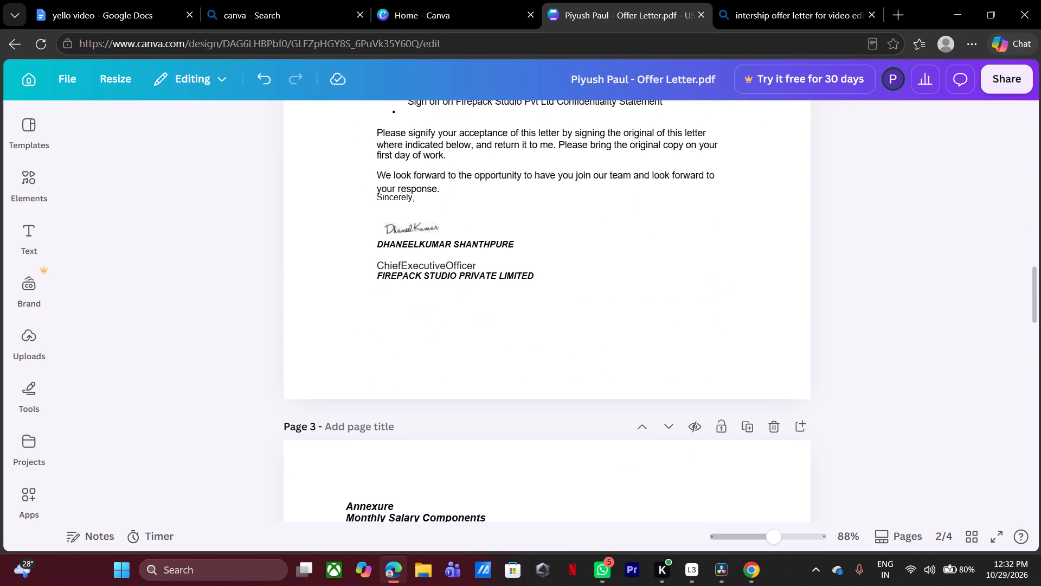
pyautogui.scroll(1, 420, 402)
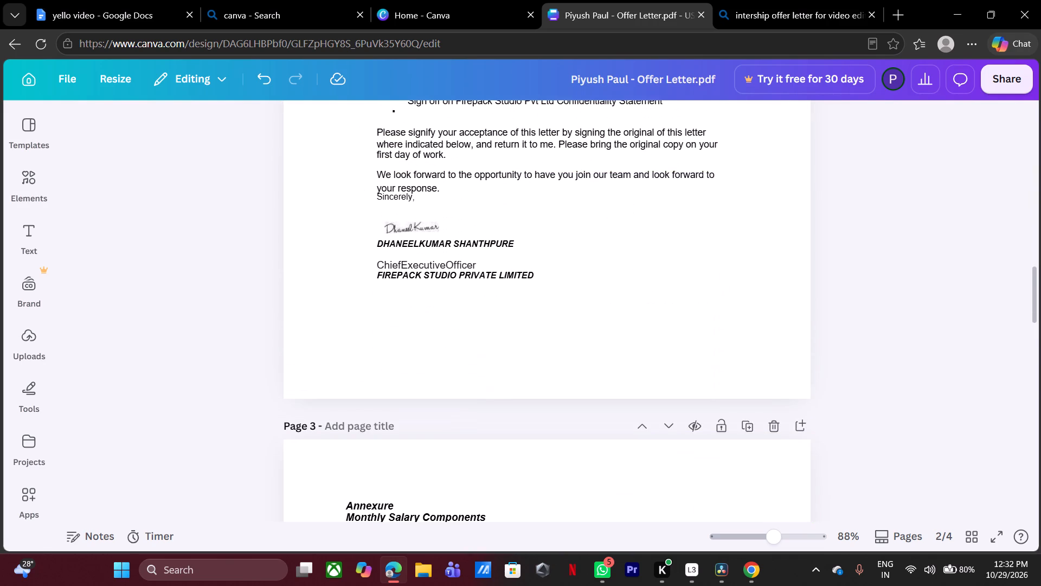
pyautogui.scroll(1, 420, 402)
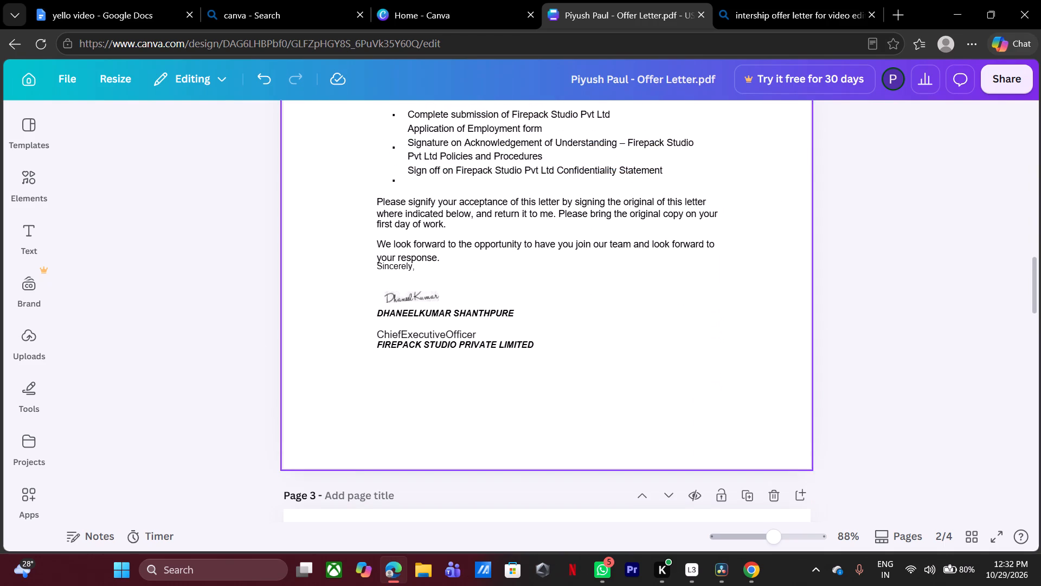
pyautogui.doubleClick(430, 228)
pyautogui.click(451, 228)
pyautogui.moveTo(454, 230); pyautogui.dragTo(380, 209)
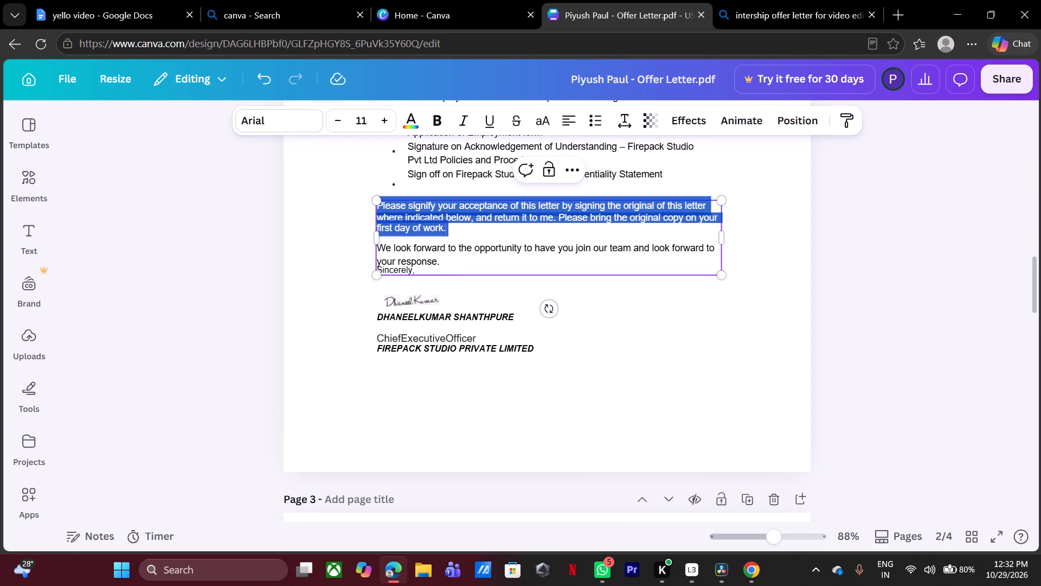
pyautogui.moveTo(380, 209); pyautogui.dragTo(378, 209)
pyautogui.click(378, 209)
pyautogui.press('Delete')
pyautogui.moveTo(452, 233); pyautogui.dragTo(396, 216)
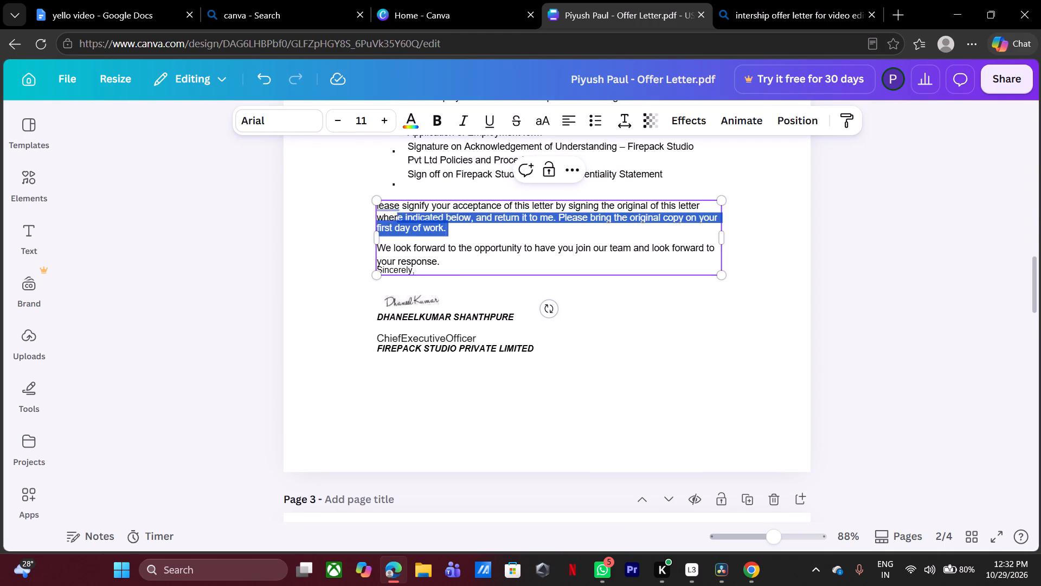
pyautogui.moveTo(396, 216); pyautogui.dragTo(378, 209)
pyautogui.press('Delete')
pyautogui.press('Delete')
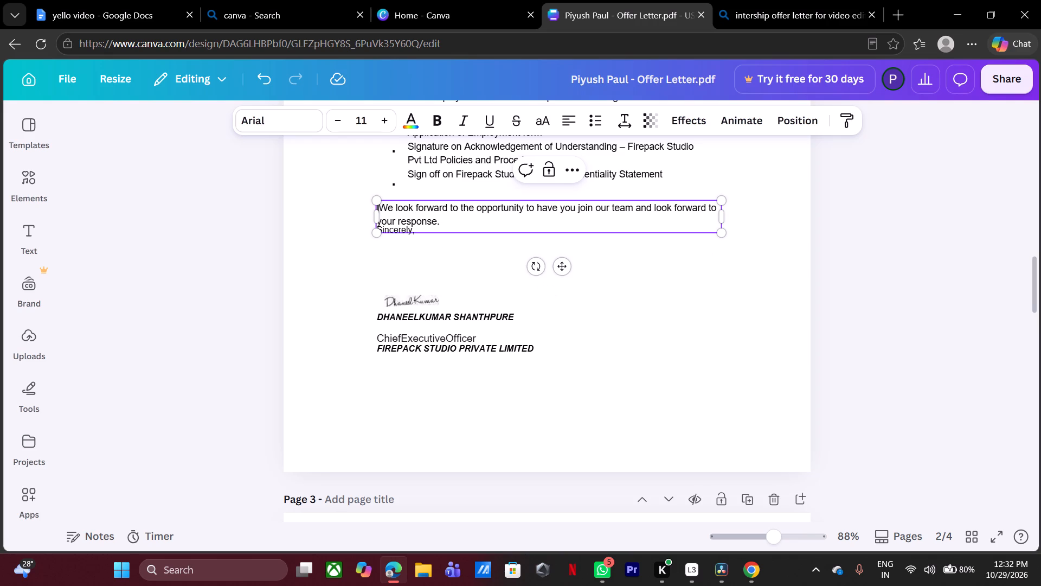
# Delete the "This offer of employment is conditional upon the following" line with its requirements and bullets on page 2.
pyautogui.scroll(1, 417, 254)
pyautogui.doubleClick(457, 241)
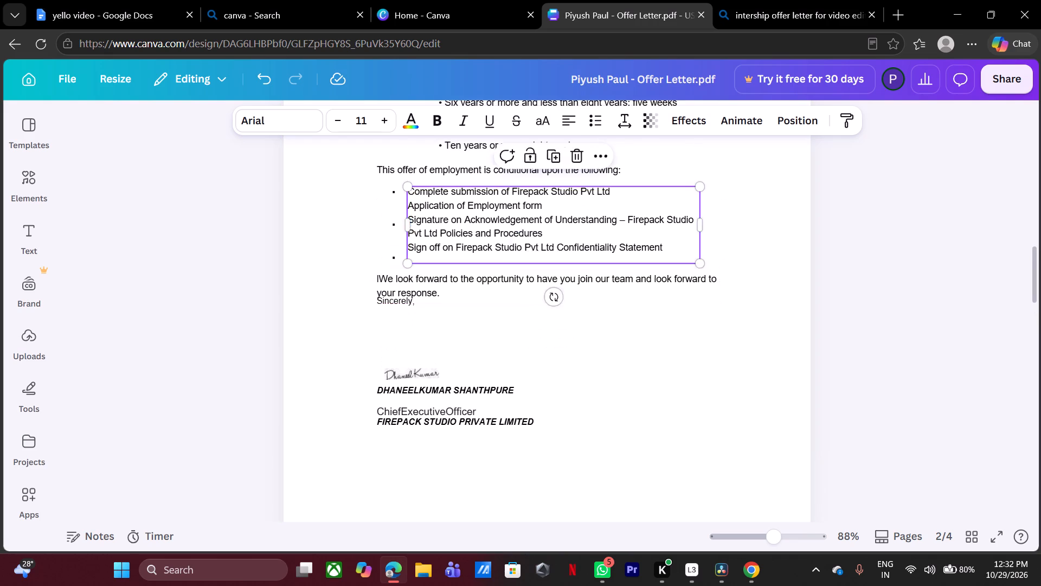
pyautogui.click(338, 226)
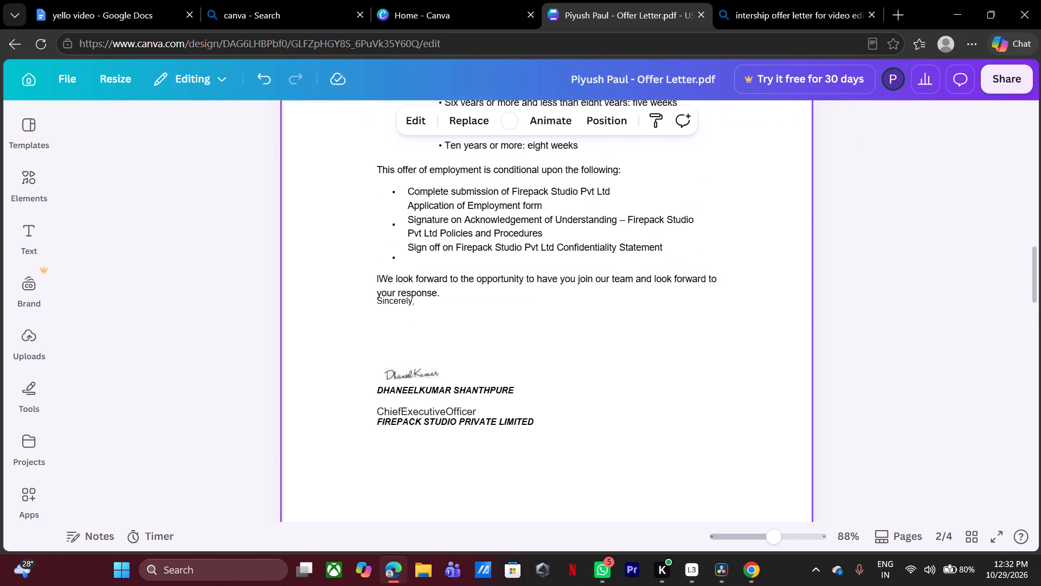
pyautogui.click(416, 203)
pyautogui.press('Delete')
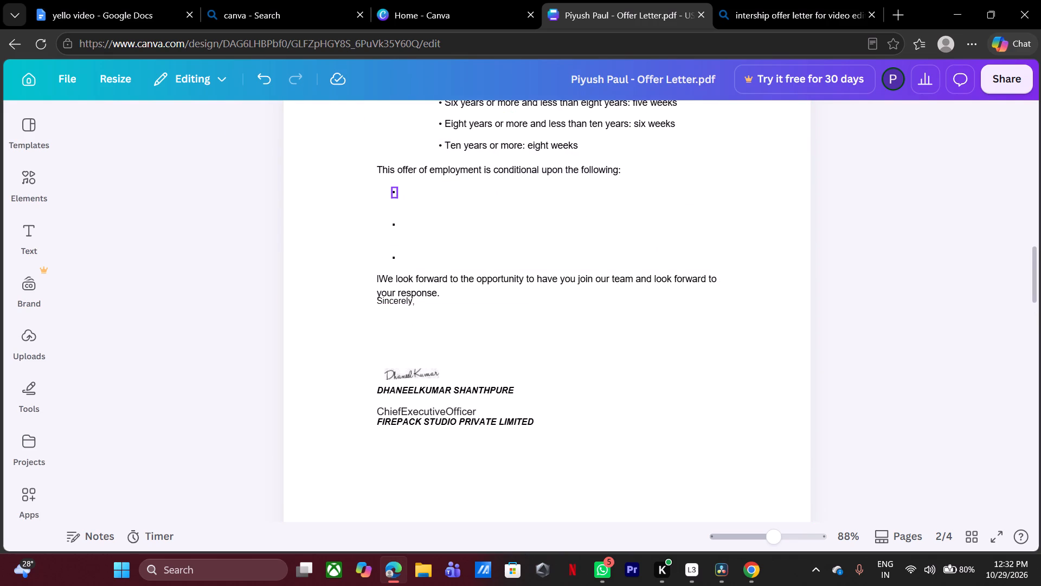
pyautogui.moveTo(364, 171); pyautogui.dragTo(519, 260)
pyautogui.press('Delete')
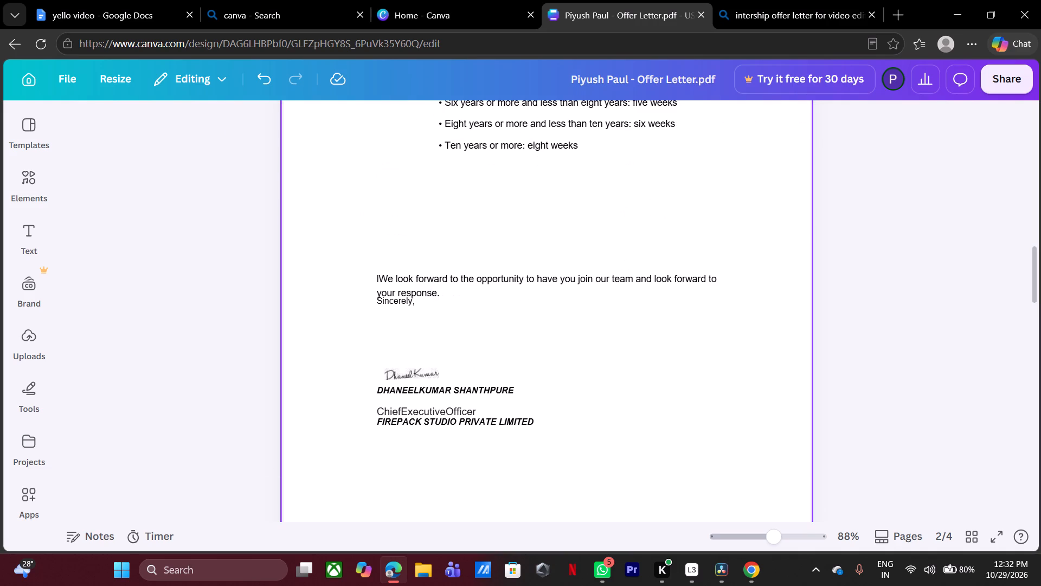
# Delete the list of notice periods by years of employment on page 2.
pyautogui.scroll(1, 494, 200)
pyautogui.click(484, 164)
pyautogui.press('Delete')
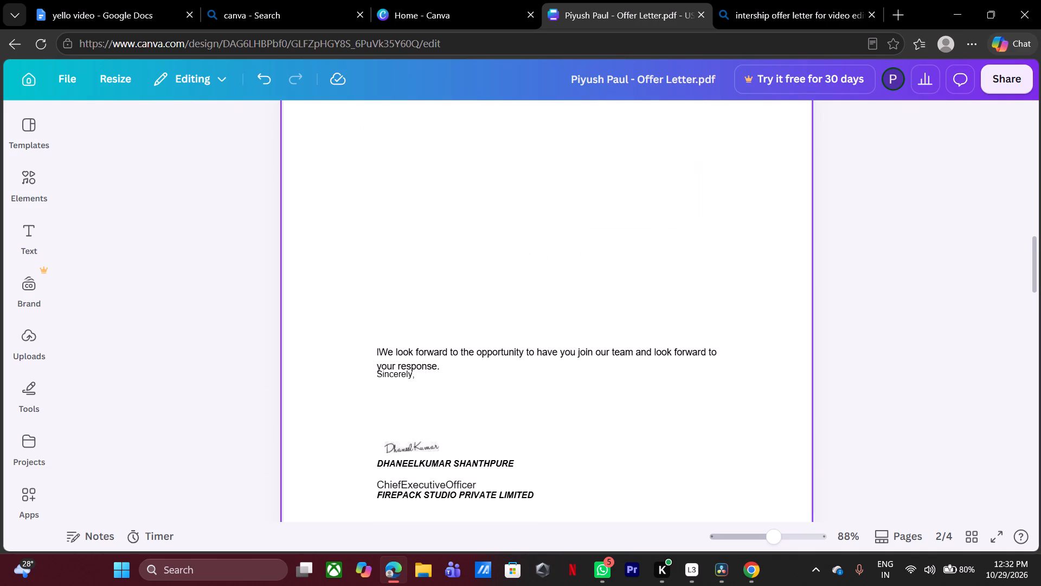
# Group the signature image with the signatory's name, title and company lines, and move the group up beneath "Sincerely,".
pyautogui.moveTo(361, 435); pyautogui.dragTo(386, 453)
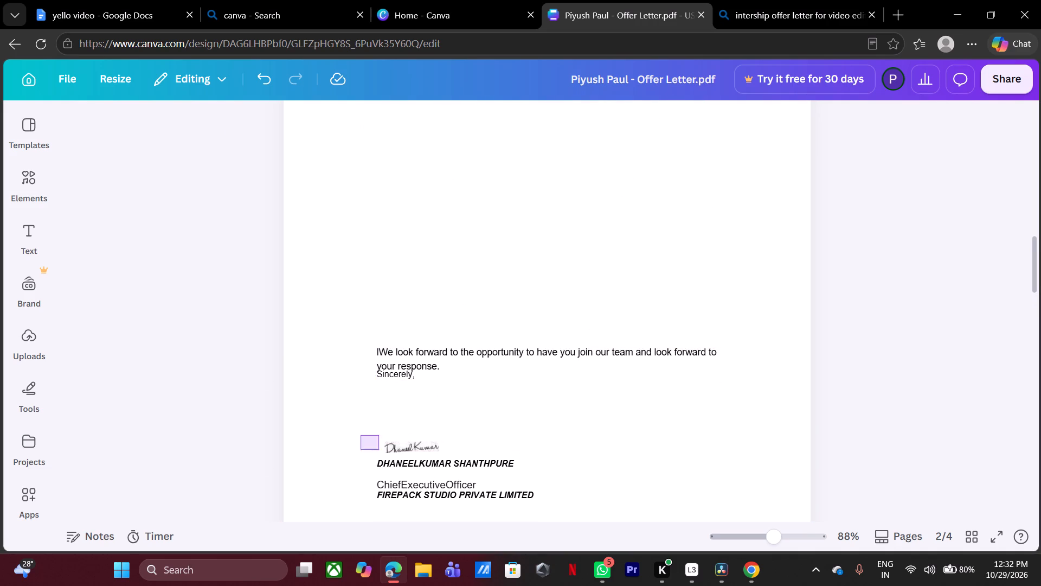
pyautogui.moveTo(386, 453); pyautogui.dragTo(481, 498)
pyautogui.doubleClick(419, 409)
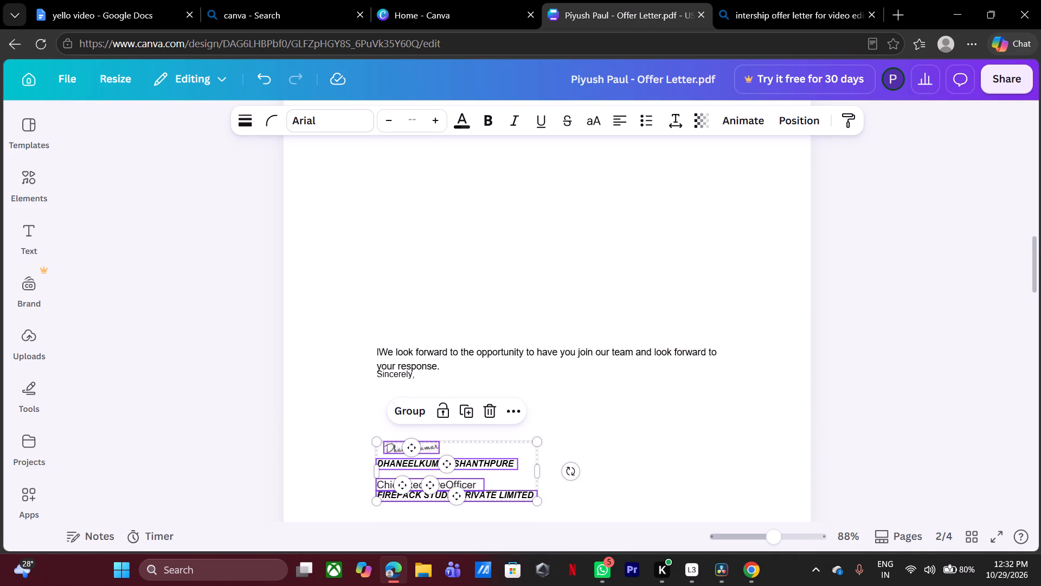
pyautogui.click(417, 411)
pyautogui.moveTo(432, 447); pyautogui.dragTo(432, 423)
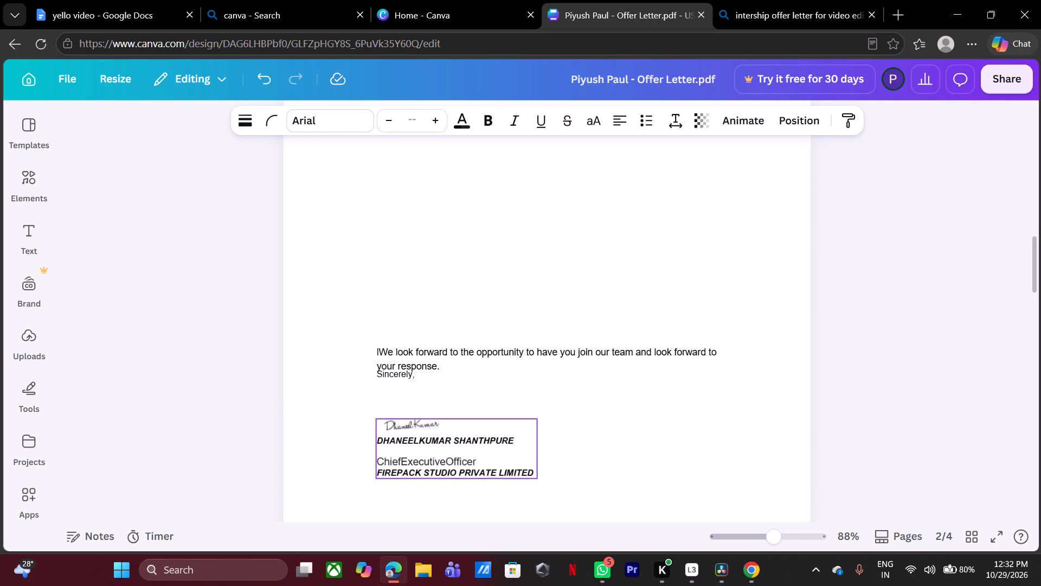
pyautogui.moveTo(432, 423); pyautogui.dragTo(430, 400)
pyautogui.click(430, 400)
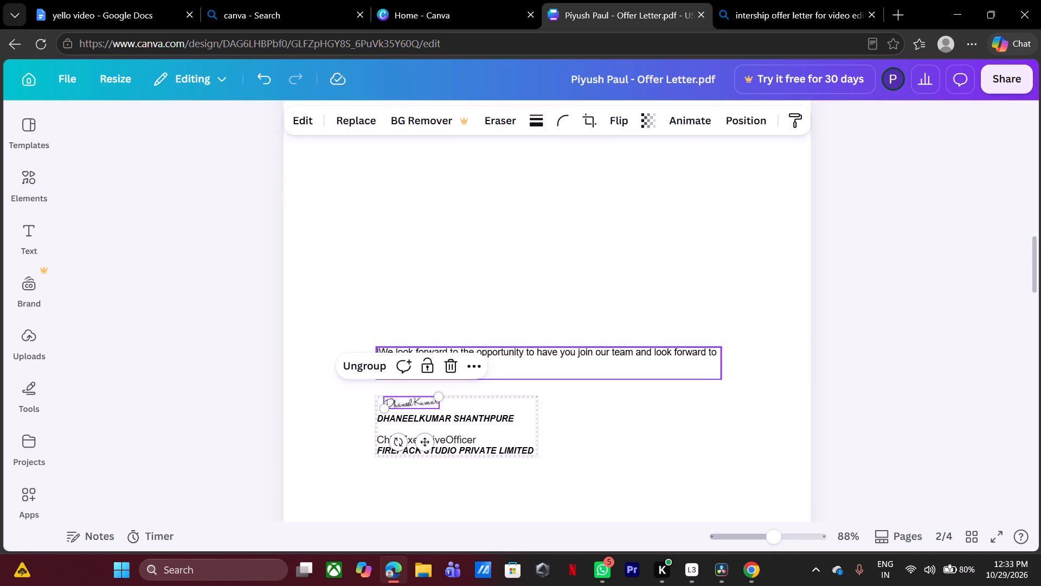
# Increase the line spacing of the "Sincerely," line on page 2 to about 2.49.
pyautogui.click(573, 386)
pyautogui.doubleClick(400, 374)
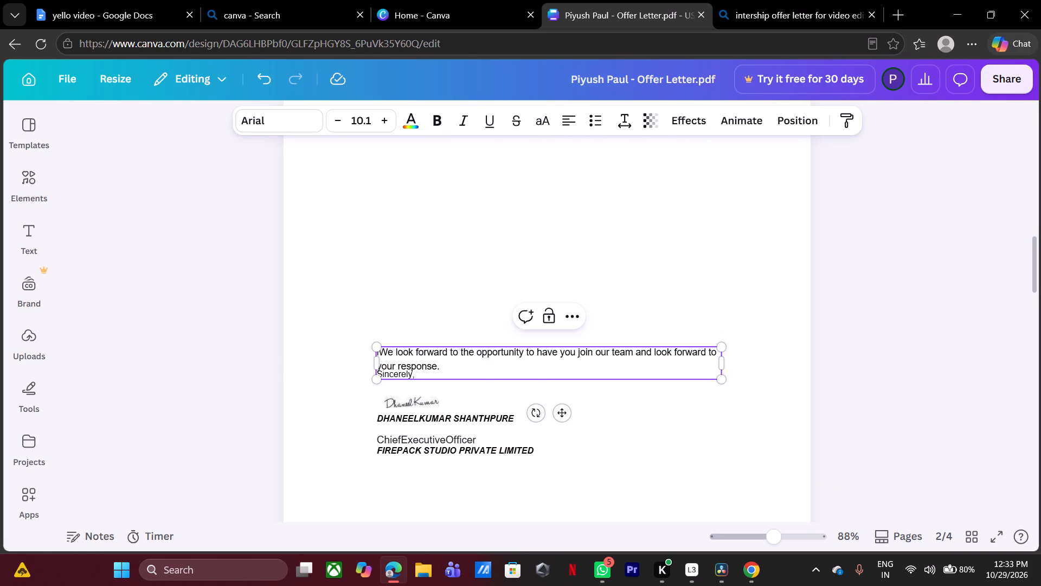
pyautogui.click(622, 122)
pyautogui.moveTo(604, 231); pyautogui.dragTo(602, 231)
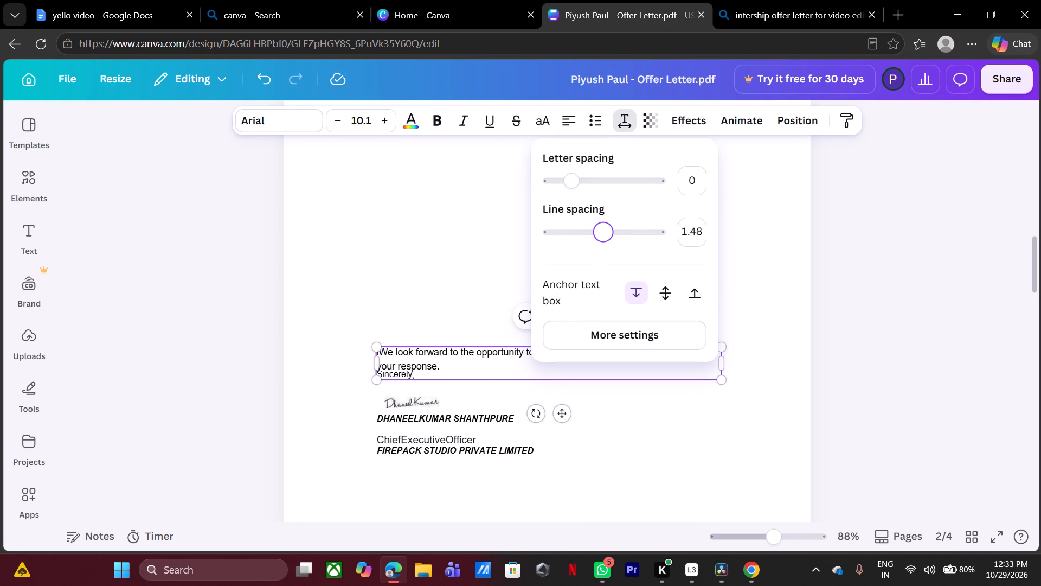
pyautogui.moveTo(602, 231); pyautogui.dragTo(637, 235)
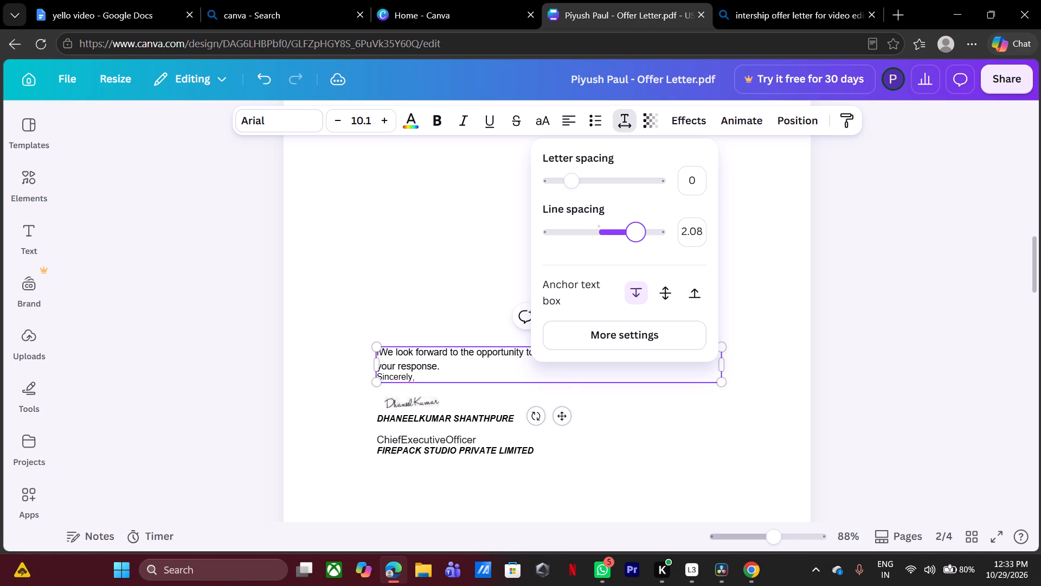
pyautogui.moveTo(637, 235); pyautogui.dragTo(672, 234)
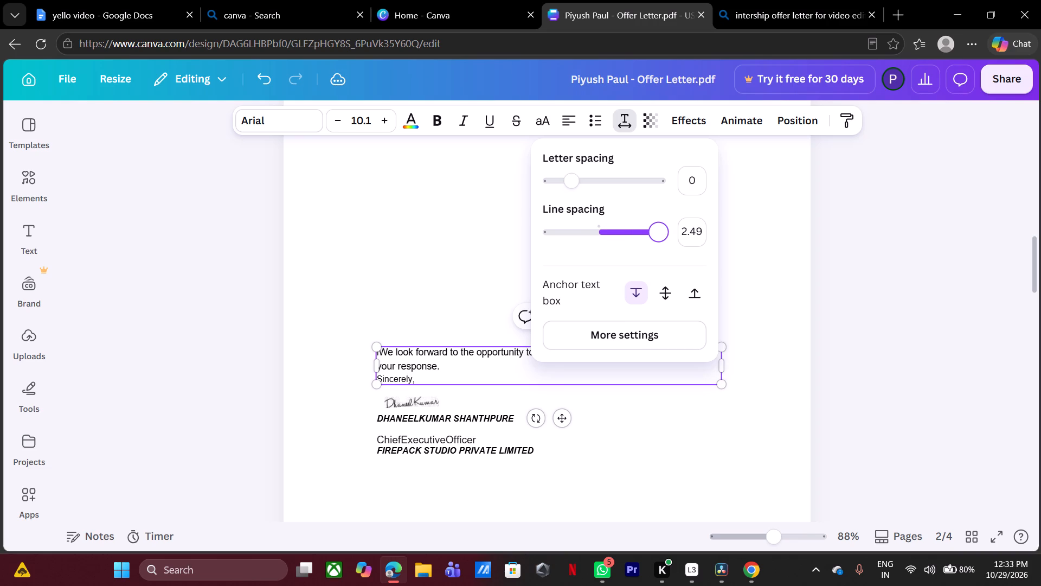
pyautogui.moveTo(672, 234); pyautogui.dragTo(695, 234)
pyautogui.click(475, 240)
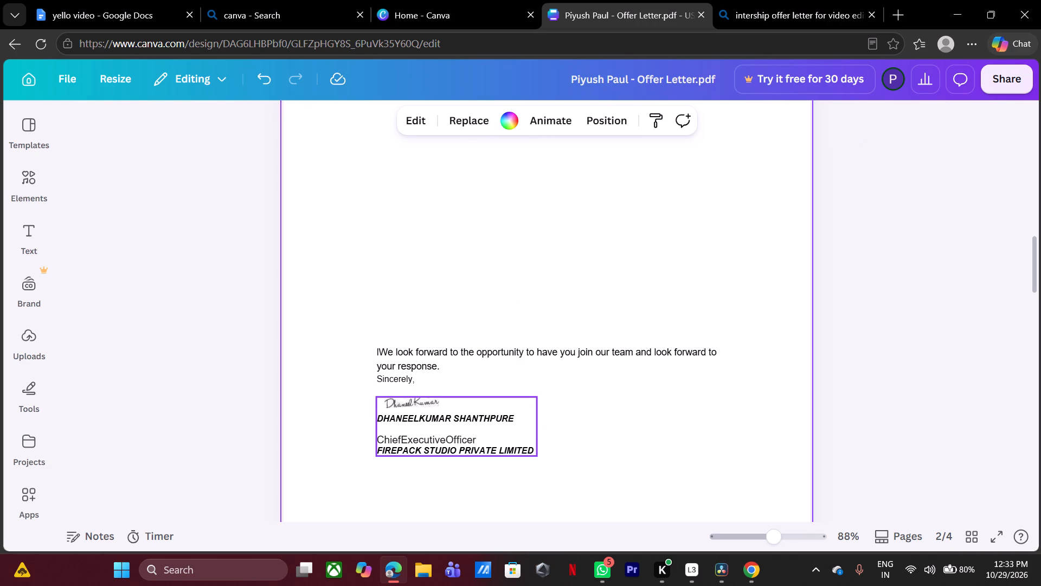
# Move the grouped signature block slightly up, closer beneath "Sincerely,".
pyautogui.click(433, 406)
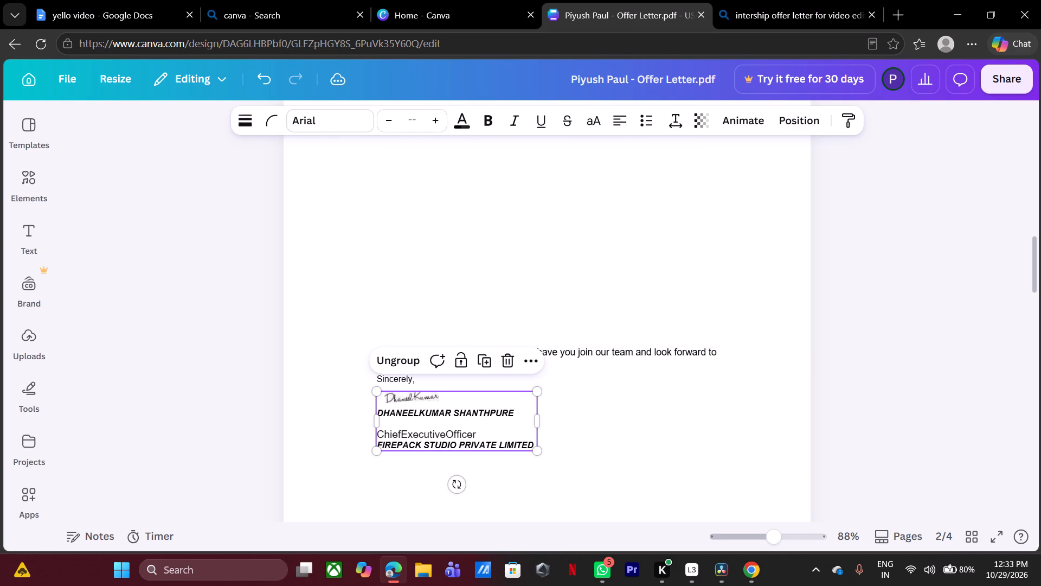
pyautogui.doubleClick(512, 236)
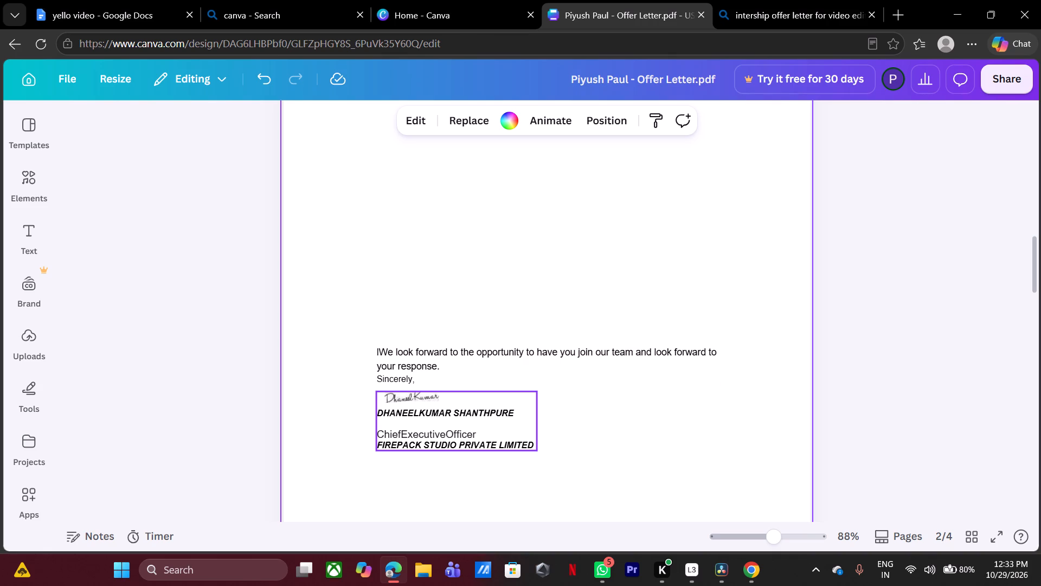
# Delete the stray character before "We look forward to the opportunity" in the closing text.
pyautogui.moveTo(368, 323); pyautogui.dragTo(463, 387)
pyautogui.click(463, 387)
pyautogui.click(394, 366)
pyautogui.click(381, 355)
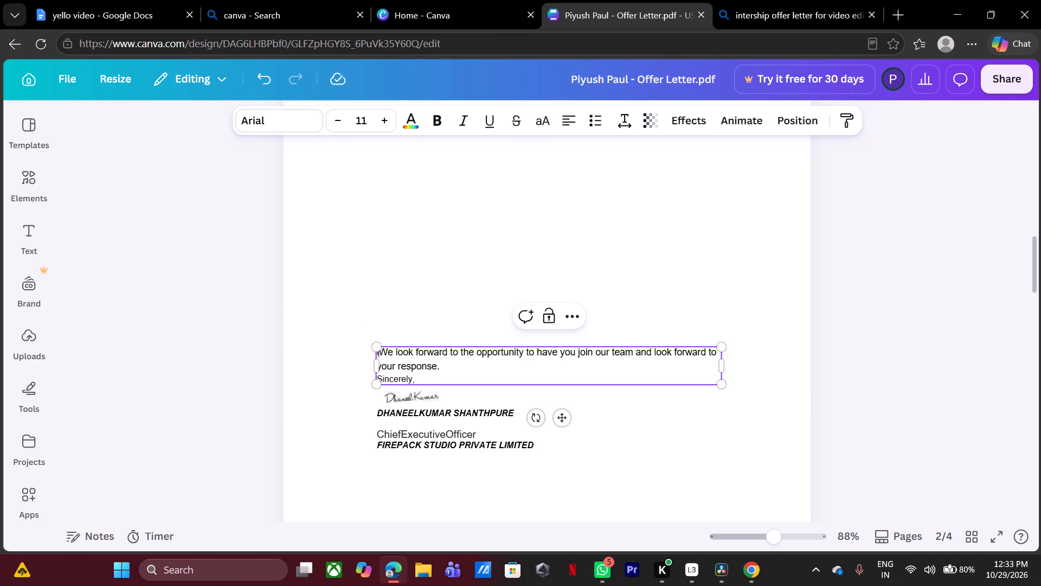
pyautogui.press('Left')
pyautogui.press('Delete')
pyautogui.click(423, 277)
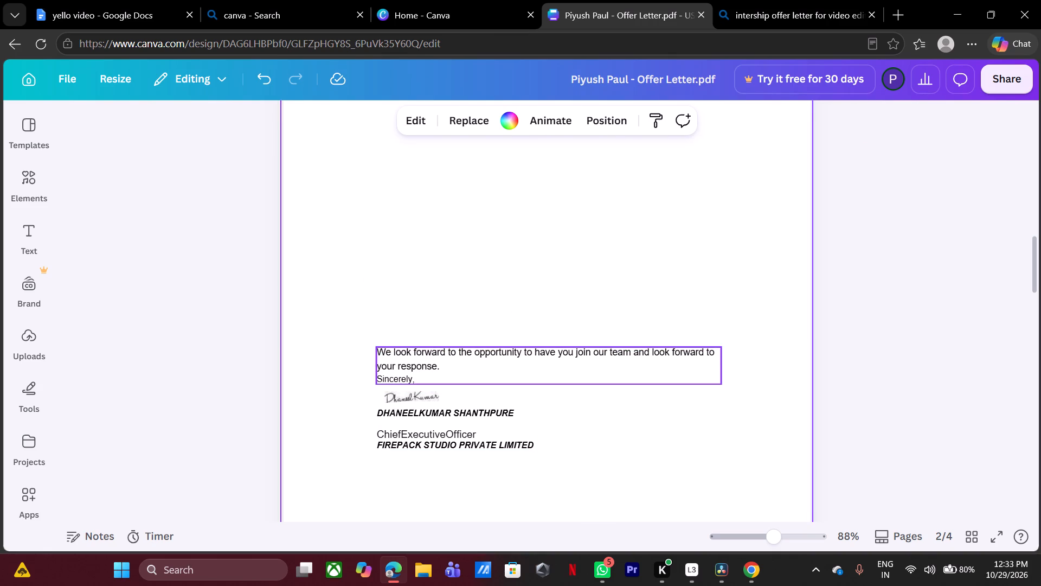
# Group the closing text with the signature block and move the group up page 2, beneath the termination clauses.
pyautogui.moveTo(353, 324); pyautogui.dragTo(499, 469)
pyautogui.click(503, 322)
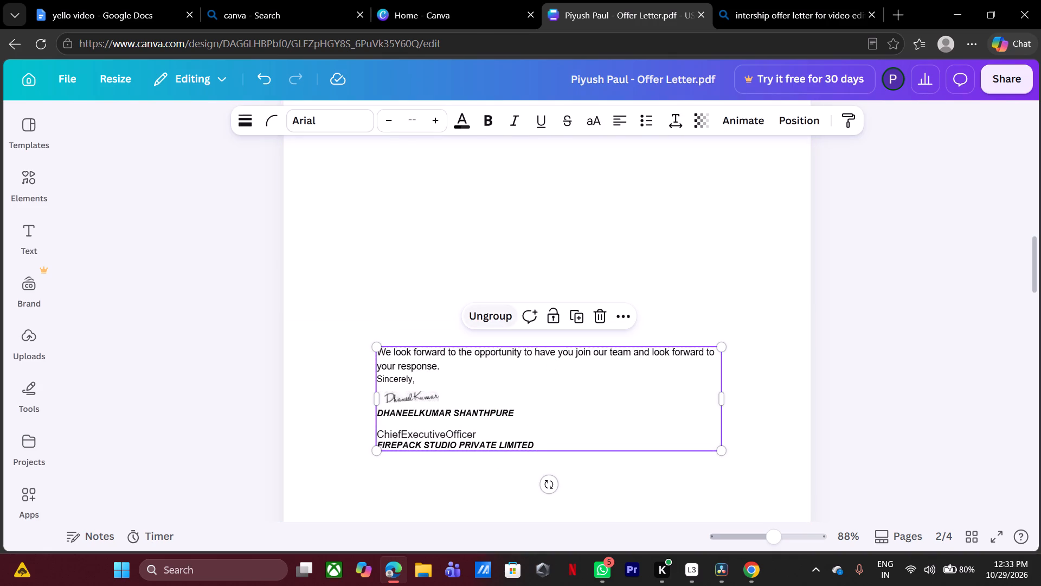
pyautogui.scroll(4, 504, 412)
pyautogui.scroll(-6, 504, 412)
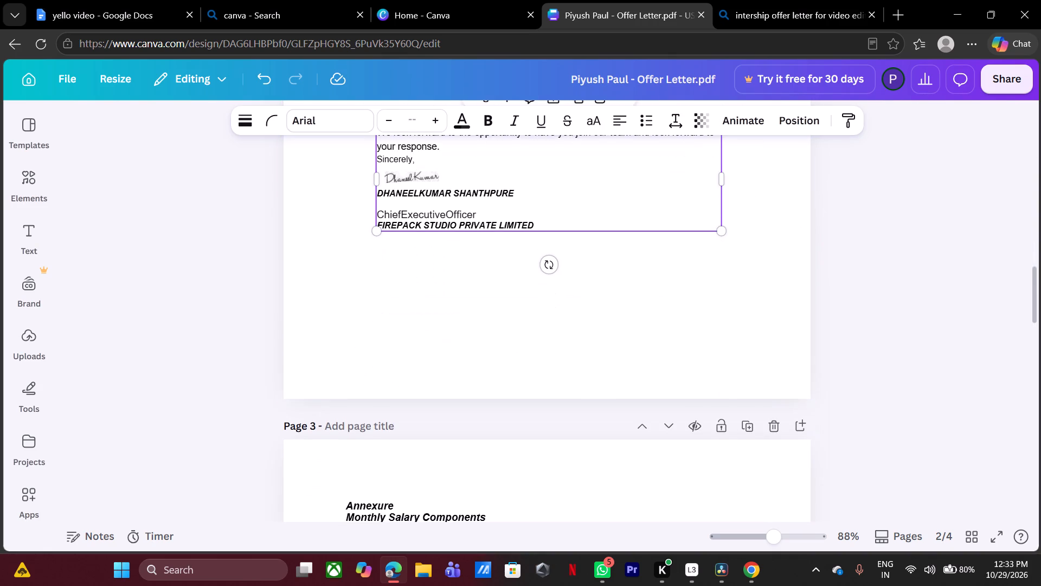
pyautogui.scroll(-2, 504, 412)
pyautogui.scroll(2, 504, 412)
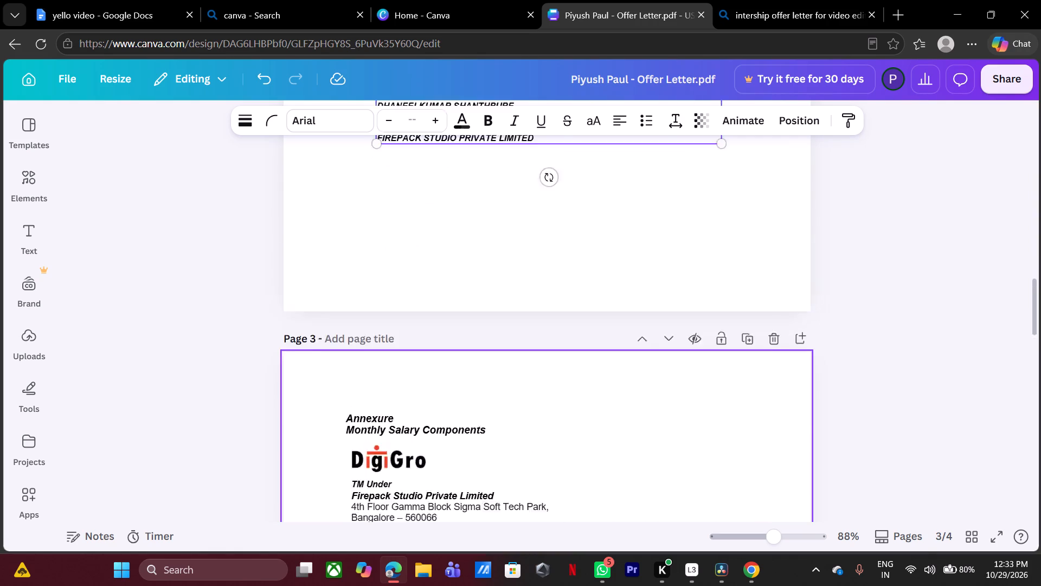
pyautogui.scroll(3, 504, 412)
pyautogui.moveTo(532, 385); pyautogui.dragTo(528, 195)
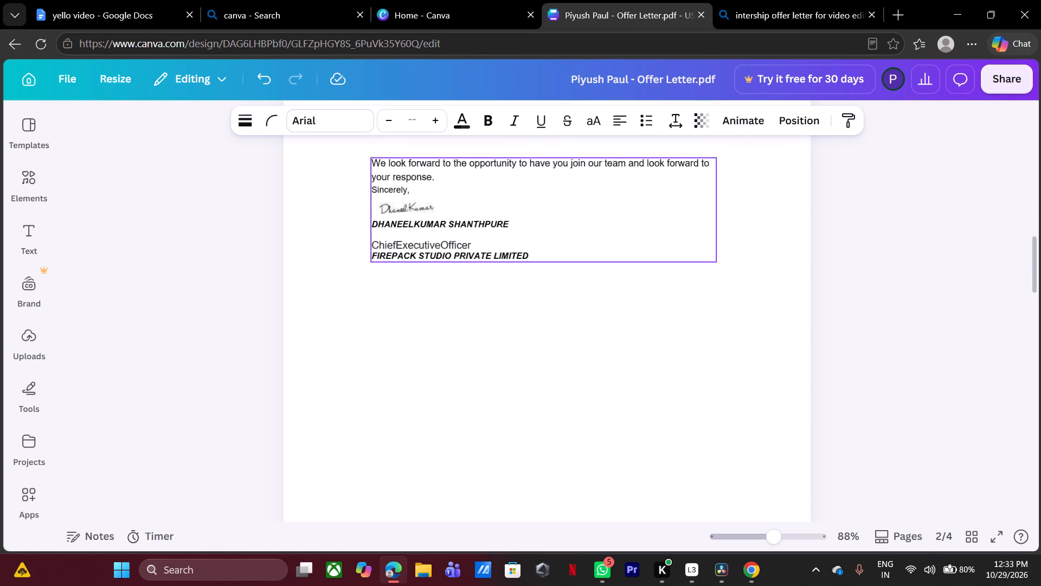
pyautogui.moveTo(528, 195); pyautogui.dragTo(526, 192)
pyautogui.click(526, 192)
# Delete the remaining termination clauses numbered 2 and 3 at the top of page 2.
pyautogui.scroll(3, 551, 306)
pyautogui.moveTo(369, 212); pyautogui.dragTo(734, 321)
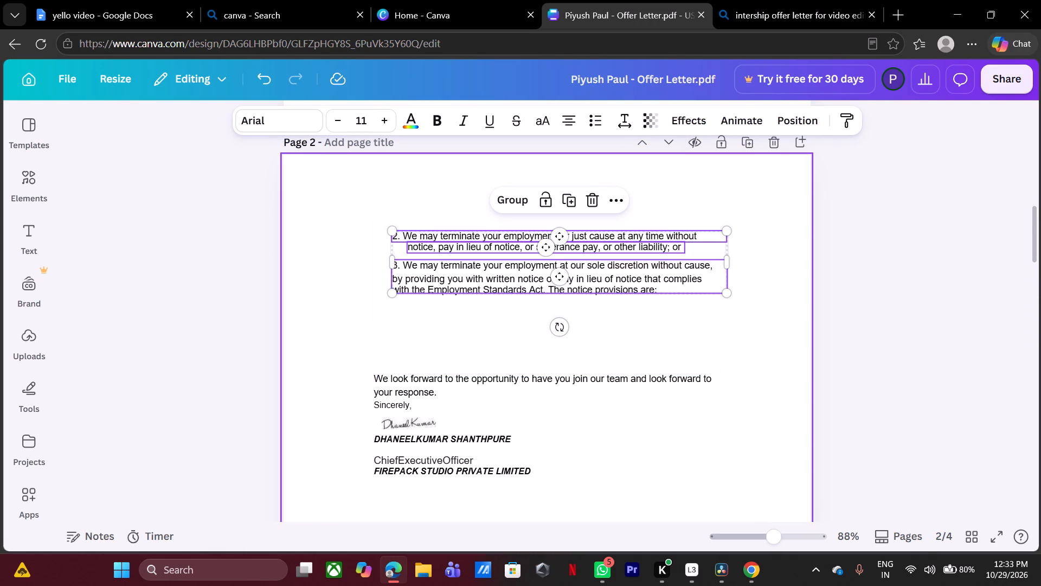
pyautogui.press('Delete')
# Move the grouped closing text and signature block up to the top of page 2.
pyautogui.moveTo(461, 413); pyautogui.dragTo(458, 212)
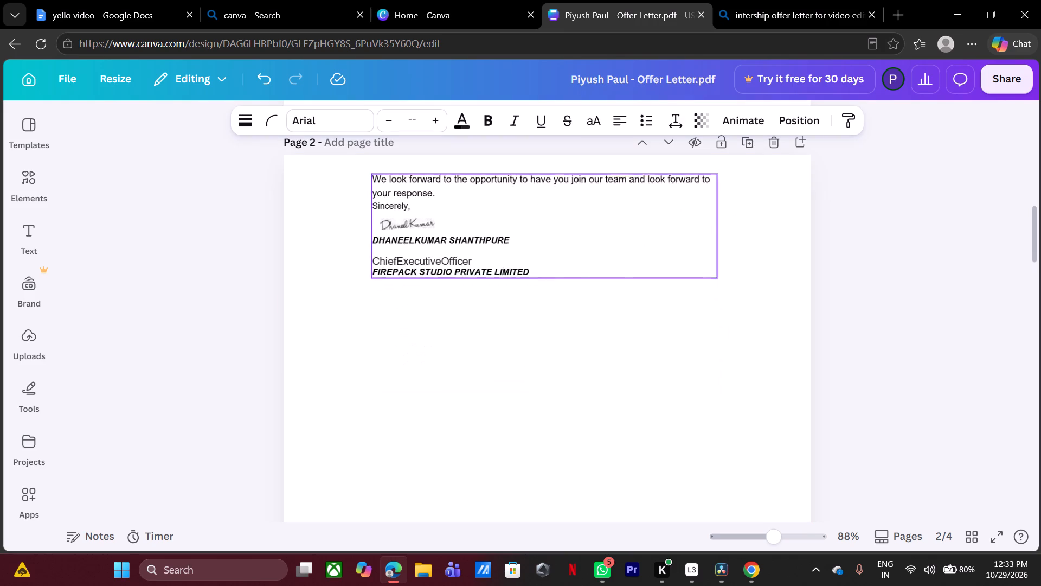
pyautogui.moveTo(458, 212); pyautogui.dragTo(440, 202)
# Delete the old closing text box on page 1, from "We seek a" down to "file Tailored".
pyautogui.scroll(3, 492, 357)
pyautogui.scroll(1, 489, 432)
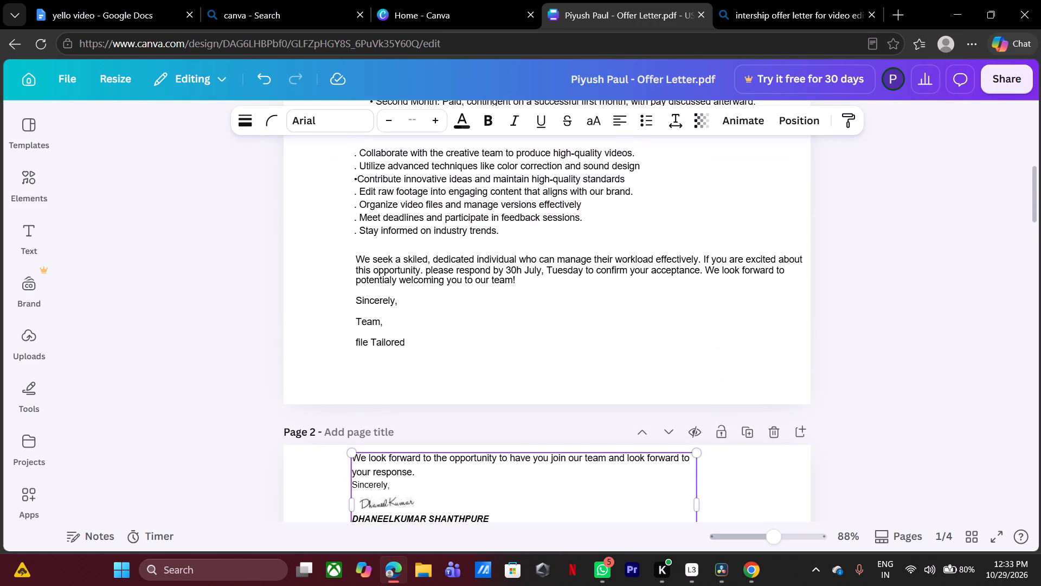
pyautogui.moveTo(332, 250); pyautogui.dragTo(476, 359)
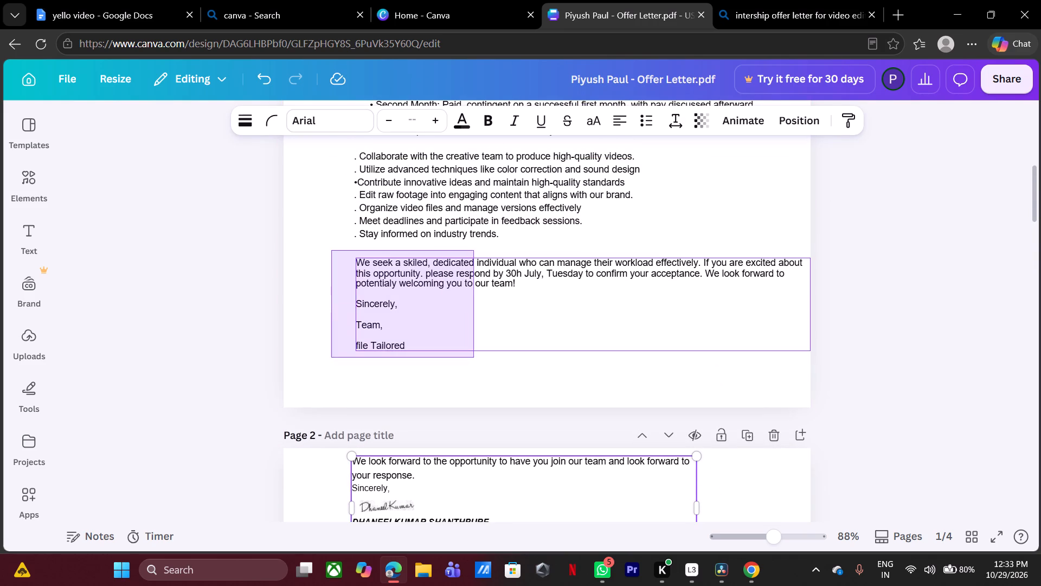
pyautogui.moveTo(476, 359); pyautogui.dragTo(477, 360)
pyautogui.press('Delete')
# Copy the closing and signature group from page 2 onto page 1, aligned beneath the responsibilities list.
pyautogui.moveTo(503, 477); pyautogui.dragTo(489, 305)
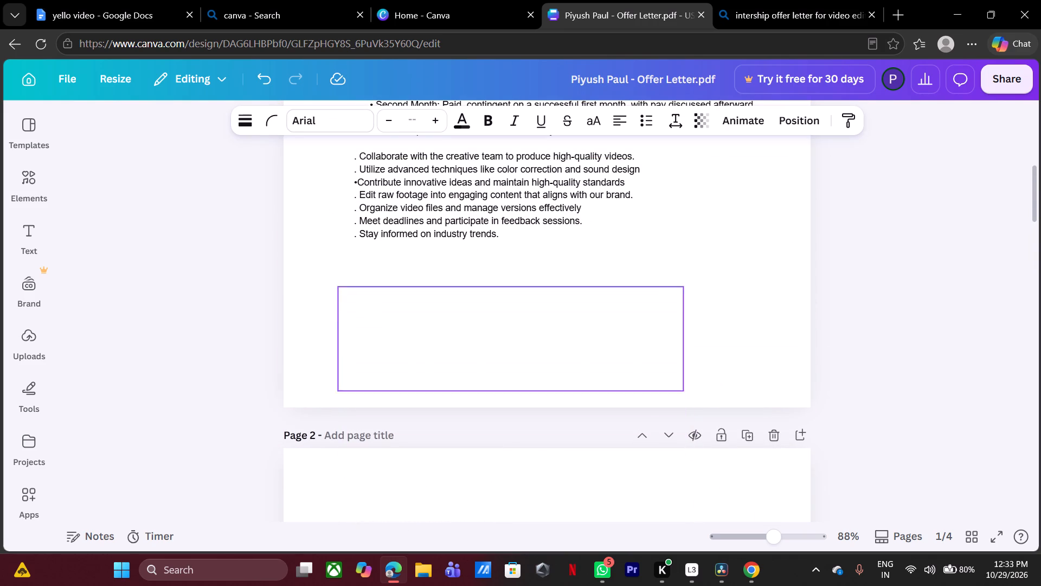
pyautogui.moveTo(489, 305); pyautogui.dragTo(494, 477)
pyautogui.rightClick(499, 498)
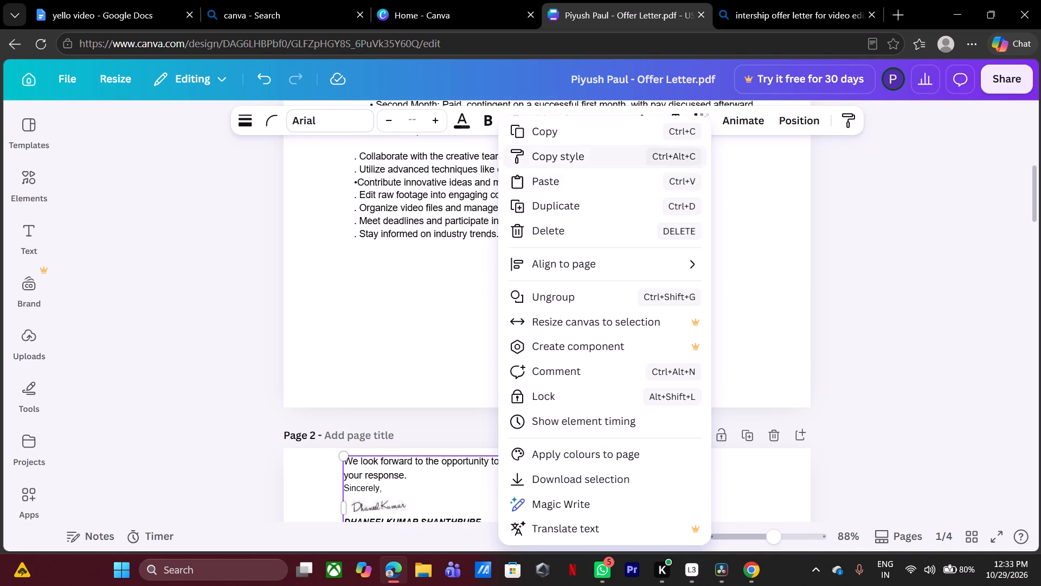
pyautogui.click(576, 129)
pyautogui.click(464, 302)
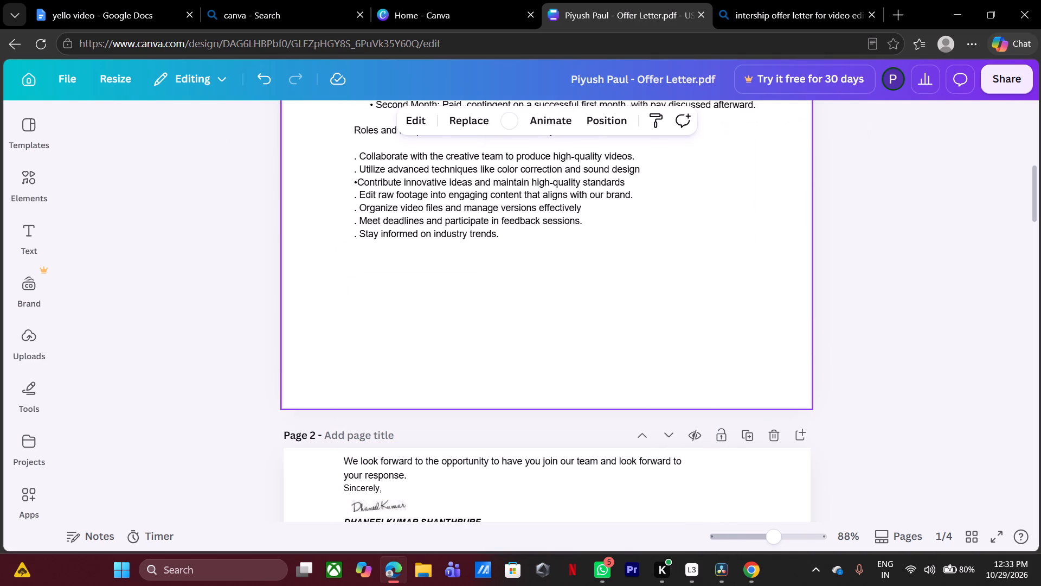
pyautogui.hotkey('ctrl', 'v')
pyautogui.moveTo(543, 261); pyautogui.dragTo(523, 320)
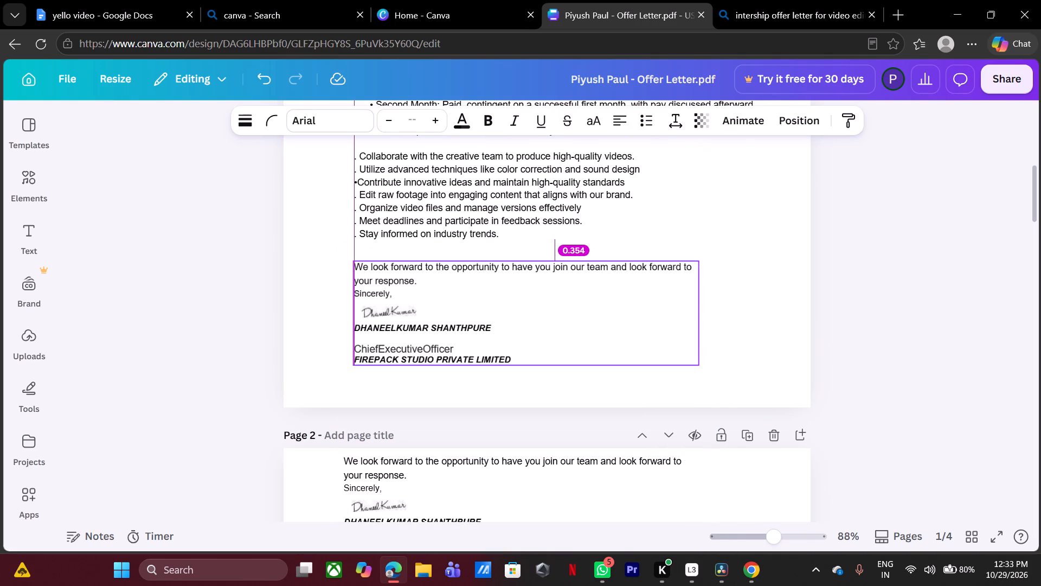
pyautogui.moveTo(523, 320); pyautogui.dragTo(523, 324)
# Widen the closing and signature group on page 1 to about 6.5, matching the body text's width.
pyautogui.moveTo(699, 319); pyautogui.dragTo(742, 321)
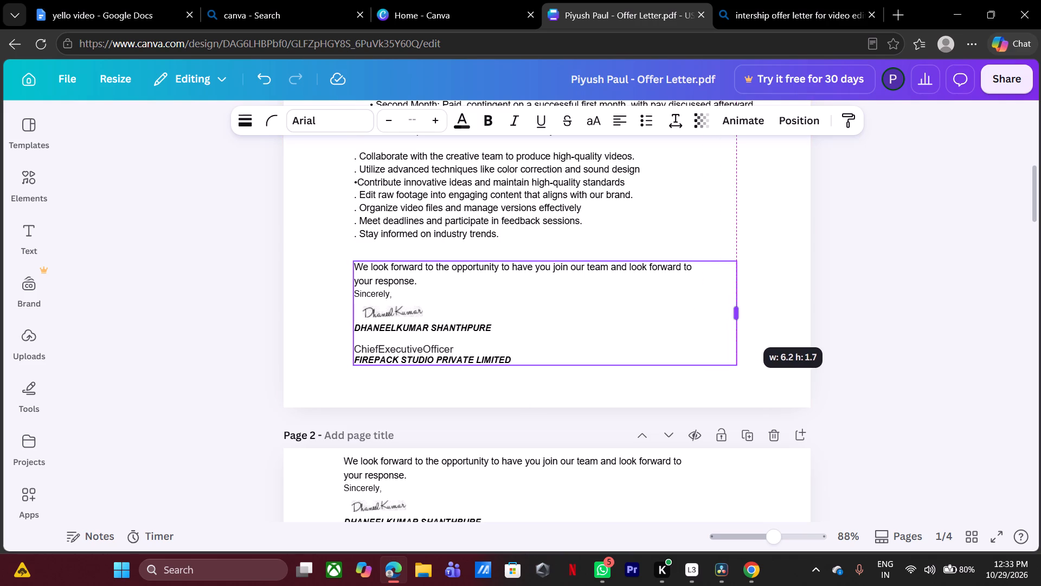
pyautogui.moveTo(742, 321); pyautogui.dragTo(754, 321)
pyautogui.scroll(5, 754, 321)
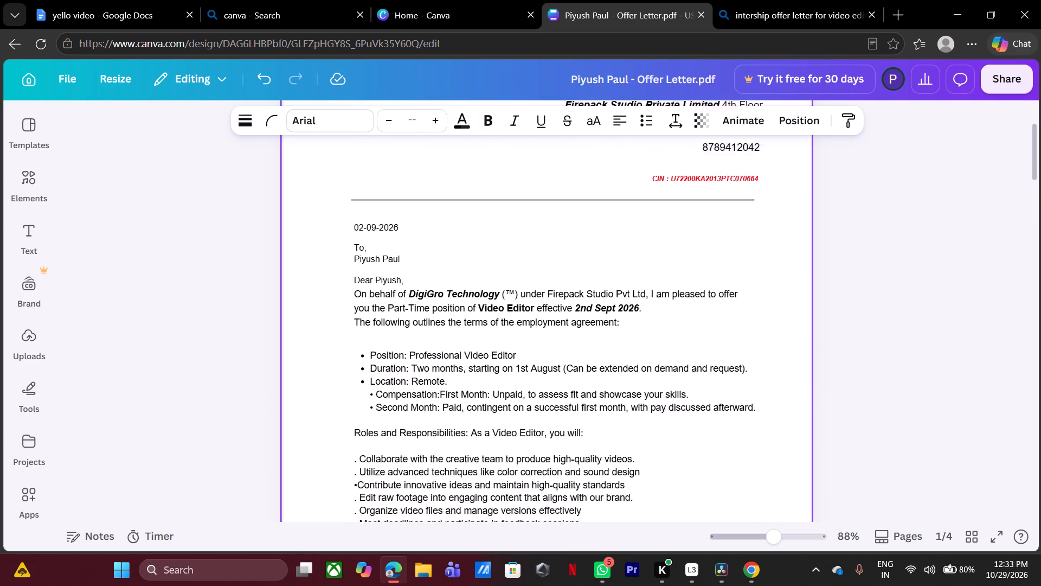
pyautogui.scroll(-4, 708, 361)
pyautogui.scroll(2, 708, 362)
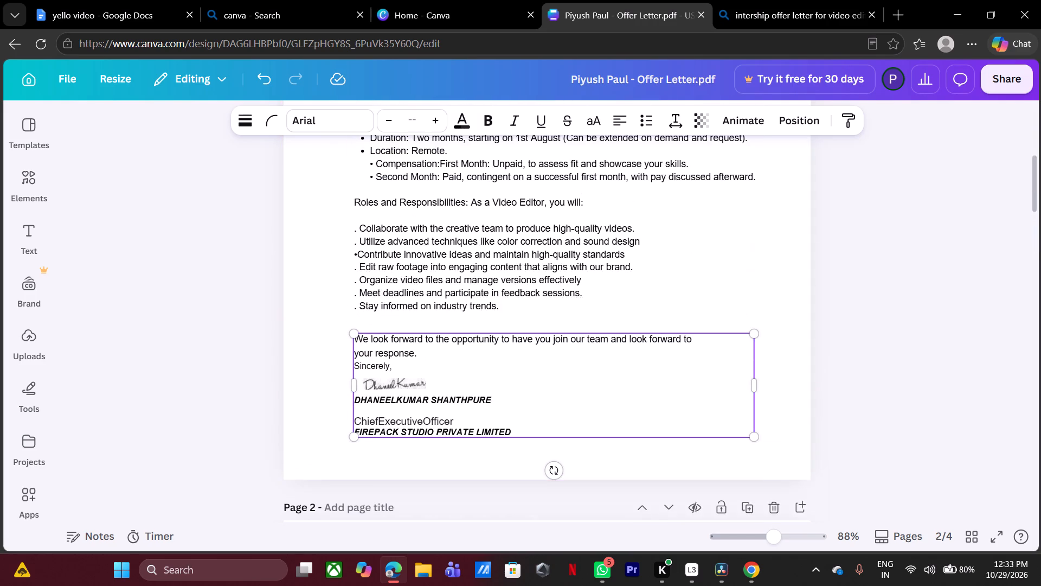
pyautogui.moveTo(754, 385); pyautogui.dragTo(746, 385)
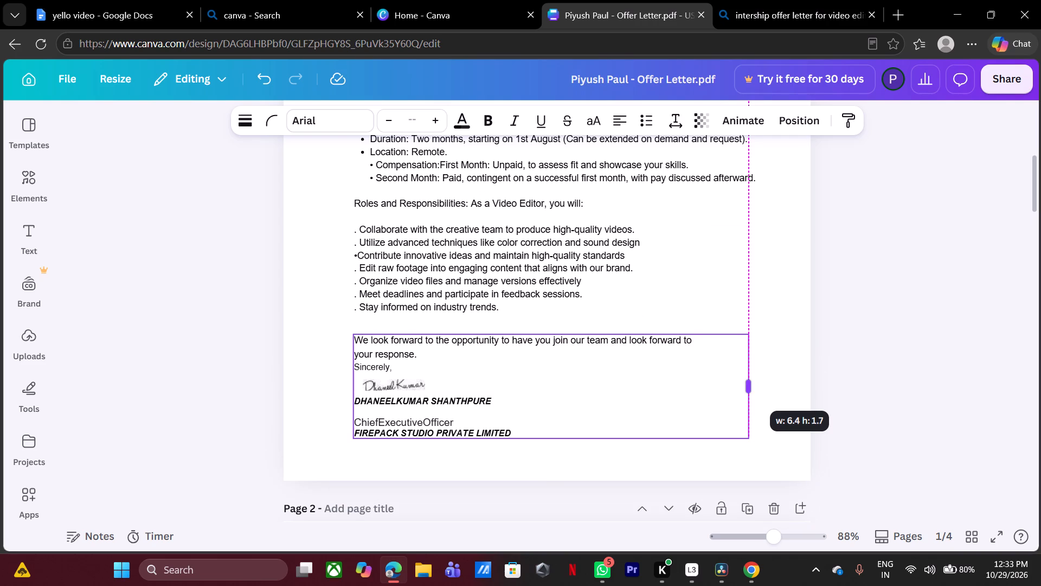
pyautogui.moveTo(746, 385); pyautogui.dragTo(755, 387)
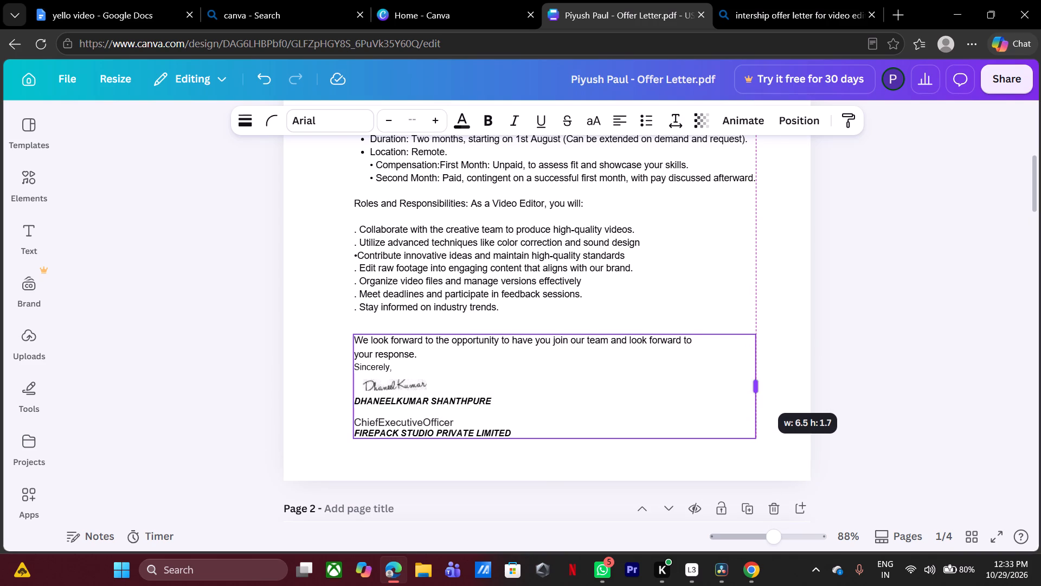
pyautogui.moveTo(755, 387); pyautogui.dragTo(761, 387)
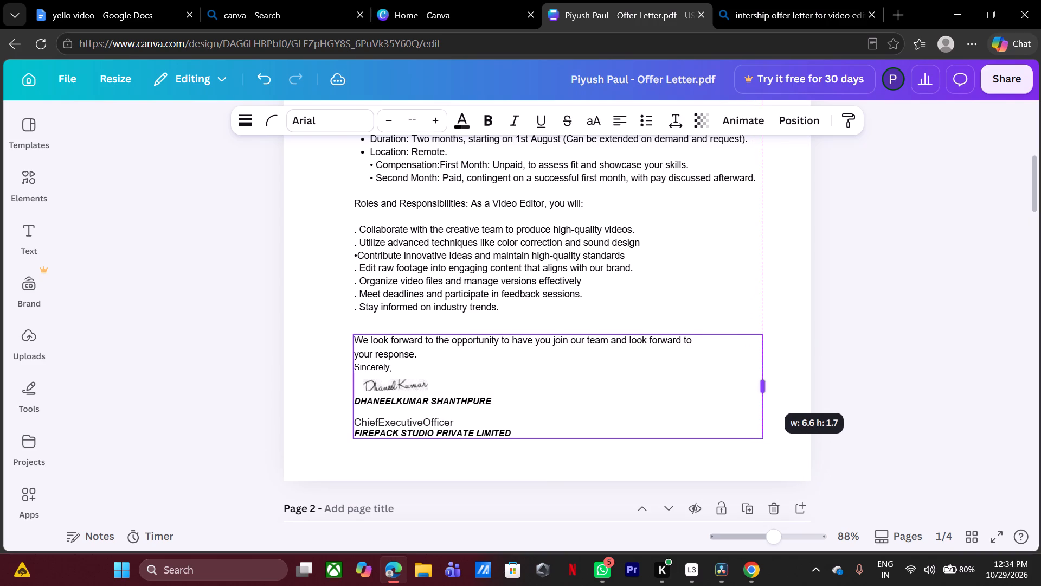
pyautogui.moveTo(761, 387); pyautogui.dragTo(759, 387)
pyautogui.click(759, 387)
# Join "your response." onto the first line of the closing sentence, with a space after "look forward to".
pyautogui.click(714, 339)
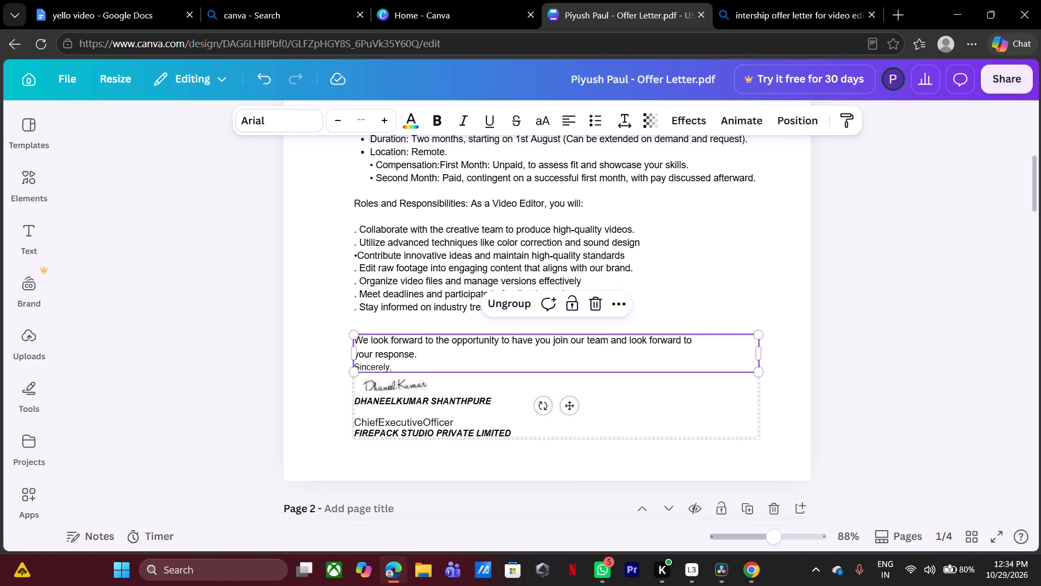
pyautogui.click(705, 340)
pyautogui.doubleClick(705, 343)
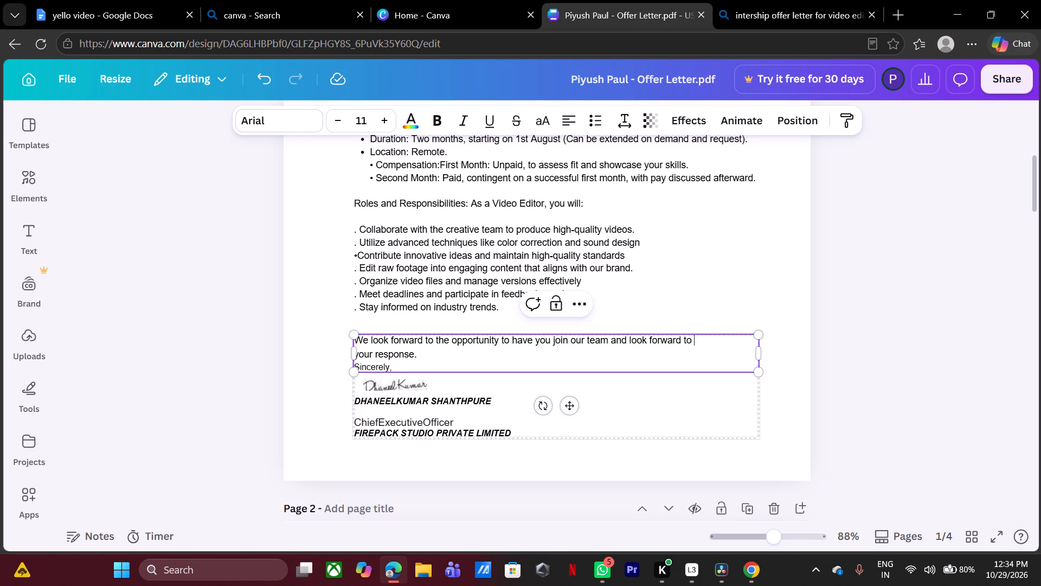
pyautogui.press('Left')
pyautogui.press('Delete')
pyautogui.press('Delete')
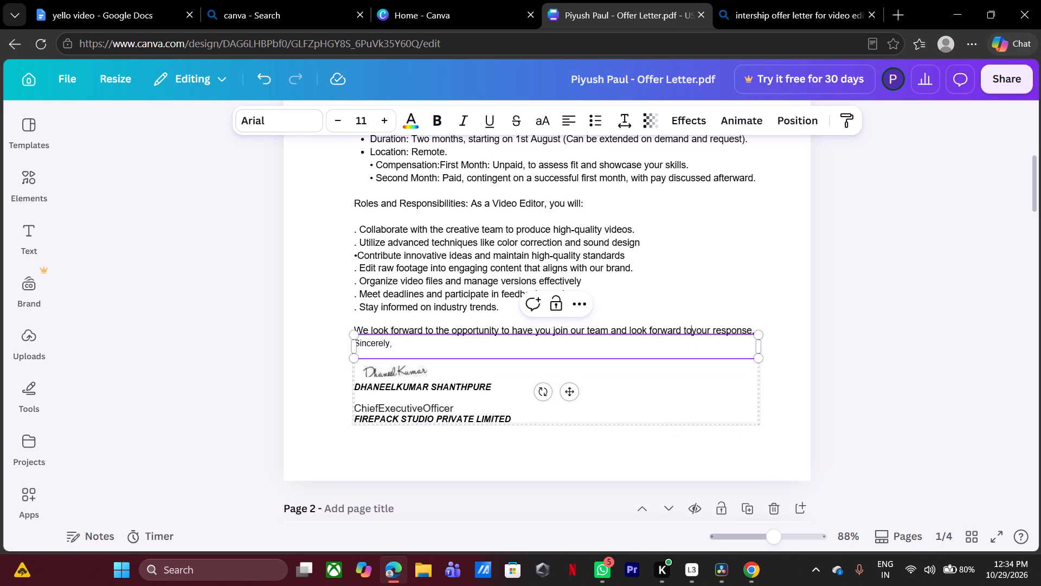
pyautogui.press('space')
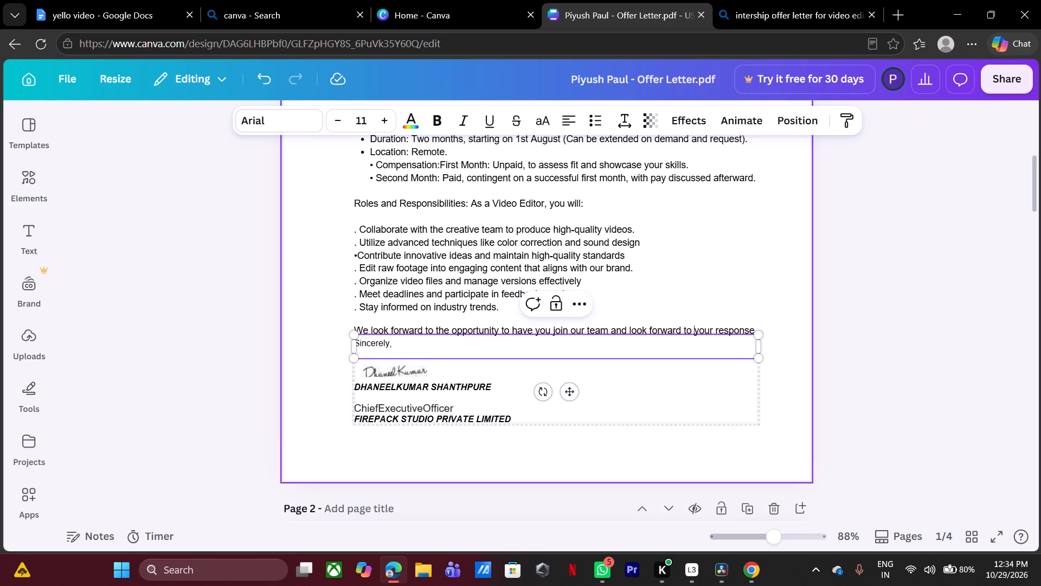
pyautogui.doubleClick(799, 361)
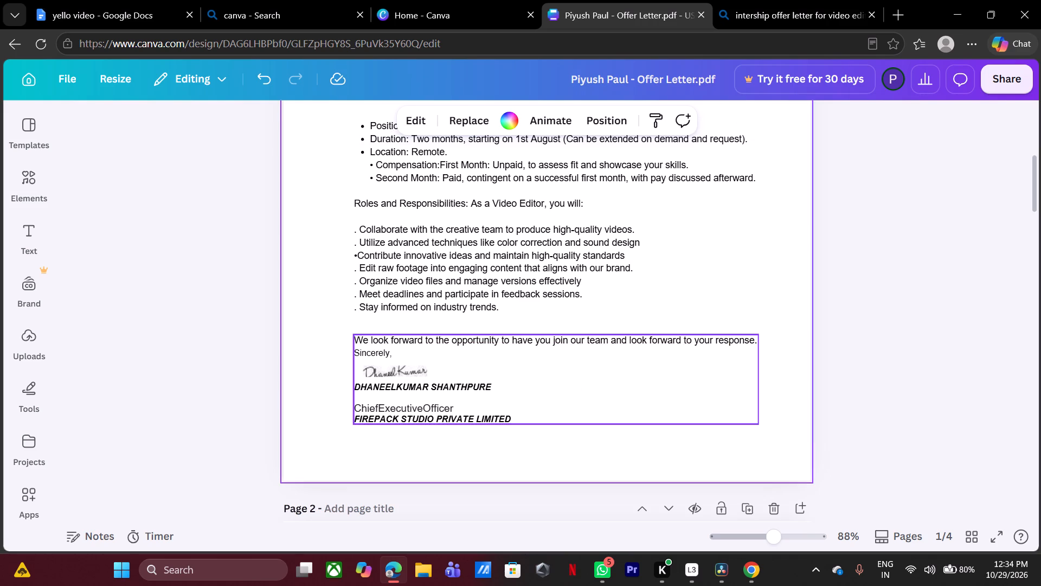
# Ungroup the closing text from the signature block on page 1.
pyautogui.doubleClick(380, 363)
pyautogui.doubleClick(325, 366)
pyautogui.click(402, 351)
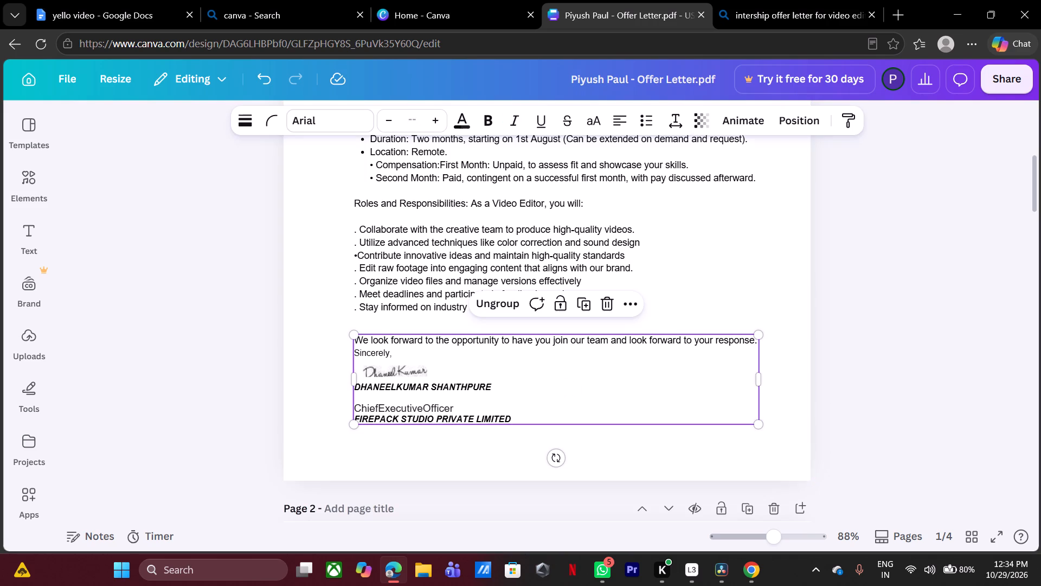
pyautogui.click(511, 305)
pyautogui.click(323, 355)
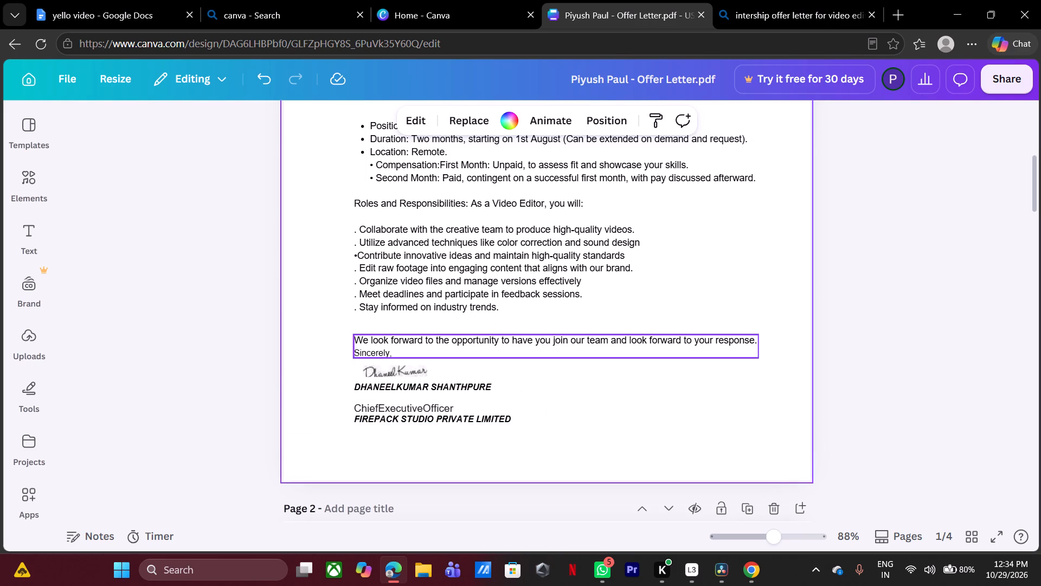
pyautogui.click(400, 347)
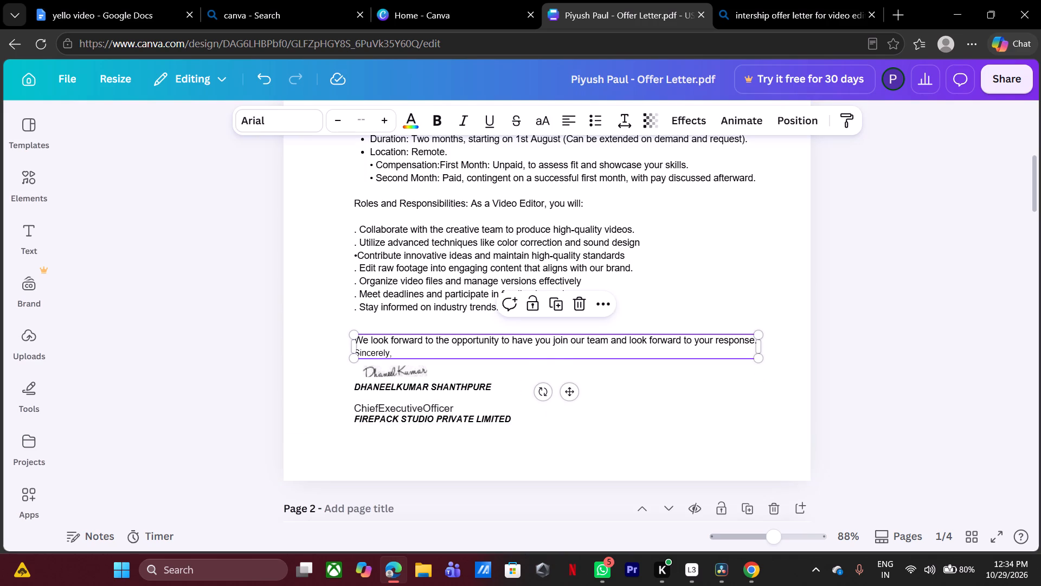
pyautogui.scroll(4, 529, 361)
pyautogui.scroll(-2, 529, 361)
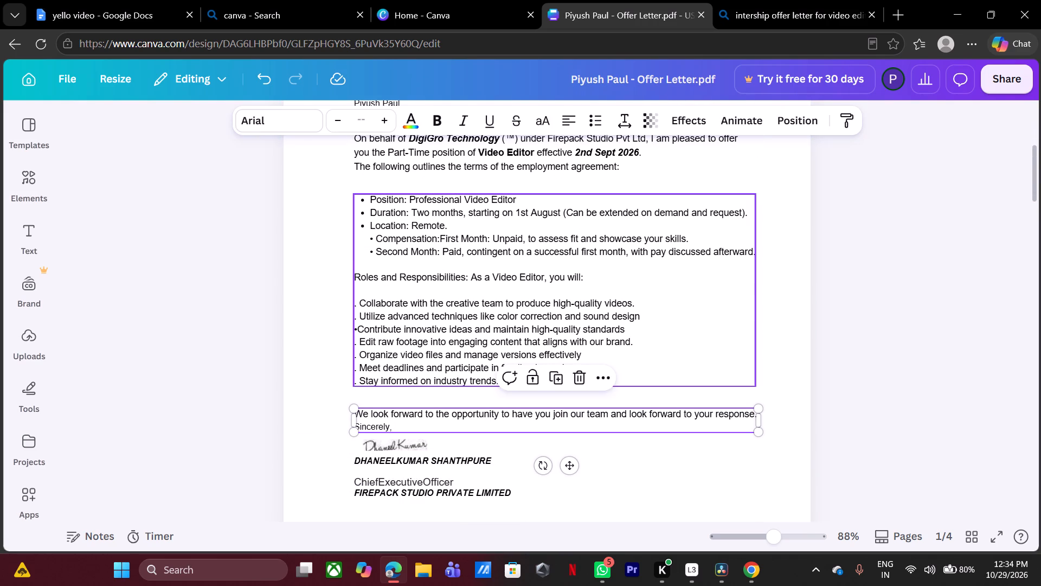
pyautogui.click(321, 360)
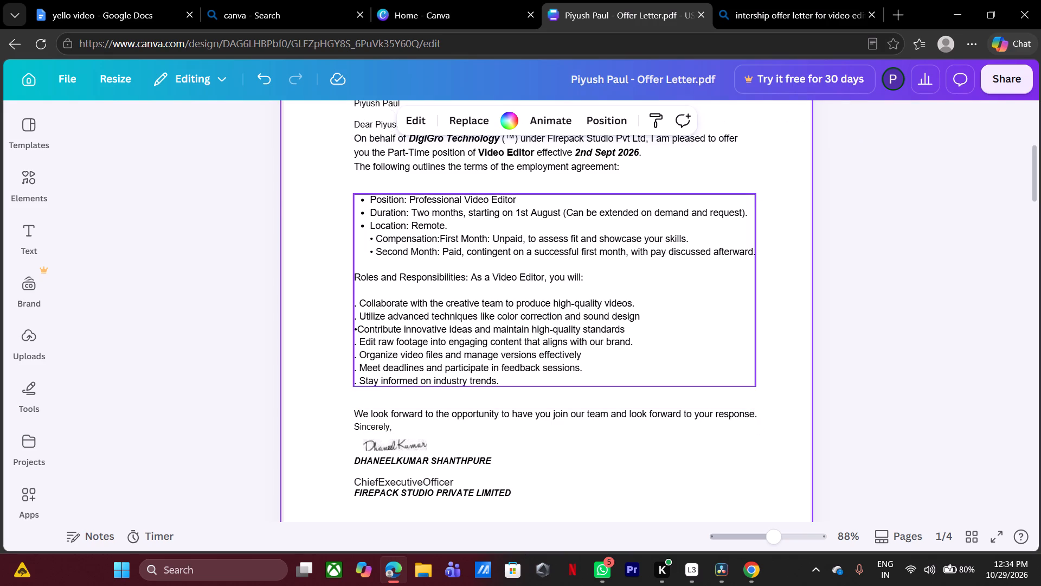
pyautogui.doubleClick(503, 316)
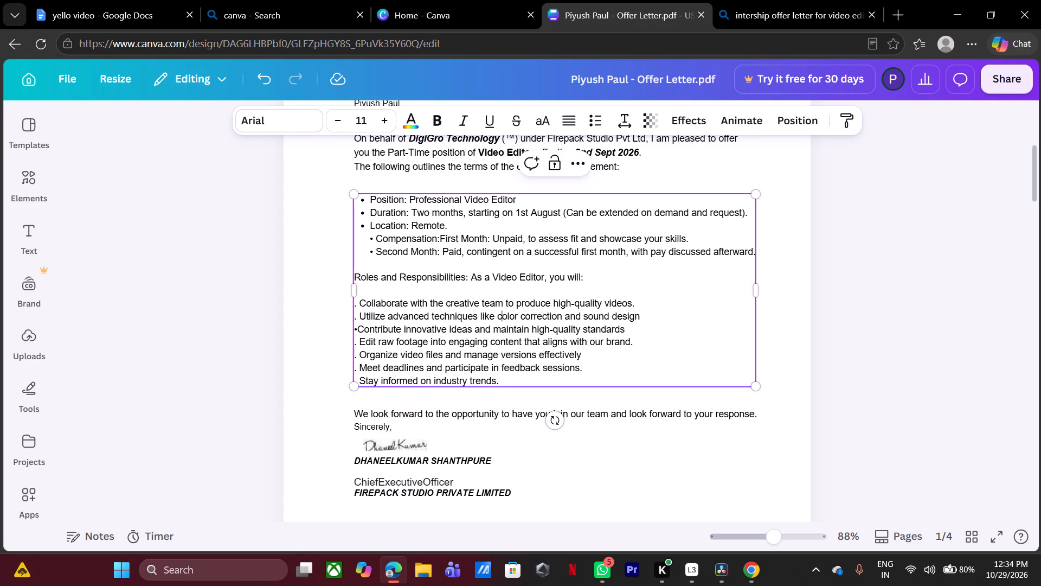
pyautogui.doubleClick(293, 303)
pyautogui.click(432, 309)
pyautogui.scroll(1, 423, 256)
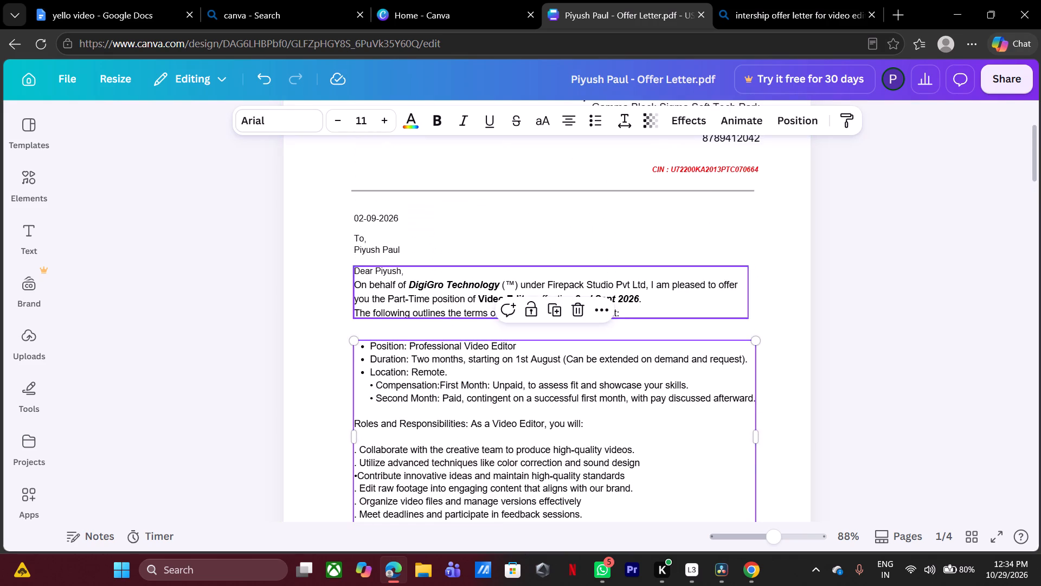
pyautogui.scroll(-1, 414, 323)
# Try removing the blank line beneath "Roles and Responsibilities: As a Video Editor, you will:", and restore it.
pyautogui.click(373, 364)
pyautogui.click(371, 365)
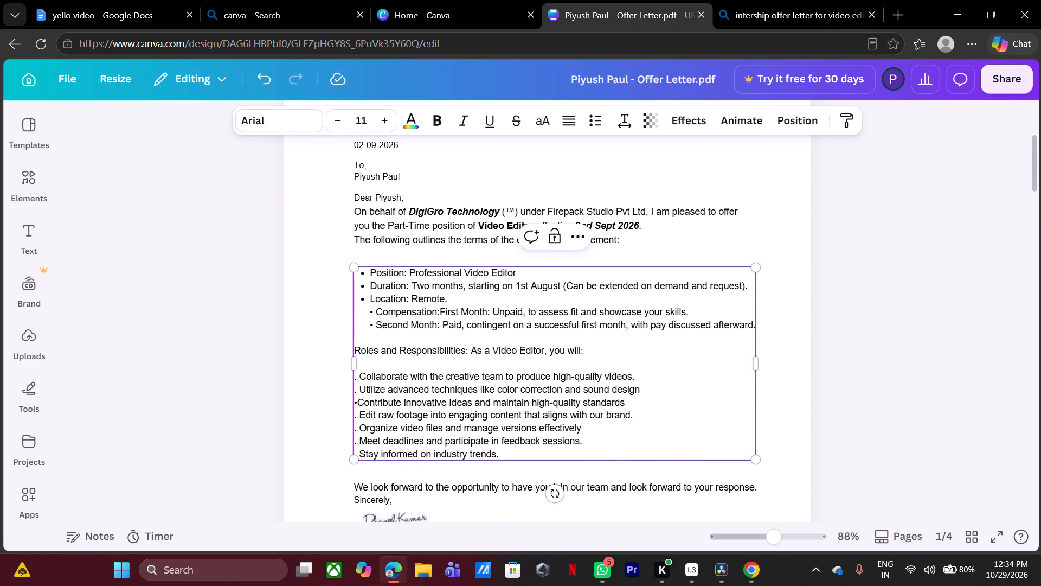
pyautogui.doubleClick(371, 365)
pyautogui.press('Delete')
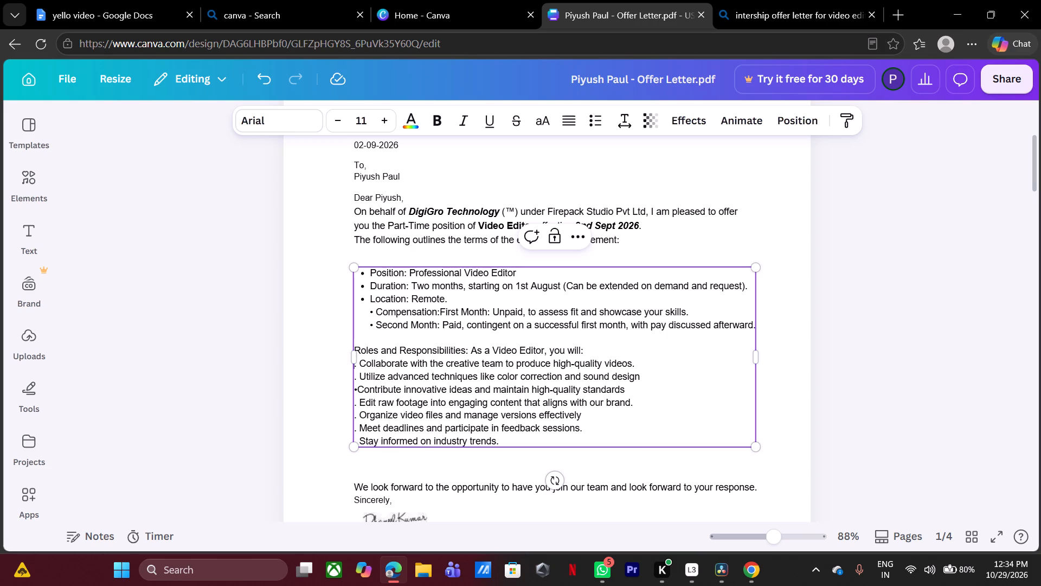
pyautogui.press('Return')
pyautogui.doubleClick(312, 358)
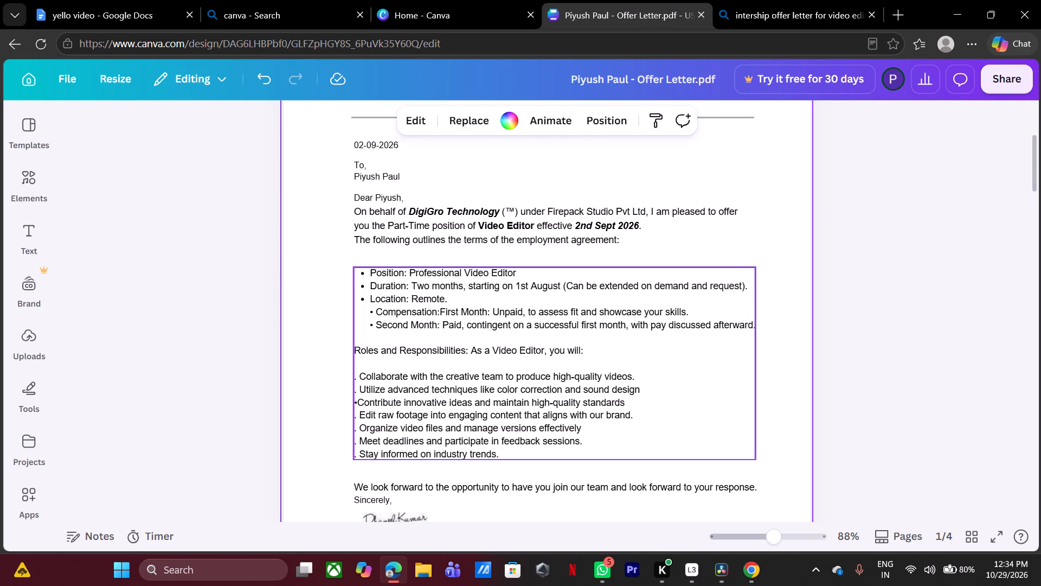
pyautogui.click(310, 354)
# Move the position and responsibilities text box slightly up, closer to the introductory paragraph.
pyautogui.moveTo(469, 293); pyautogui.dragTo(469, 282)
# Move the closing text box up so it is evenly spaced at 0.318 between the responsibilities list and the signature.
pyautogui.scroll(-1, 428, 355)
pyautogui.doubleClick(470, 343)
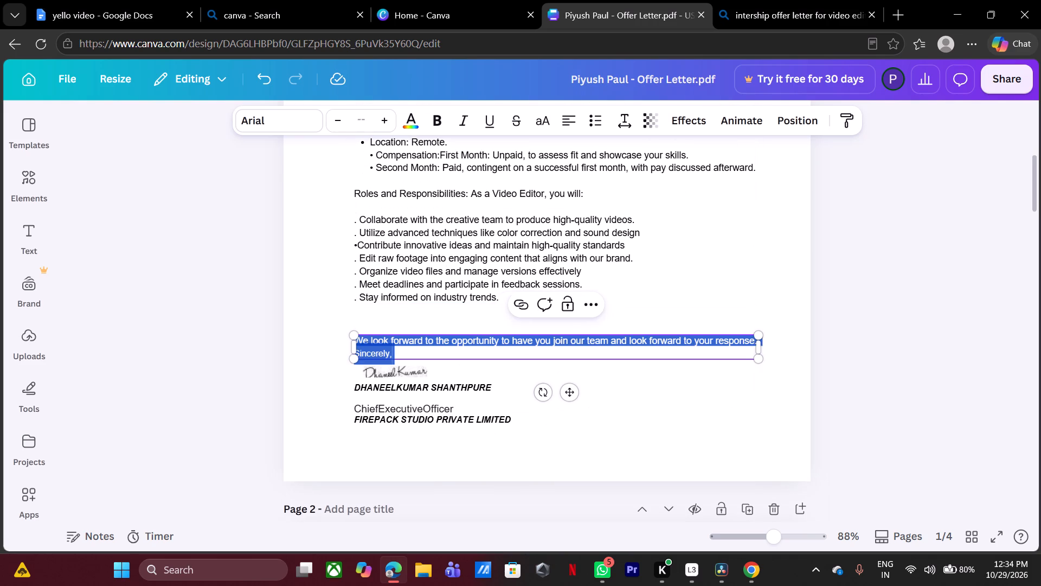
pyautogui.click(502, 375)
pyautogui.moveTo(465, 347); pyautogui.dragTo(466, 342)
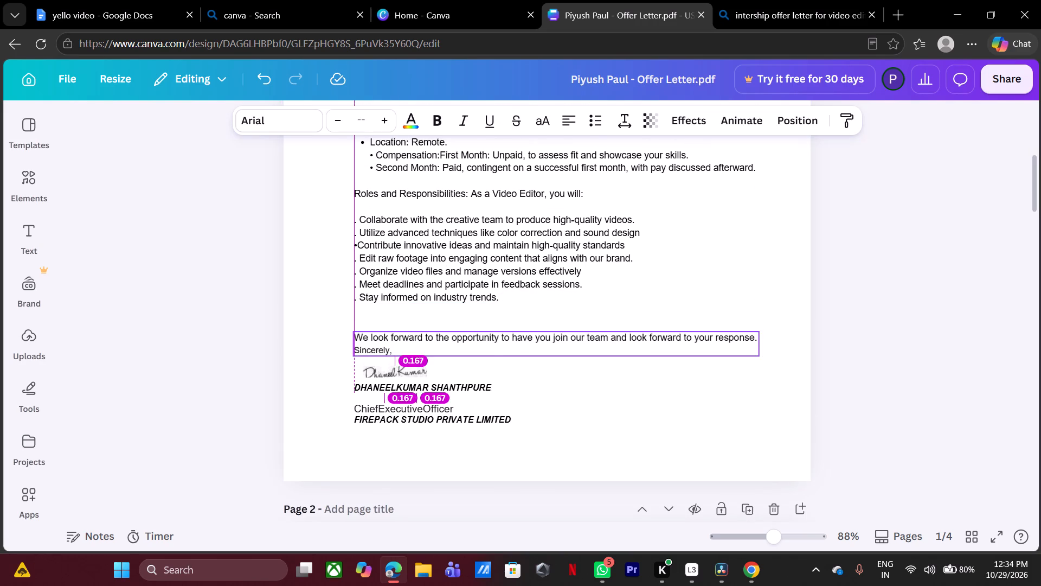
pyautogui.moveTo(466, 342); pyautogui.dragTo(465, 335)
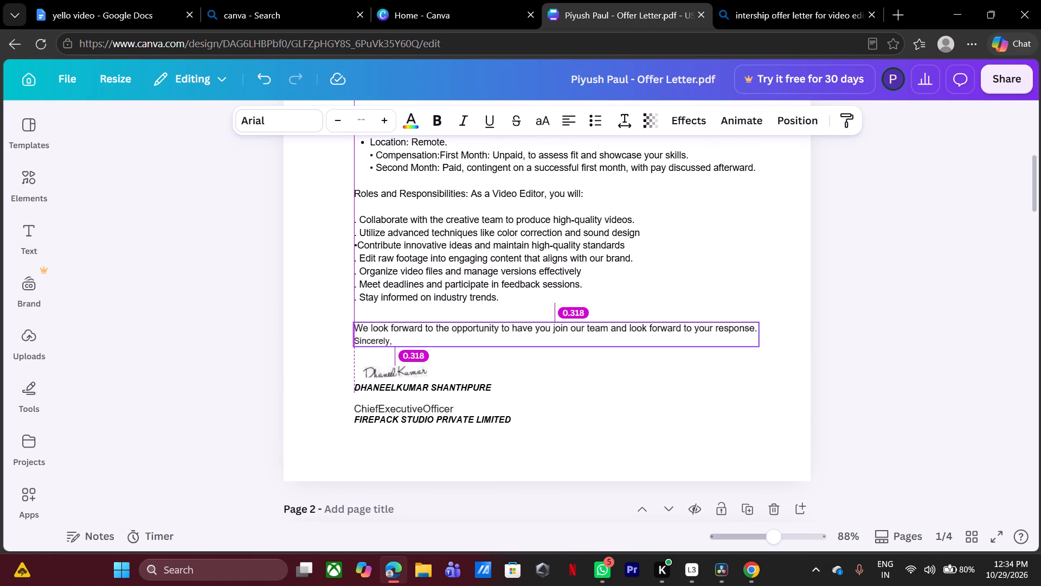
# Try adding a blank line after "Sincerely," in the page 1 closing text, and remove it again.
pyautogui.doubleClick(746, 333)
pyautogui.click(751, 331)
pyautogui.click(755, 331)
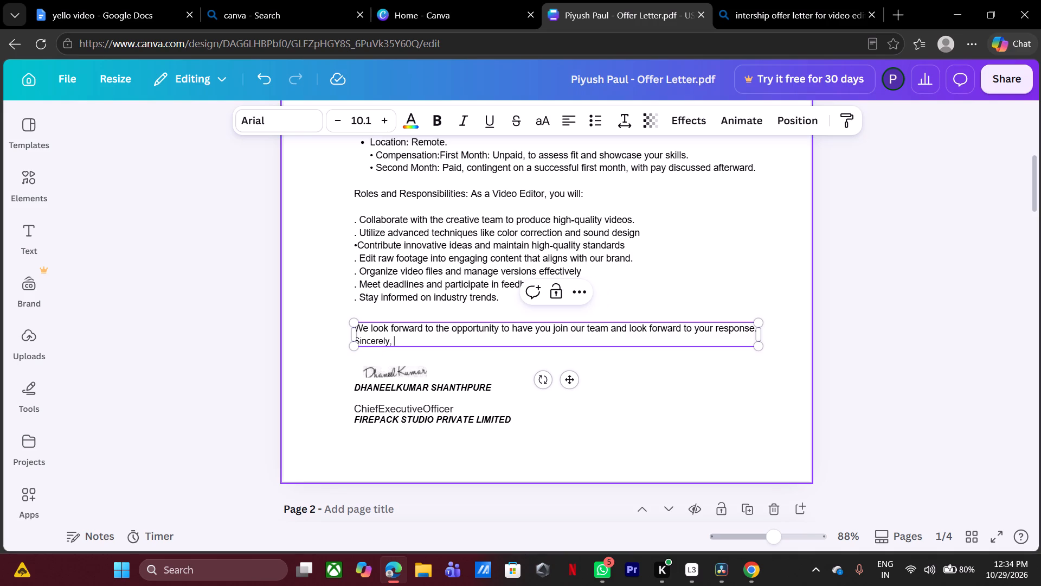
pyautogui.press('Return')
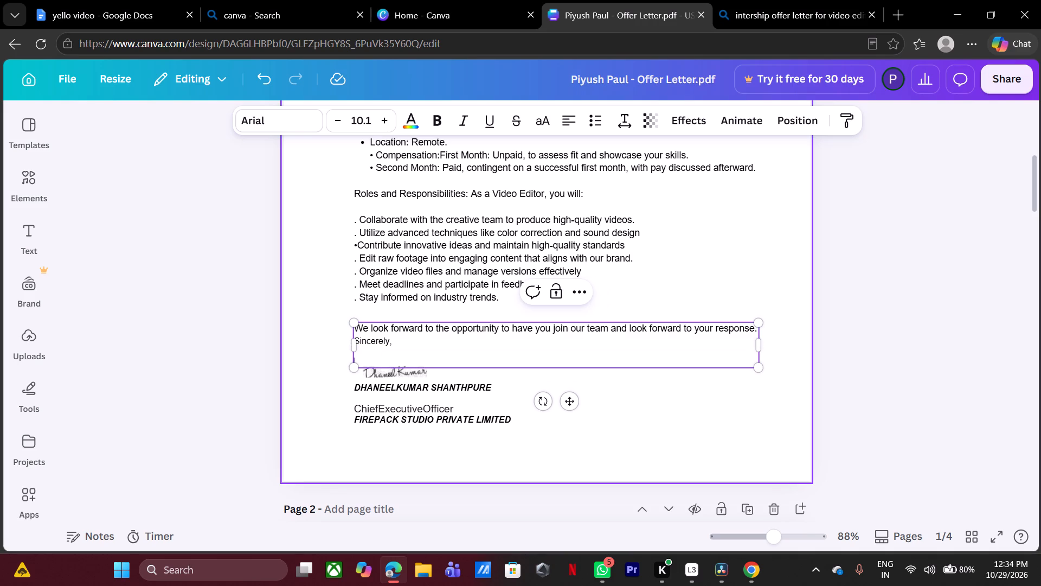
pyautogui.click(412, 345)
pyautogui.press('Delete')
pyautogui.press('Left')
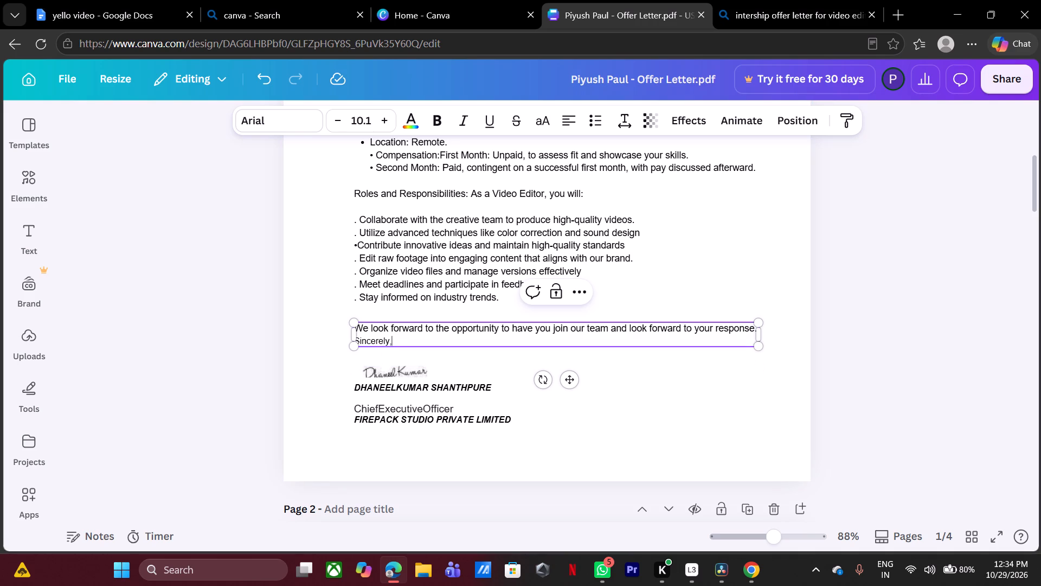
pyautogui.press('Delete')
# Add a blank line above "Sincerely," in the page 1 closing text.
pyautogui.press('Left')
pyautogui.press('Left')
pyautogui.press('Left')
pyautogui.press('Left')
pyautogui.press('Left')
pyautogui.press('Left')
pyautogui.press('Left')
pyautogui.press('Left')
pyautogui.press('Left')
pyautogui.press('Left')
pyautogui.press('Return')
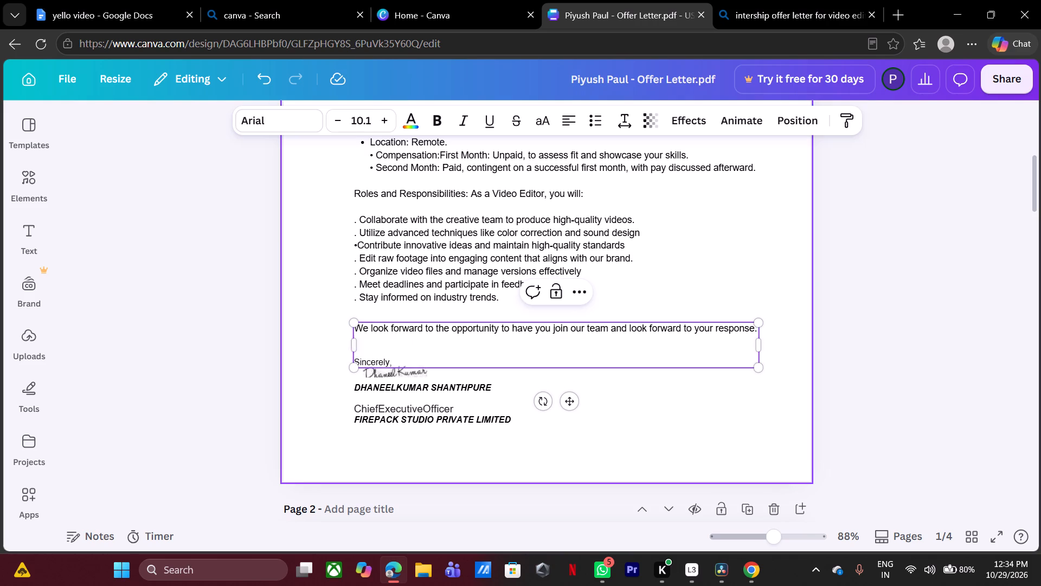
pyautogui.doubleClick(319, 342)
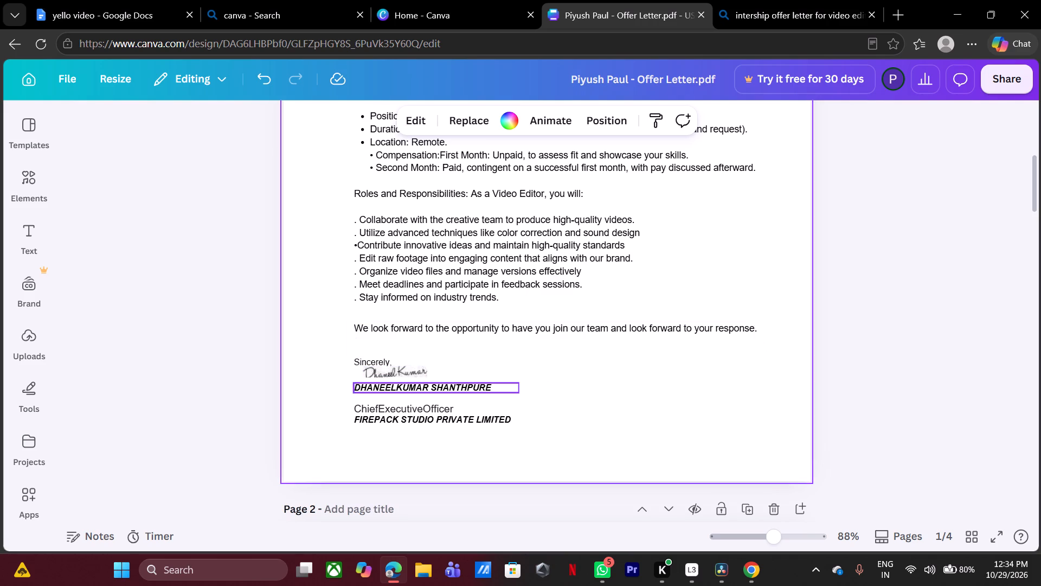
# Move the closing and signature group on page 2 slightly down and to the left.
pyautogui.scroll(-7, 415, 399)
pyautogui.scroll(4, 415, 399)
pyautogui.scroll(-4, 415, 399)
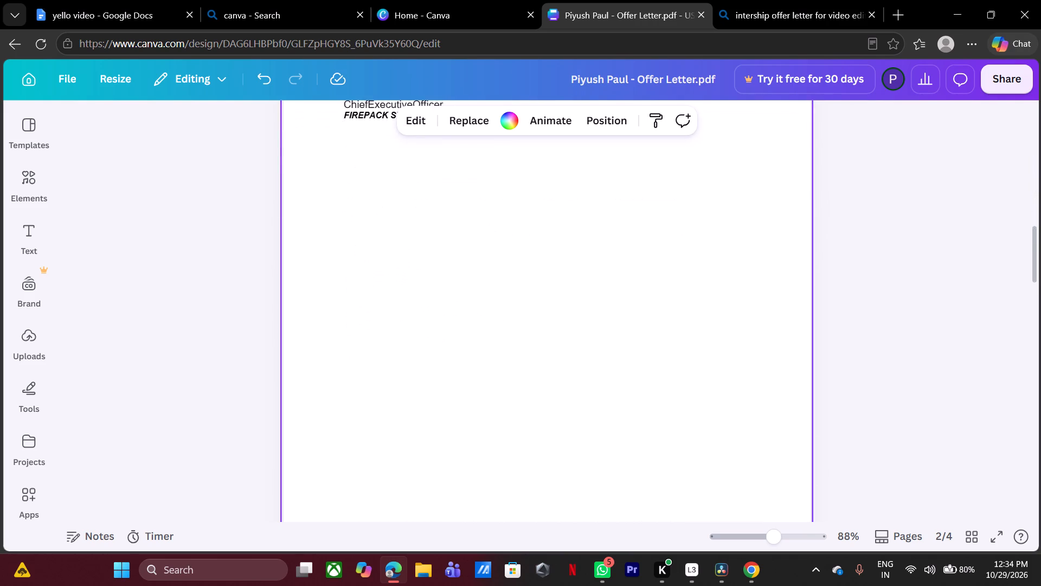
pyautogui.scroll(2, 415, 399)
pyautogui.moveTo(447, 251); pyautogui.dragTo(440, 295)
# Nudge the closing text box on page 1 slightly up, closer to the responsibilities list.
pyautogui.scroll(3, 436, 311)
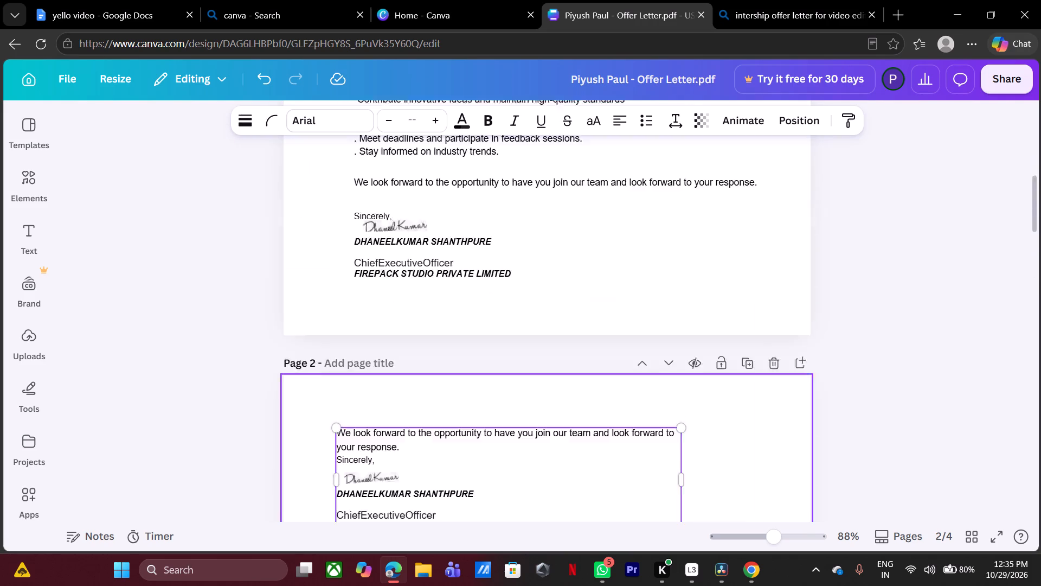
pyautogui.scroll(2, 436, 311)
pyautogui.moveTo(786, 537); pyautogui.dragTo(792, 537)
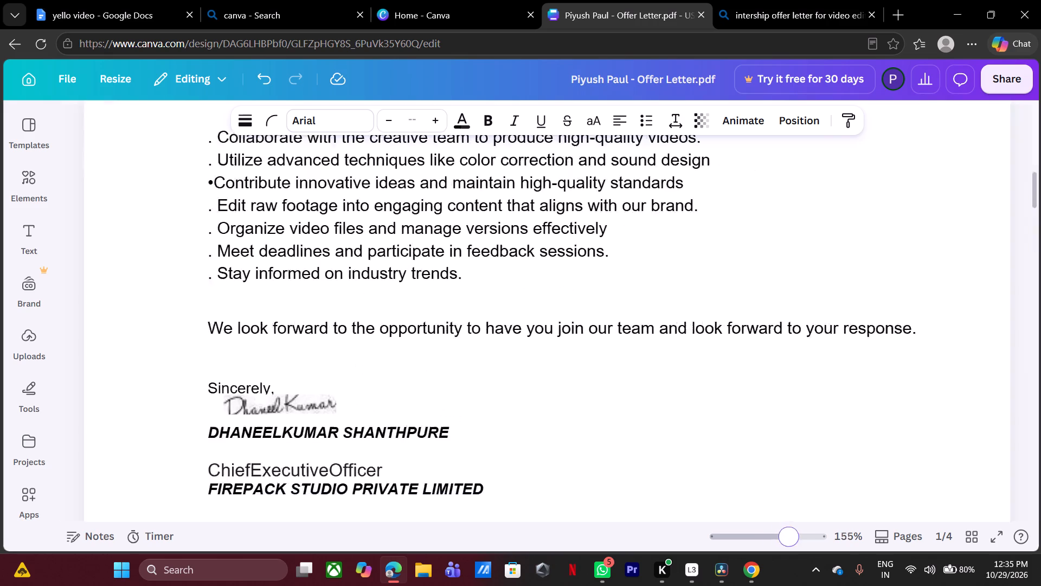
pyautogui.moveTo(792, 537); pyautogui.dragTo(793, 537)
pyautogui.click(793, 537)
pyautogui.moveTo(288, 358); pyautogui.dragTo(289, 349)
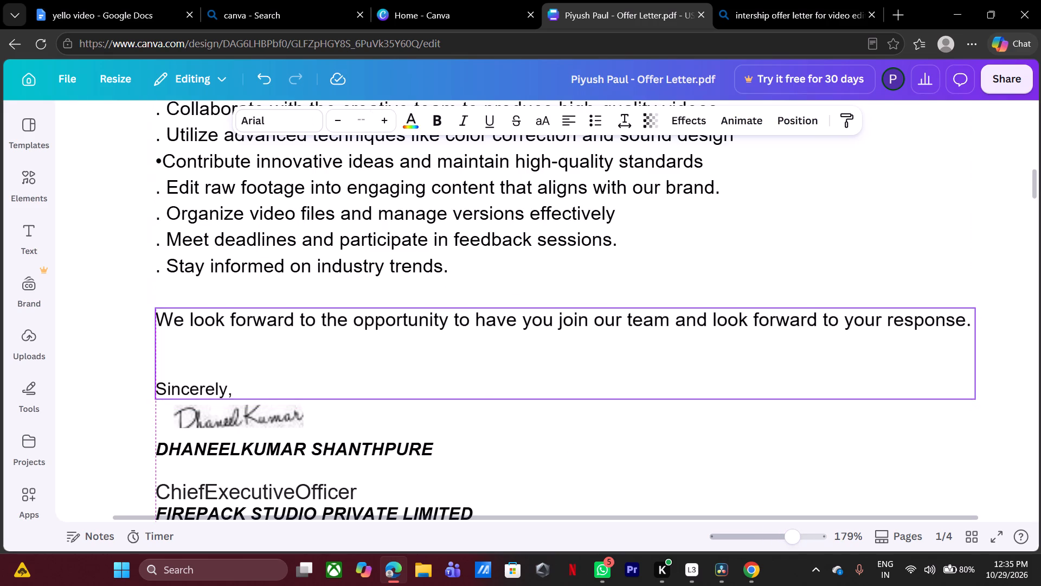
pyautogui.moveTo(289, 349); pyautogui.dragTo(289, 348)
# Move the signature image on page 1 left to line up with the left edge of the signatory's name.
pyautogui.moveTo(239, 419); pyautogui.dragTo(240, 424)
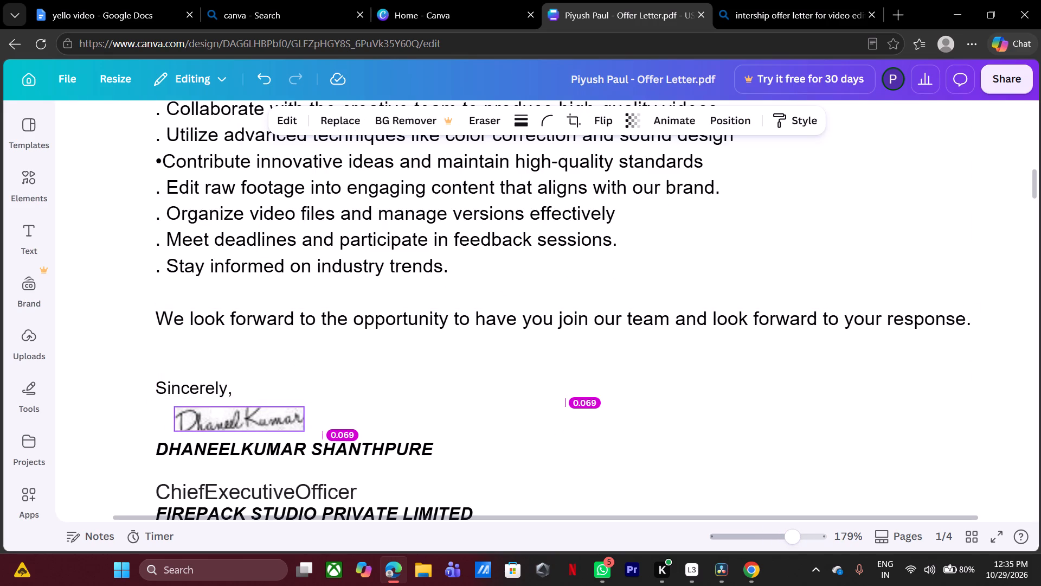
pyautogui.moveTo(240, 424); pyautogui.dragTo(225, 423)
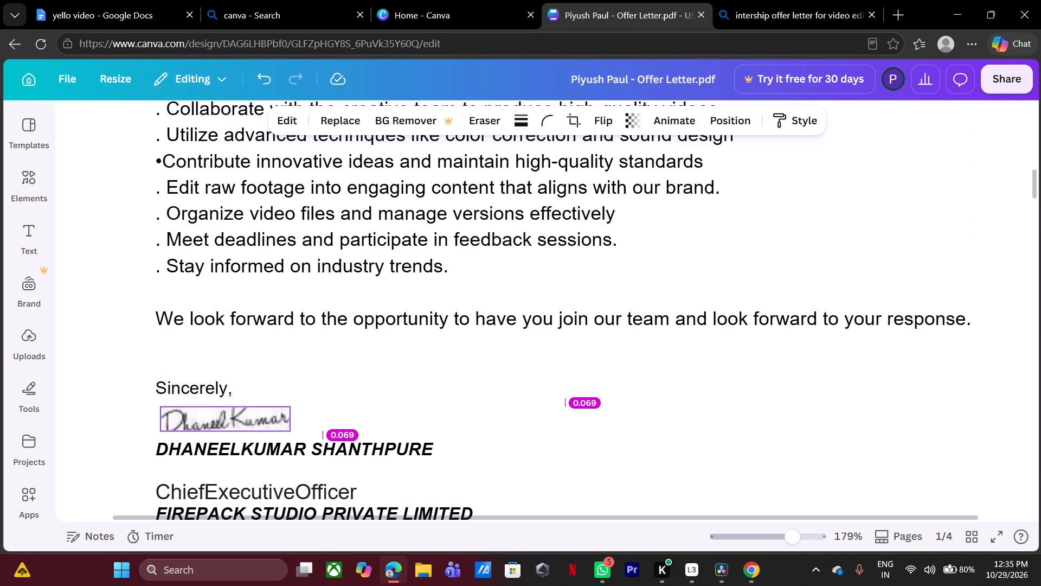
pyautogui.moveTo(225, 423); pyautogui.dragTo(224, 423)
pyautogui.click(224, 423)
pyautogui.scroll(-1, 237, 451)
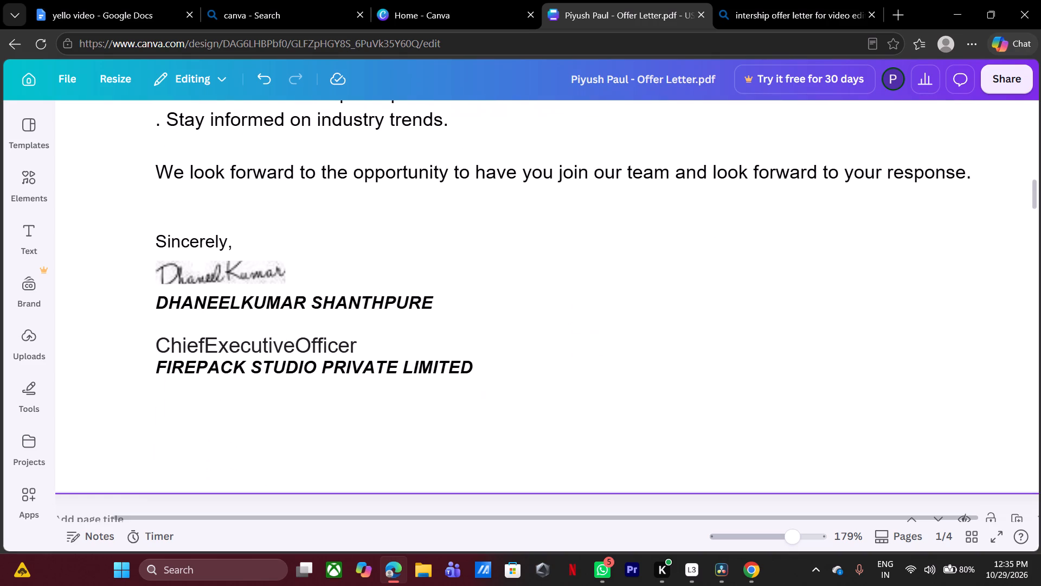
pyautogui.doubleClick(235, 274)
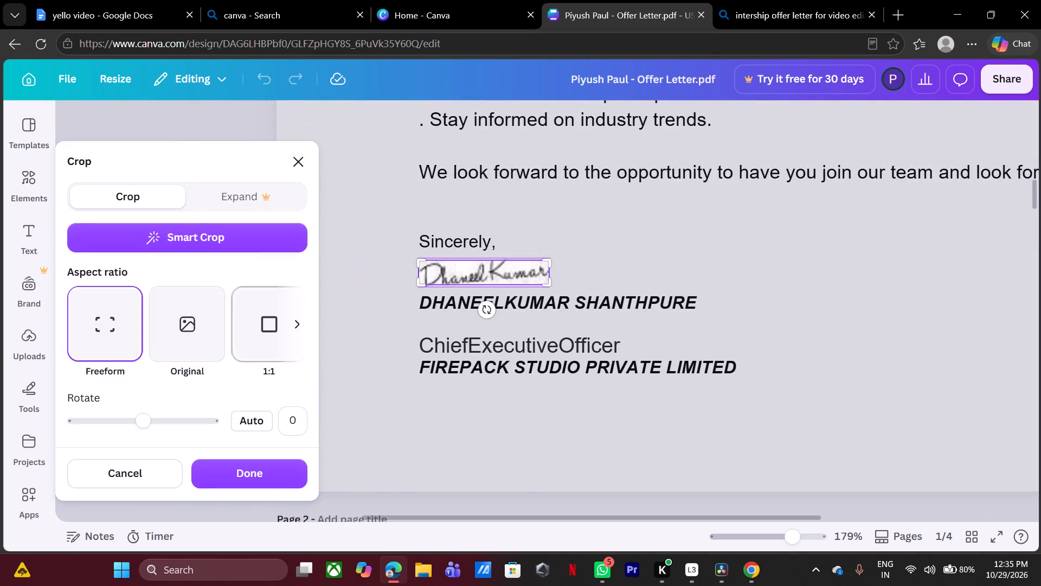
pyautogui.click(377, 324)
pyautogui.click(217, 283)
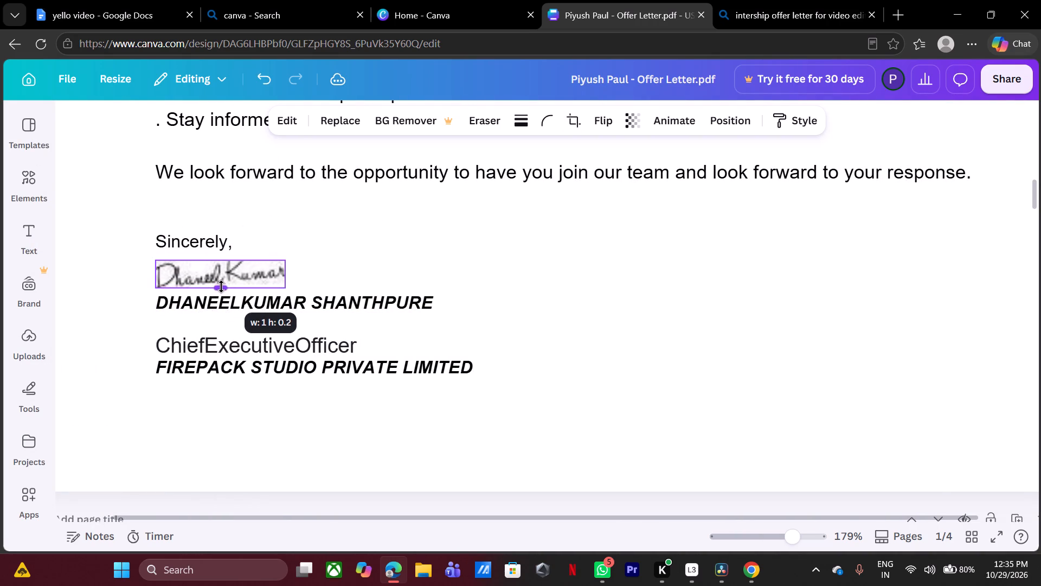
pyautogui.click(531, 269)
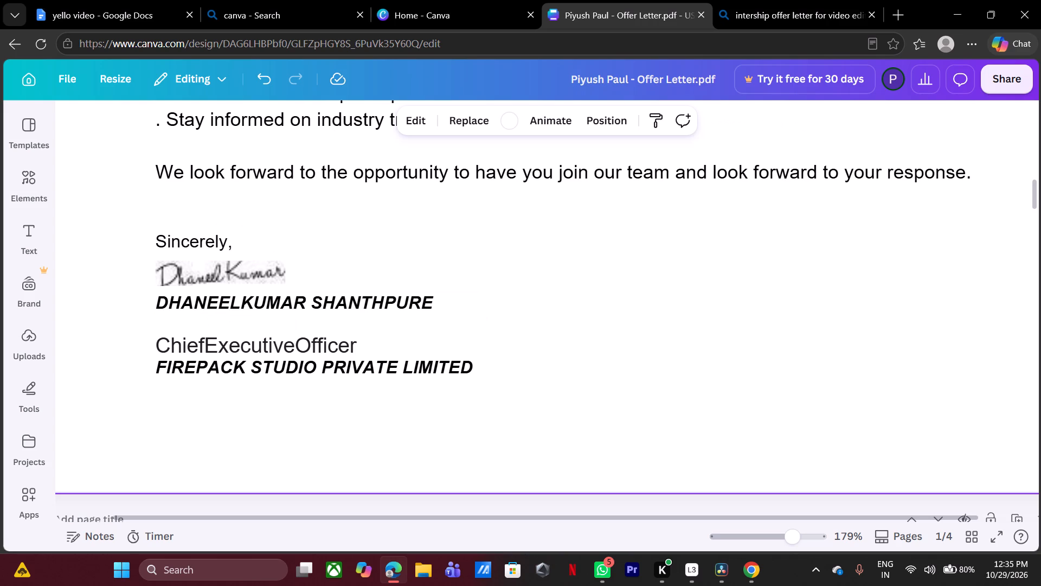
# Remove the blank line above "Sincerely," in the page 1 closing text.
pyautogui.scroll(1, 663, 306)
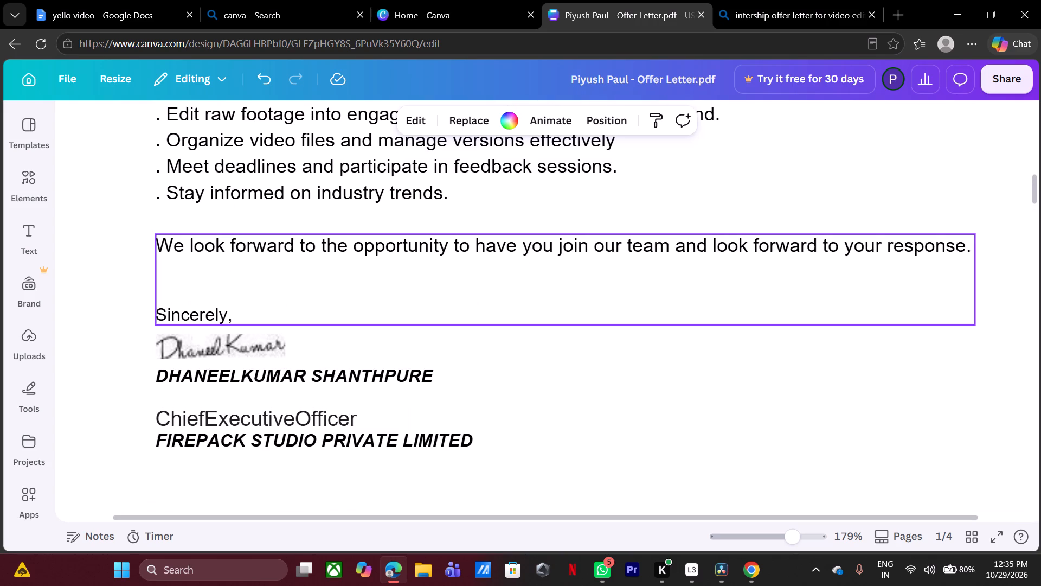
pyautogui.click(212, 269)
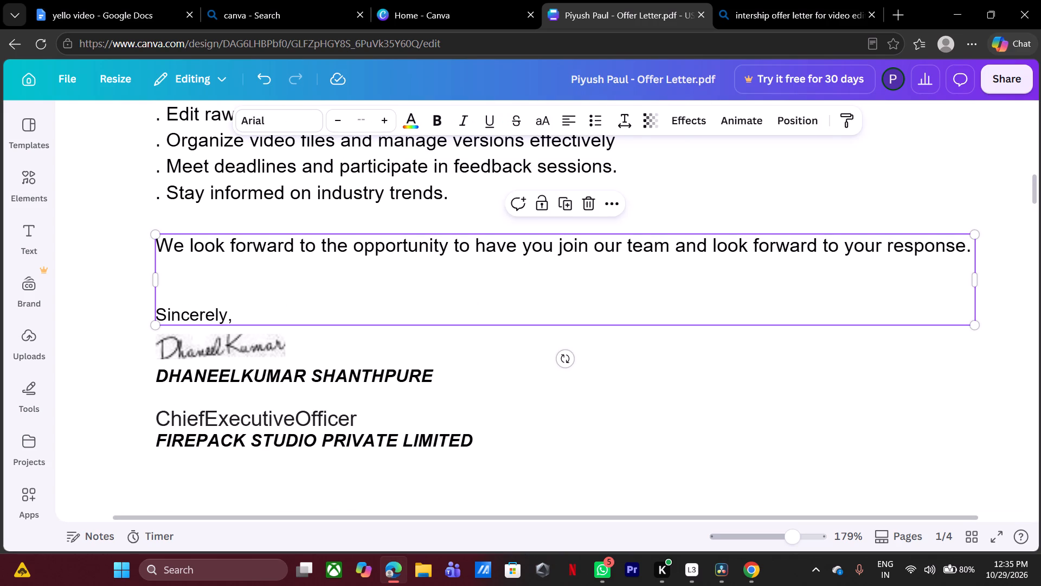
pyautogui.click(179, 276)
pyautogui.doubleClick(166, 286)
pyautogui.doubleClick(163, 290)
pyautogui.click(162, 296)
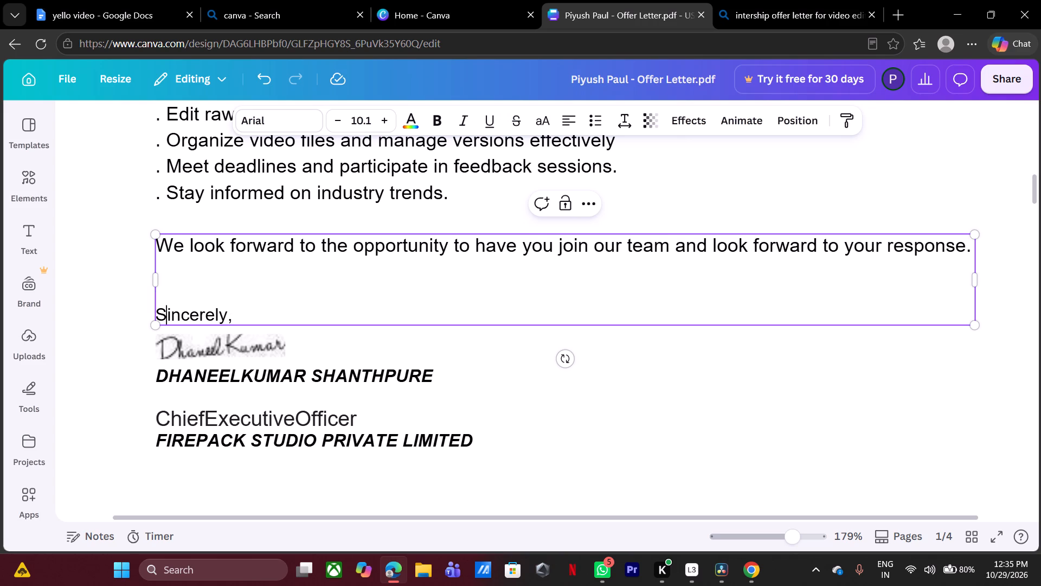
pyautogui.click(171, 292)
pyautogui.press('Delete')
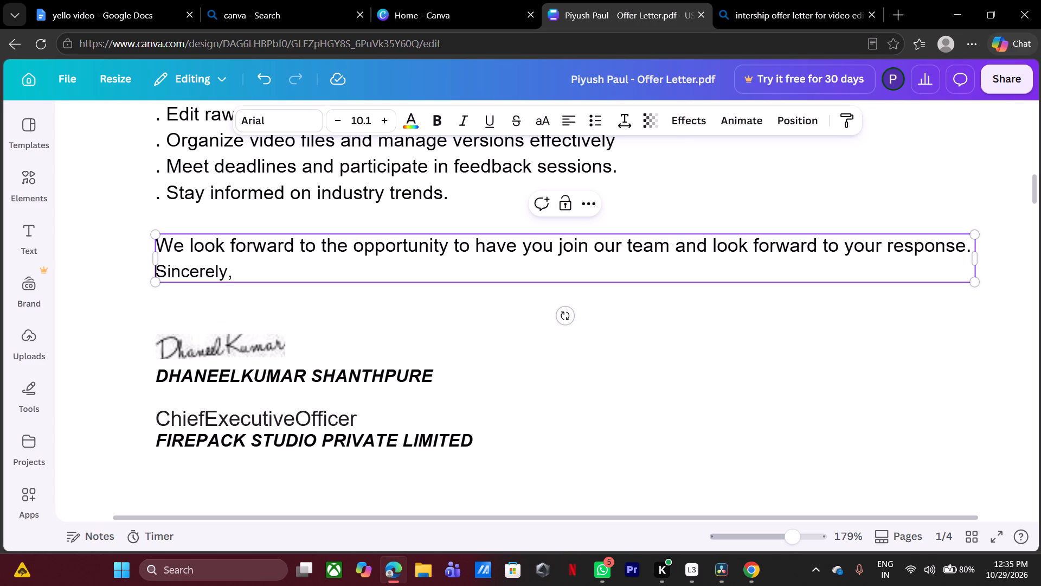
# Increase the line spacing of the whole closing text so "Sincerely," sits farther below the sentence.
pyautogui.click(278, 275)
pyautogui.moveTo(256, 278); pyautogui.dragTo(138, 239)
pyautogui.moveTo(138, 239); pyautogui.dragTo(161, 239)
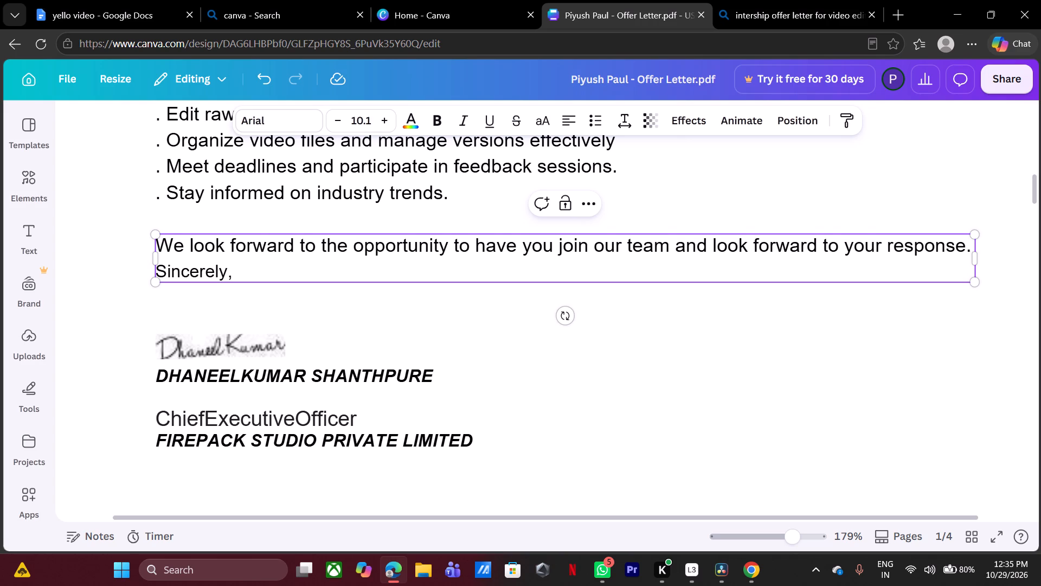
pyautogui.click(235, 263)
pyautogui.moveTo(242, 276); pyautogui.dragTo(156, 238)
pyautogui.click(156, 238)
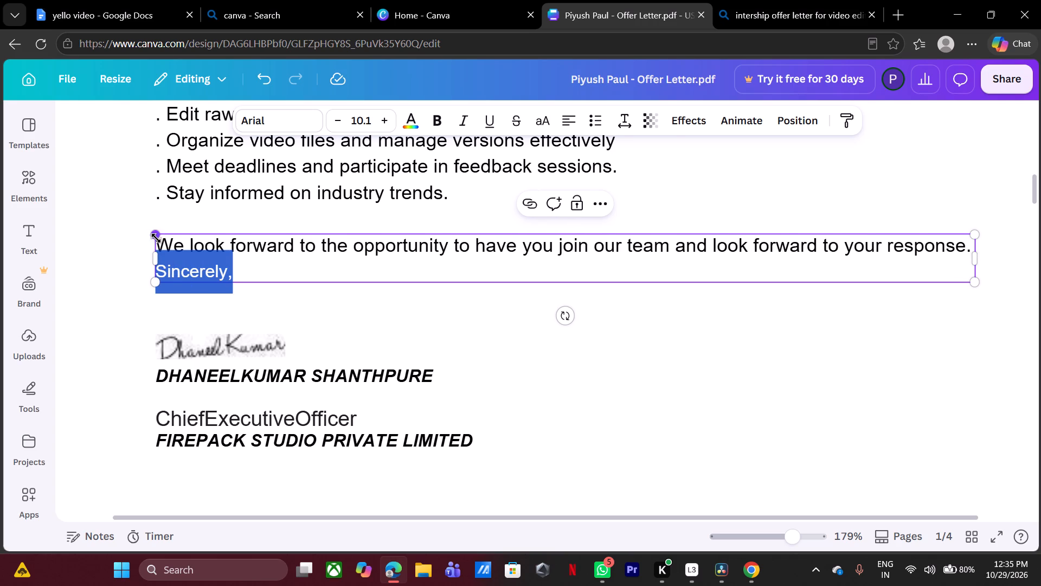
pyautogui.click(234, 269)
pyautogui.click(260, 277)
pyautogui.hotkey('ctrl', 'a')
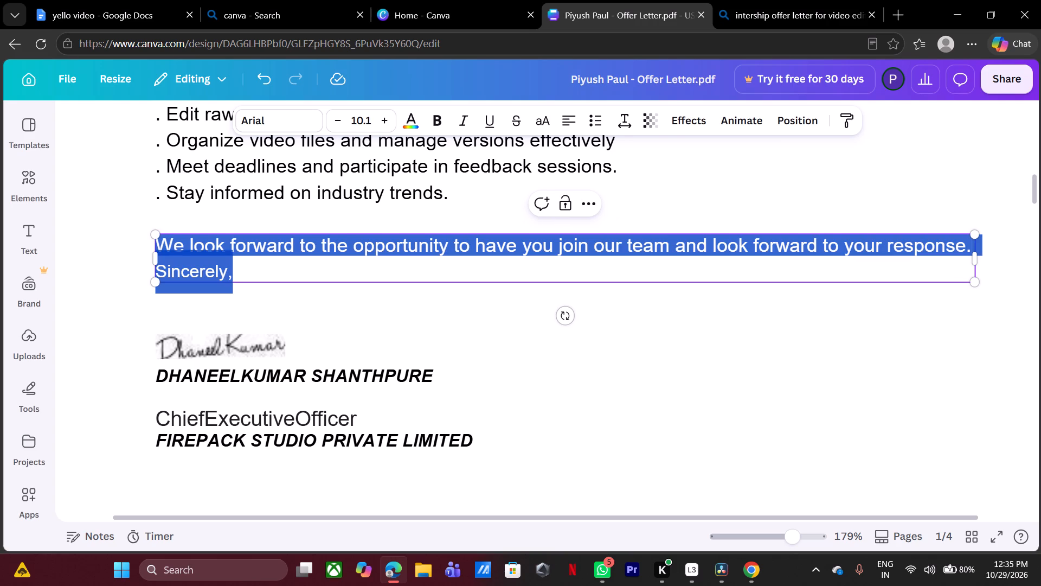
pyautogui.click(621, 118)
pyautogui.moveTo(603, 230); pyautogui.dragTo(603, 232)
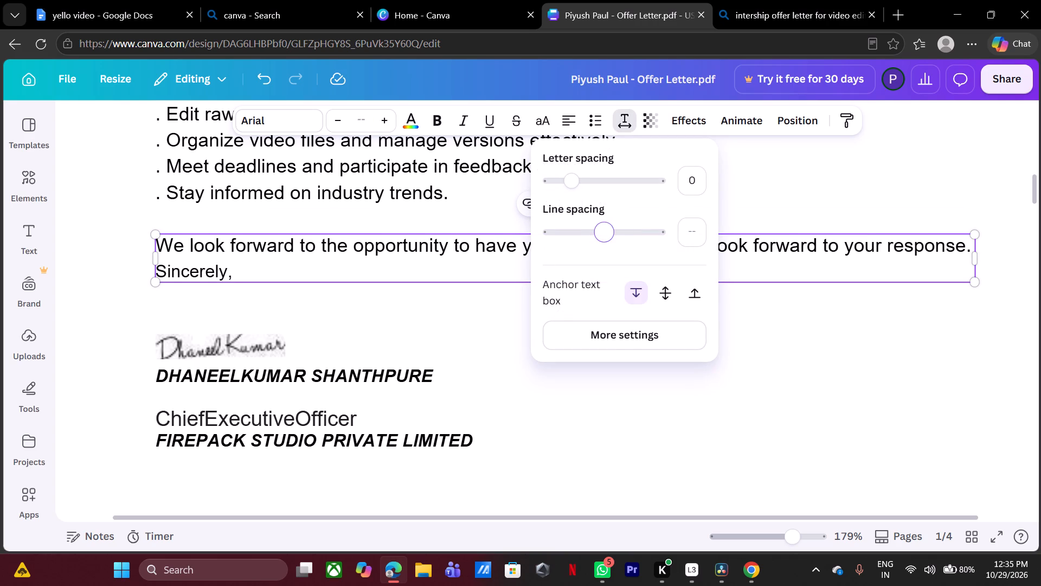
pyautogui.moveTo(603, 232); pyautogui.dragTo(635, 237)
pyautogui.click(839, 397)
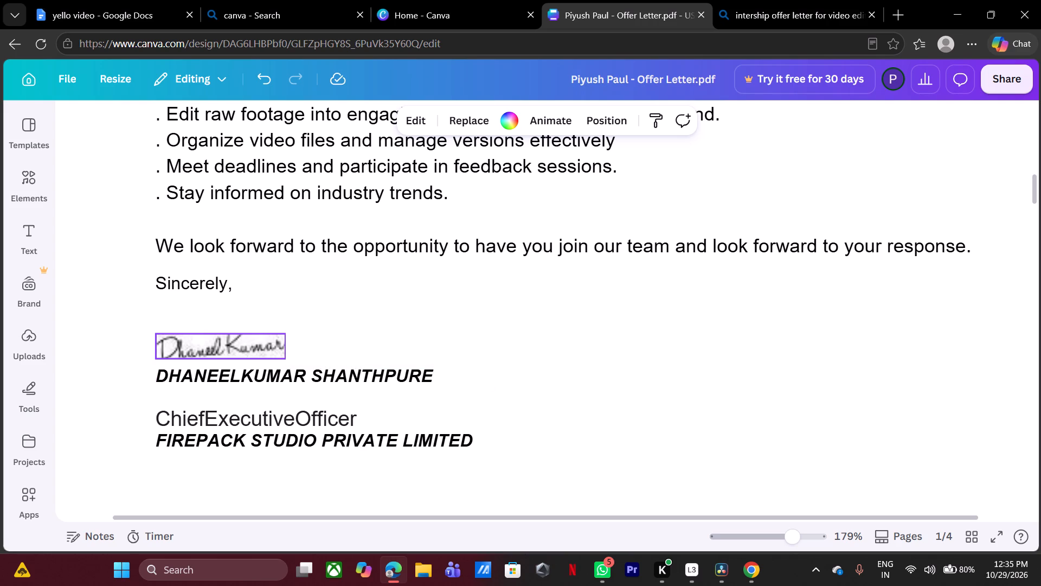
# Group the signature image with the signatory name, job title and company lines on page 1.
pyautogui.moveTo(116, 333); pyautogui.dragTo(306, 457)
pyautogui.click(282, 308)
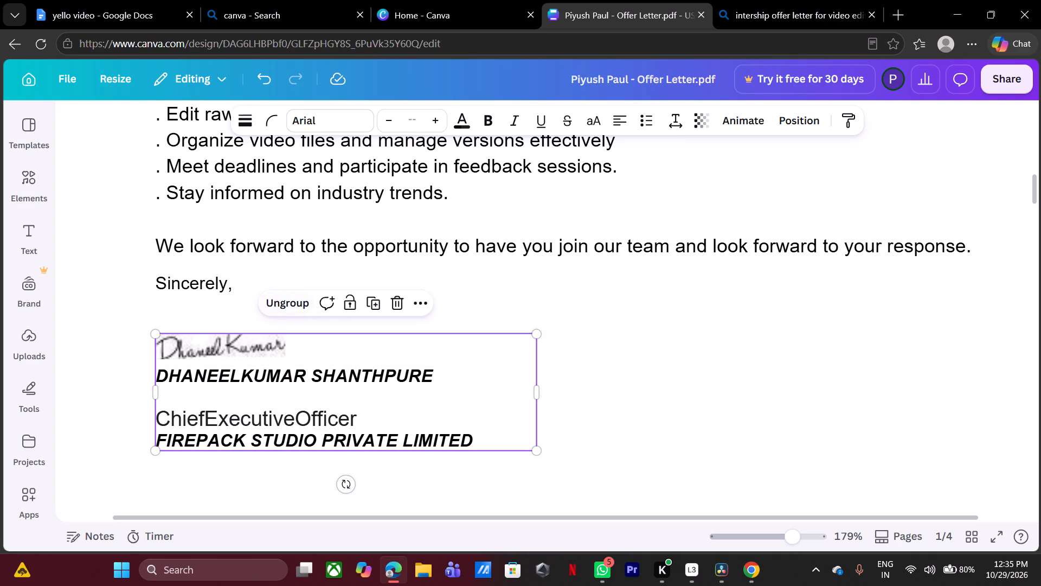
# Move the signature group slightly up beneath "Sincerely,", leaving a small gap between them.
pyautogui.moveTo(264, 350); pyautogui.dragTo(261, 332)
pyautogui.click(261, 332)
pyautogui.doubleClick(704, 373)
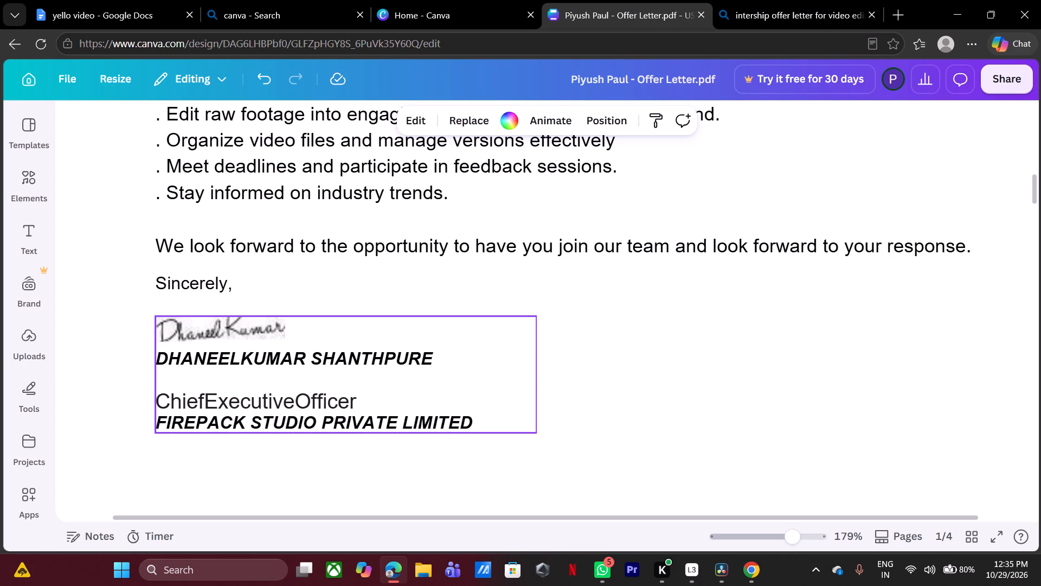
pyautogui.moveTo(433, 394); pyautogui.dragTo(431, 401)
pyautogui.click(768, 394)
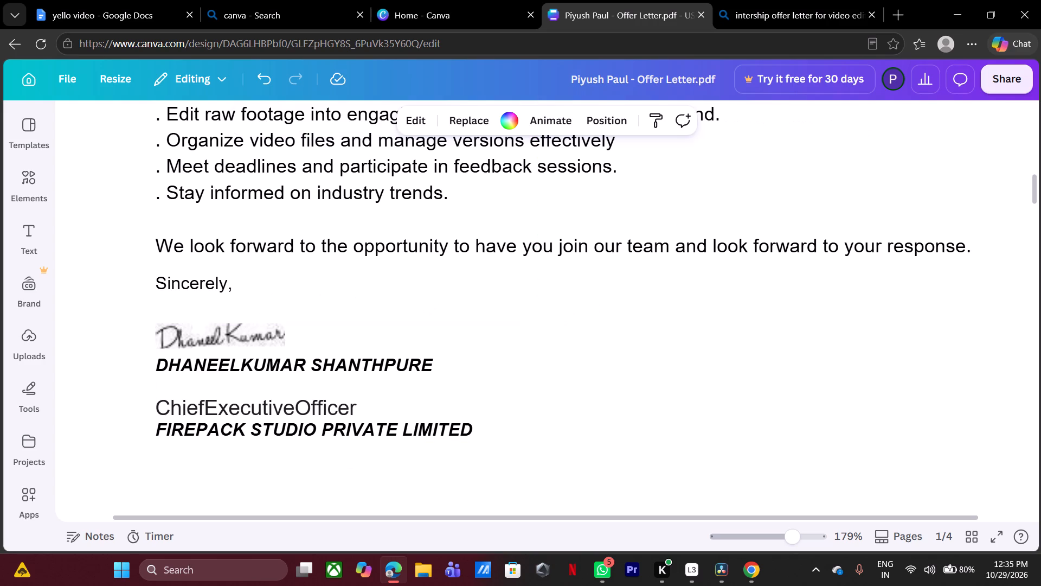
# Change the start date in the page 1 Duration bullet to 4th September.
pyautogui.moveTo(798, 539); pyautogui.dragTo(759, 539)
pyautogui.click(759, 539)
pyautogui.scroll(2, 830, 349)
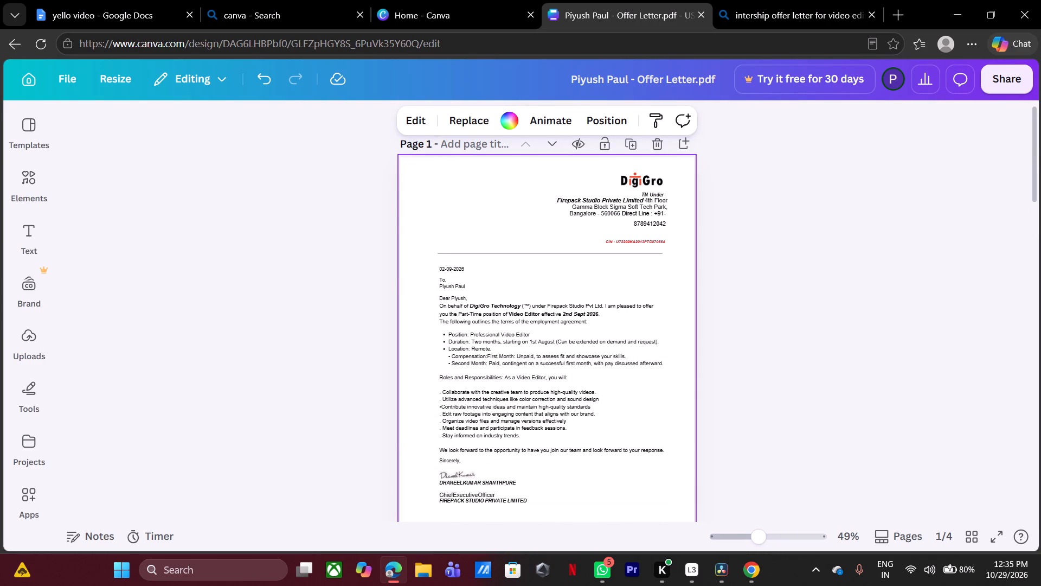
pyautogui.moveTo(762, 544); pyautogui.dragTo(775, 545)
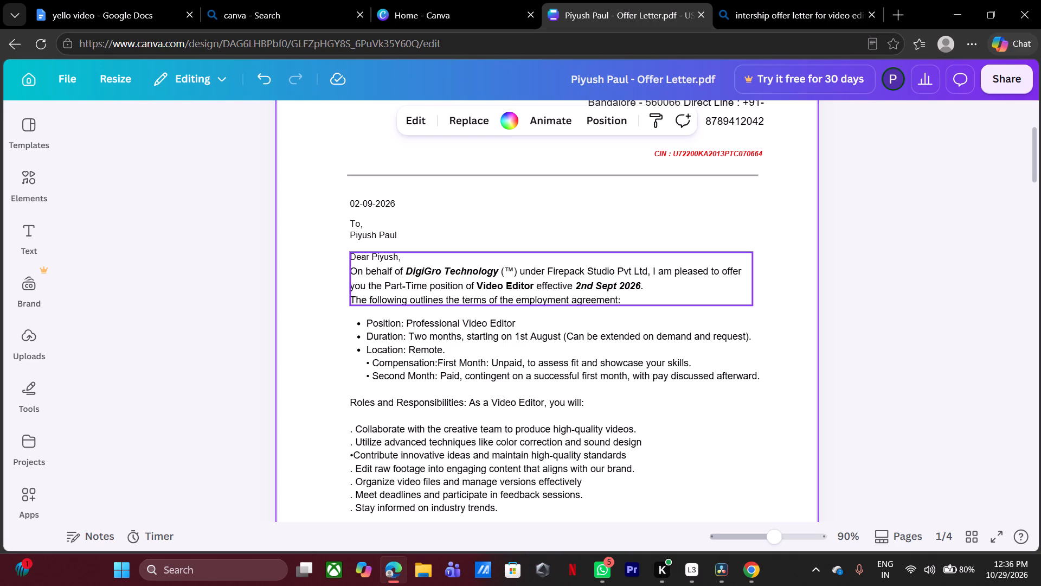
pyautogui.doubleClick(426, 339)
pyautogui.click(420, 337)
pyautogui.moveTo(425, 338); pyautogui.dragTo(416, 336)
pyautogui.click(428, 339)
pyautogui.moveTo(429, 338); pyautogui.dragTo(409, 335)
pyautogui.click(409, 335)
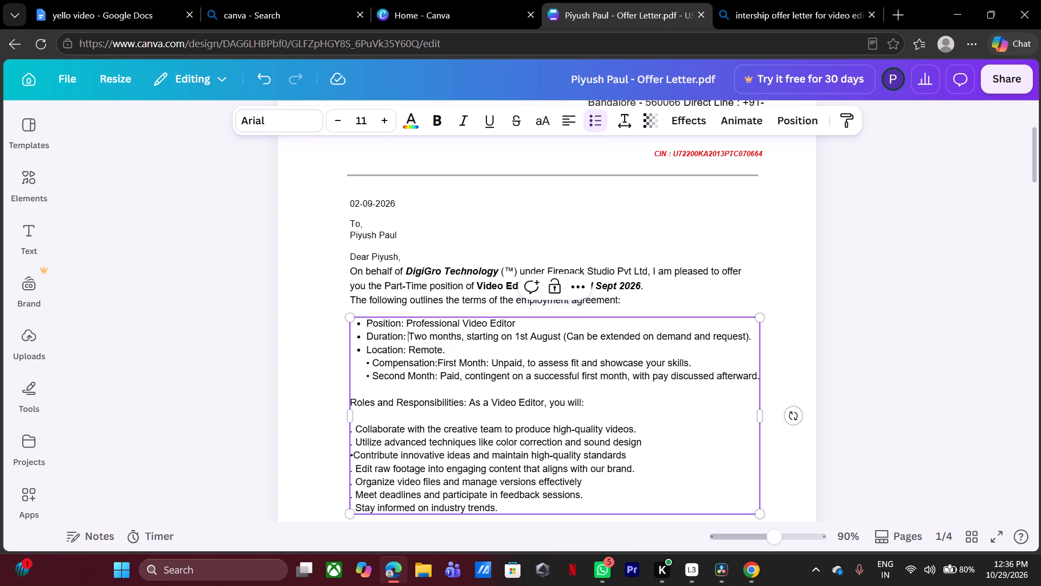
pyautogui.moveTo(520, 337); pyautogui.dragTo(516, 336)
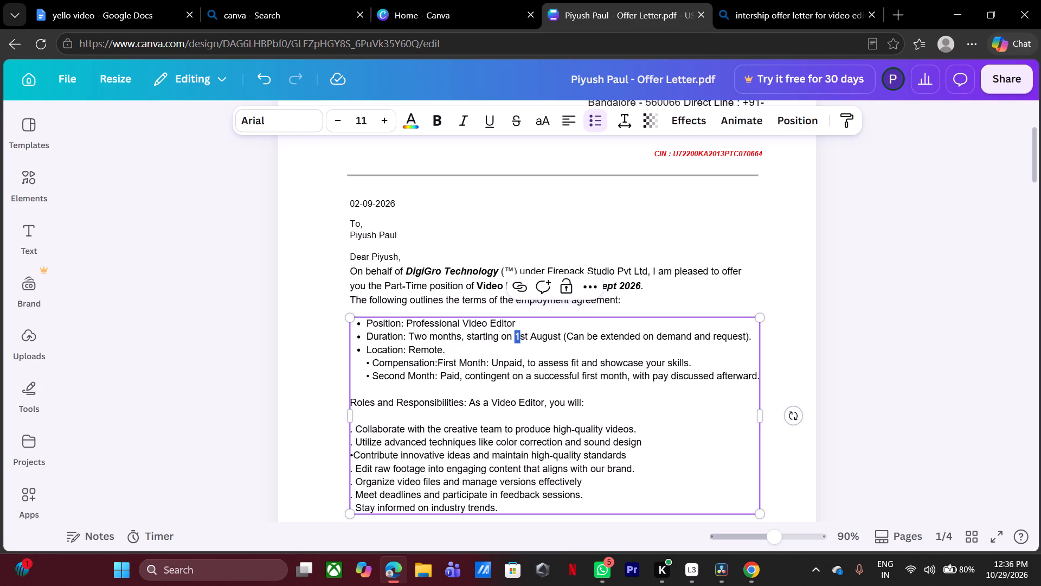
pyautogui.press('4')
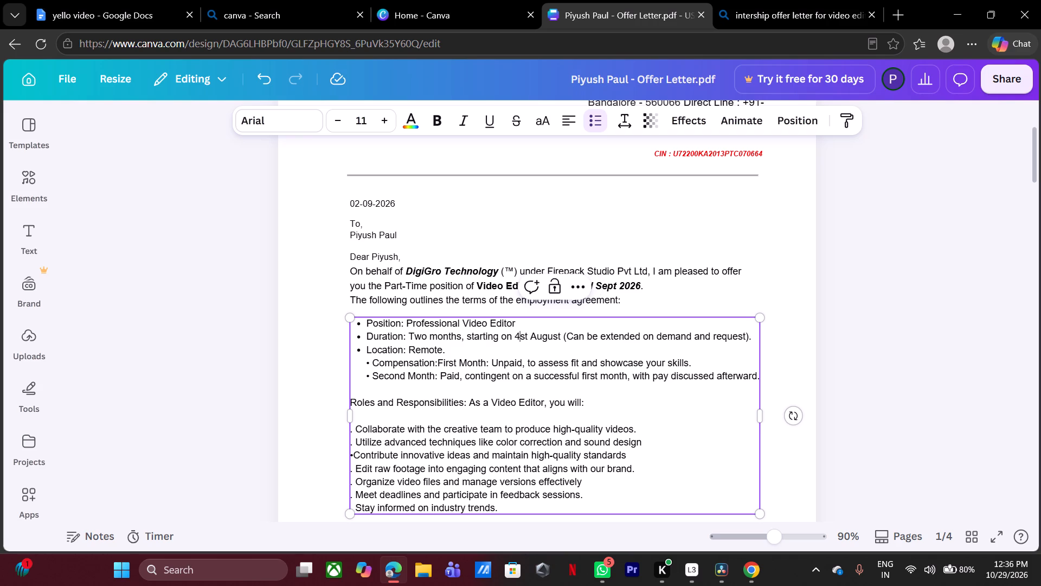
pyautogui.moveTo(528, 338); pyautogui.dragTo(519, 335)
pyautogui.click(519, 335)
pyautogui.press('t')
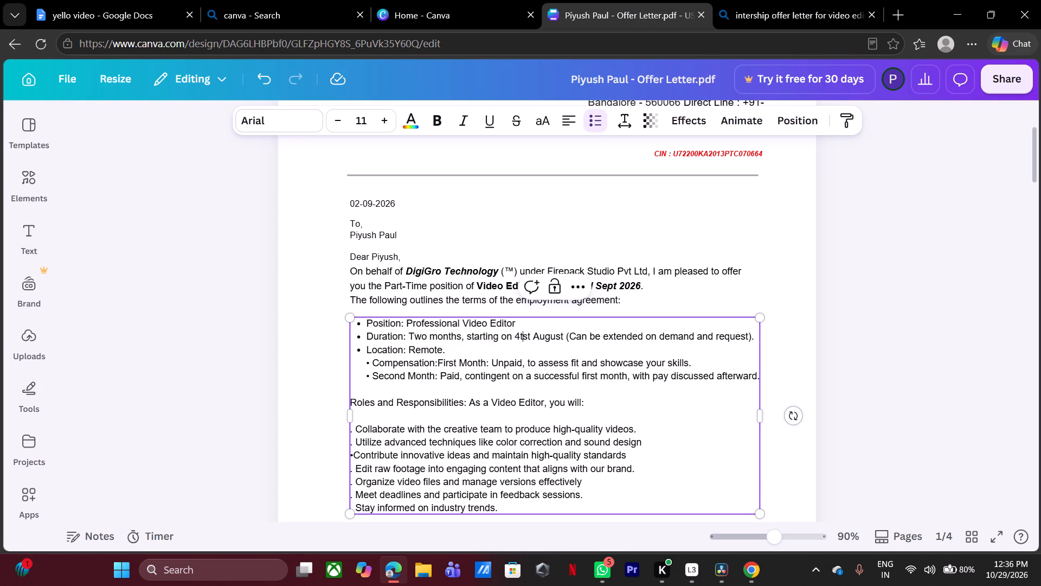
pyautogui.press('h')
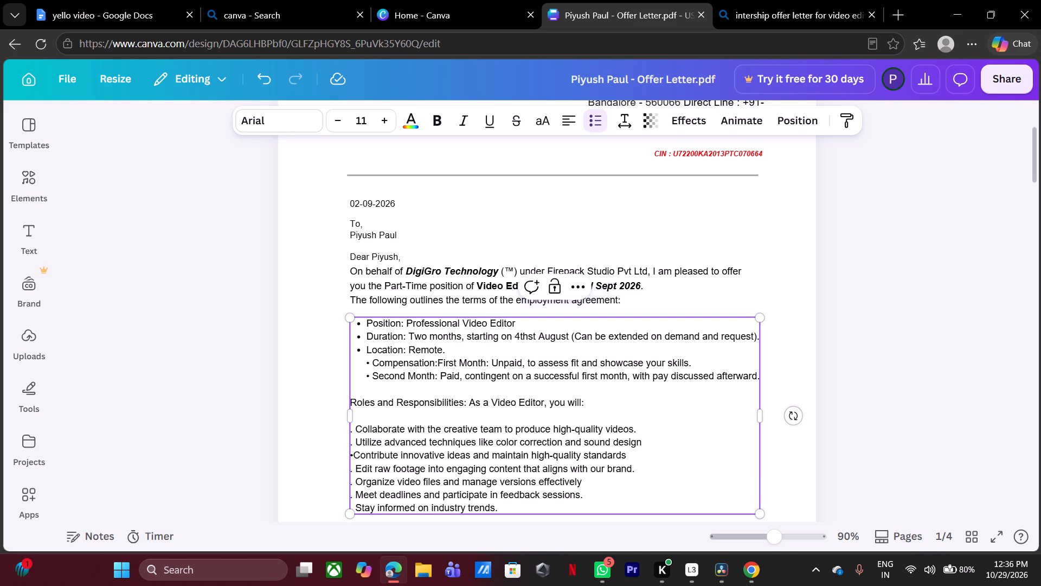
pyautogui.press('Delete')
pyautogui.press('Delete')
pyautogui.moveTo(534, 336); pyautogui.dragTo(562, 342)
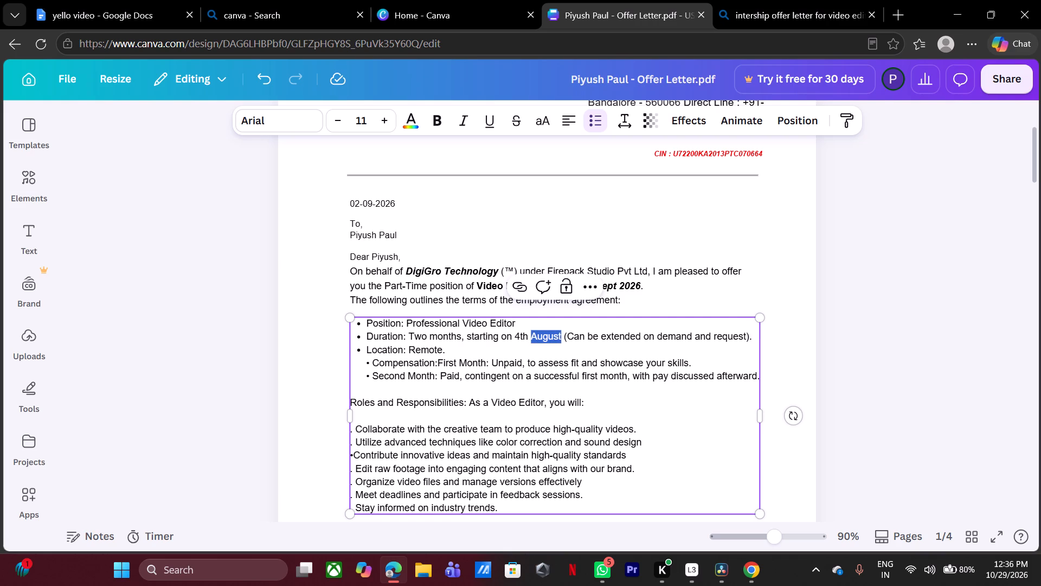
pyautogui.write('eptember')
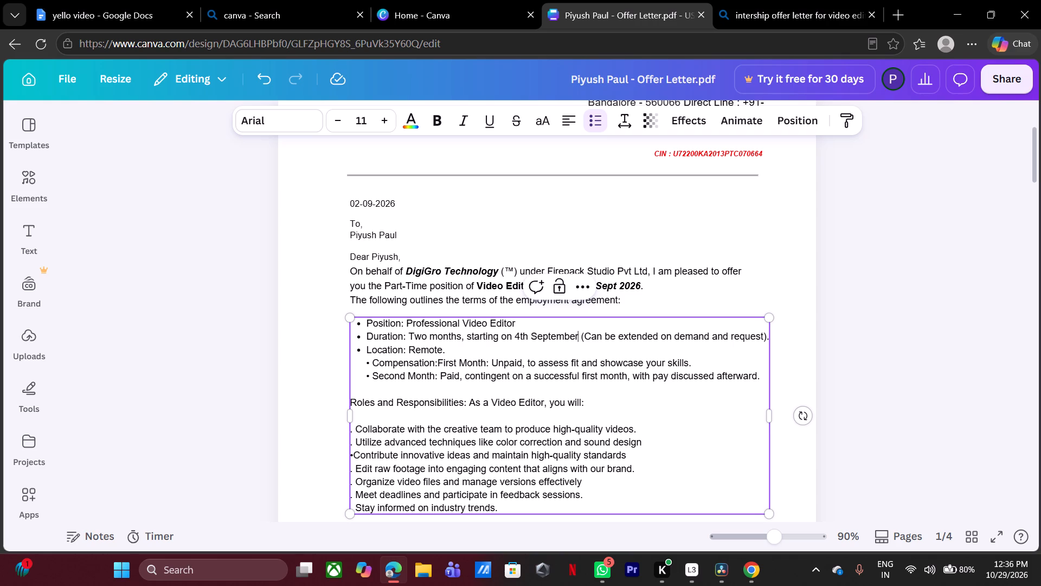
# Replace the dot before "Collaborate with the creative team" with the round bullet copied from the "Contribute innovative ideas" line, followed by a space.
pyautogui.scroll(-1, 529, 401)
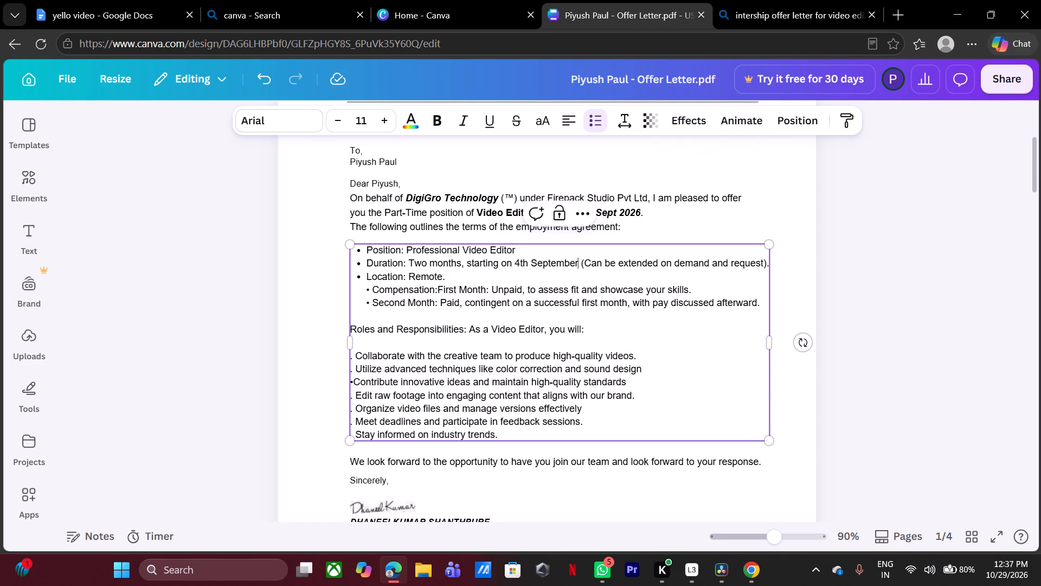
pyautogui.click(354, 381)
pyautogui.click(353, 387)
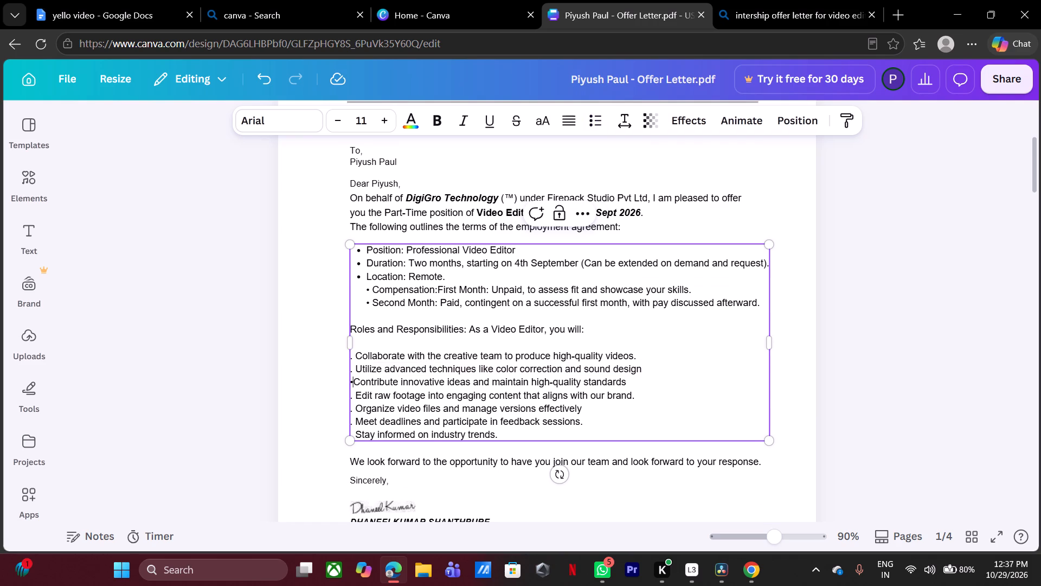
pyautogui.click(354, 386)
pyautogui.click(351, 384)
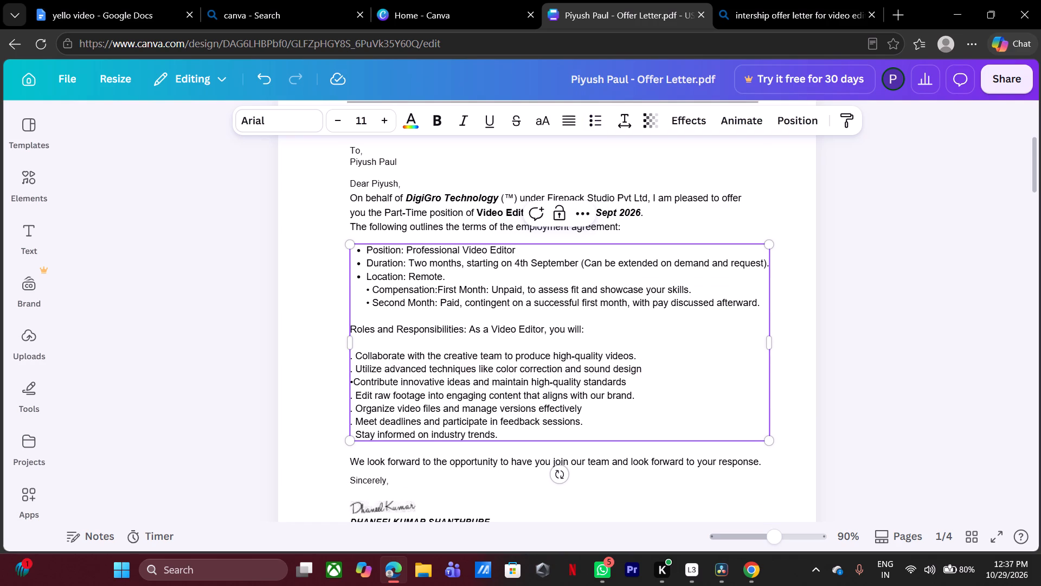
pyautogui.click(352, 384)
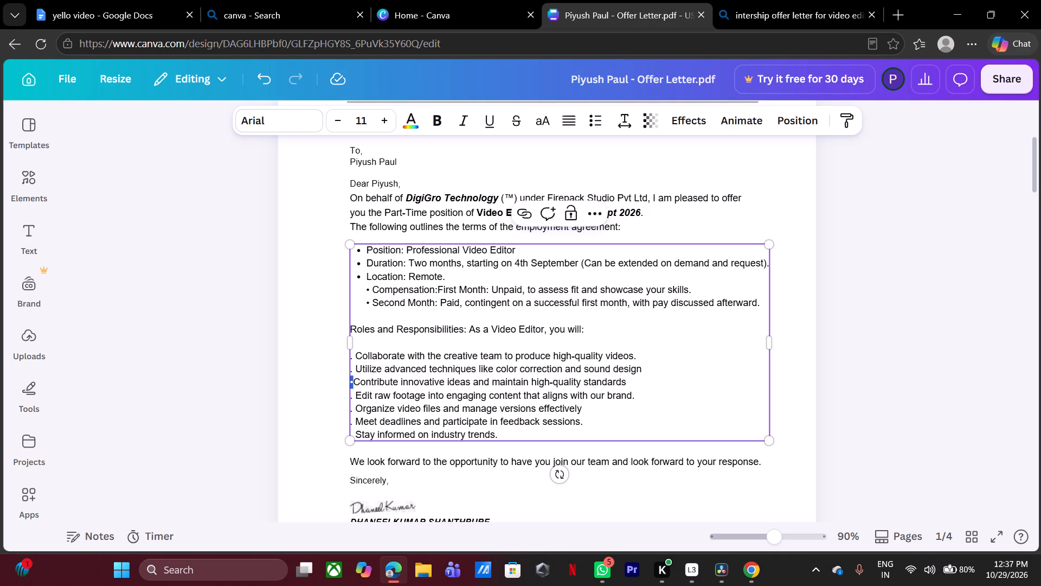
pyautogui.hotkey('ctrl', 'c')
pyautogui.click(356, 355)
pyautogui.press('Left')
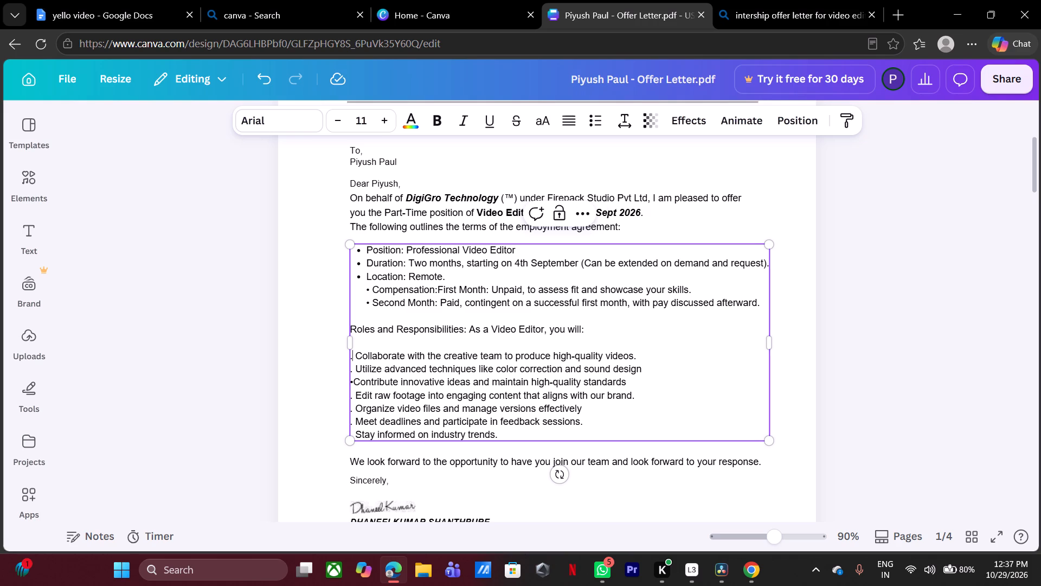
pyautogui.press('Left')
pyautogui.press('Delete')
pyautogui.press('Delete')
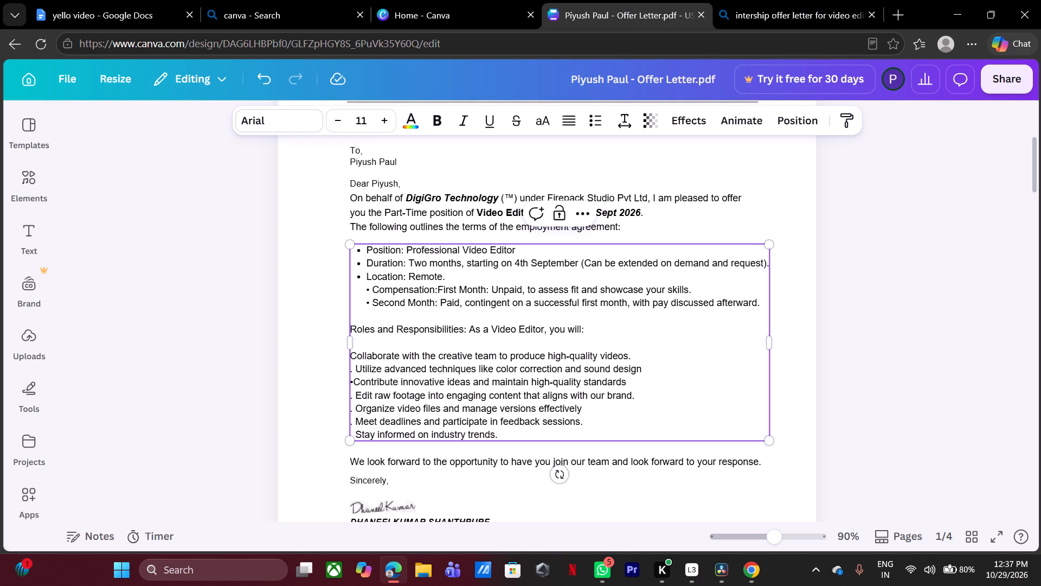
pyautogui.hotkey('ctrl', 'v')
pyautogui.press('space')
# Give the "Utilize advanced techniques" line the same round bullet and space, and add a space after the "Contribute innovative ideas" bullet.
pyautogui.press('Down')
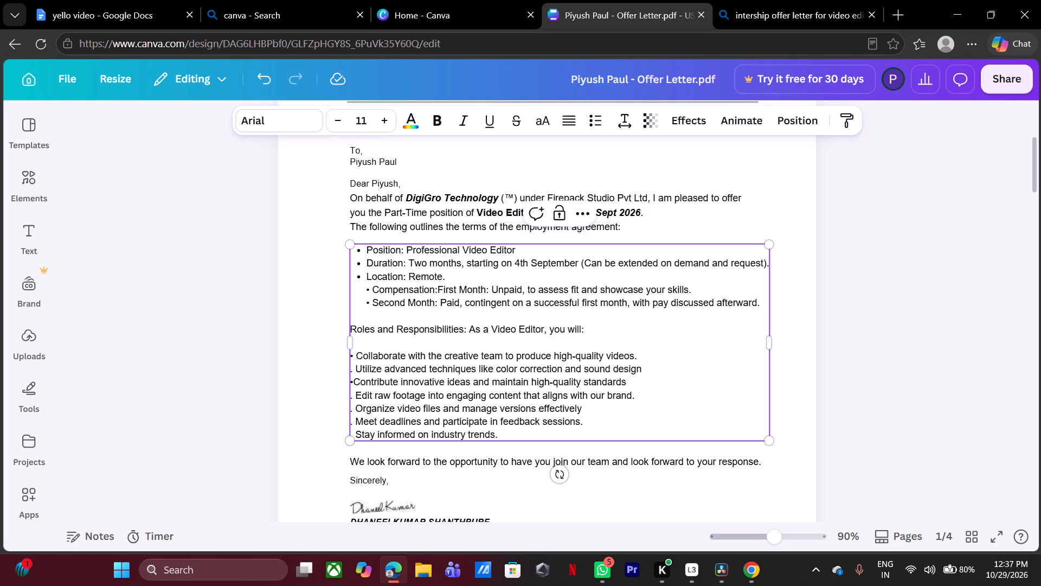
pyautogui.press('Left')
pyautogui.press('Left')
pyautogui.press('Delete')
pyautogui.press('Delete')
pyautogui.hotkey('ctrl', 'v')
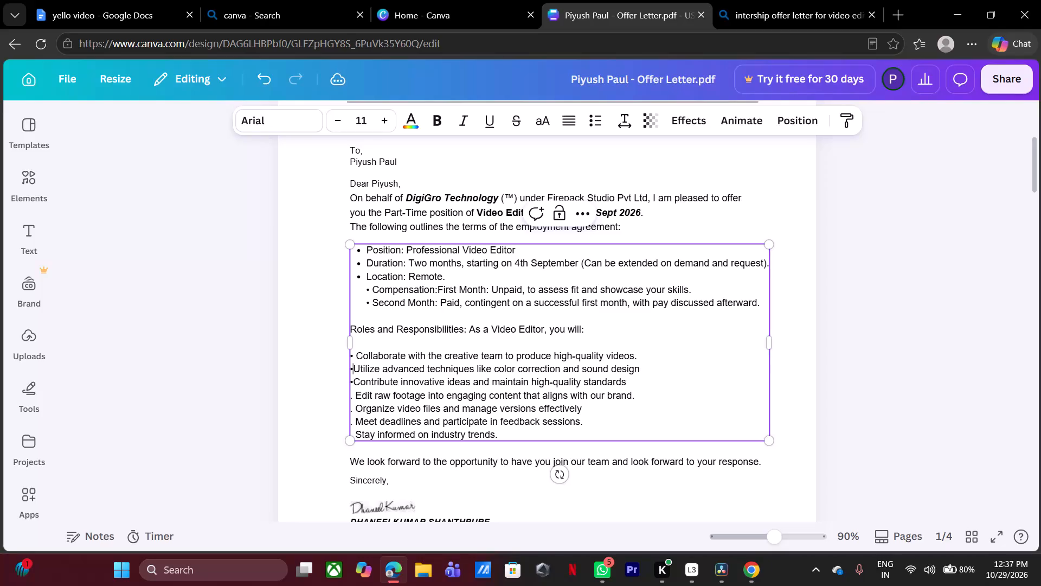
pyautogui.press('space')
pyautogui.press('Down')
pyautogui.press('space')
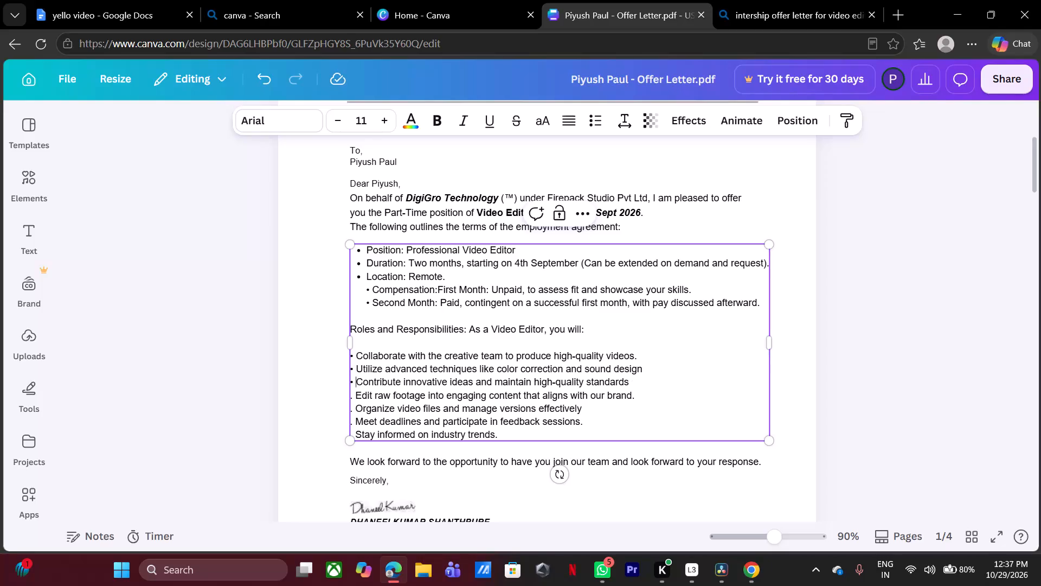
# Replace the dots before "Edit raw footage" and "Organize video files" with the round bullet and a space.
pyautogui.press('Down')
pyautogui.press('Left')
pyautogui.press('Left')
pyautogui.press('Delete')
pyautogui.press('Delete')
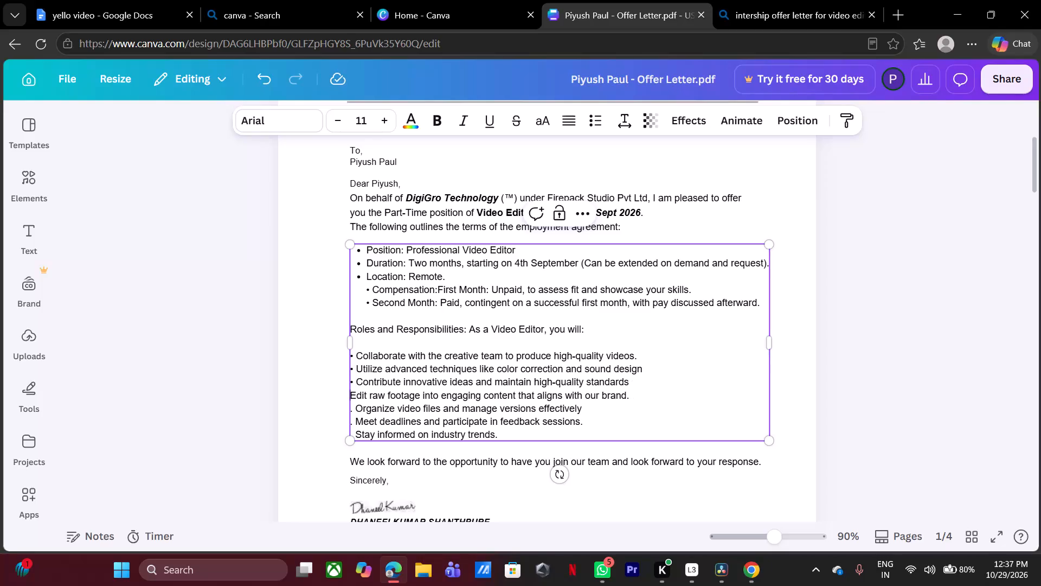
pyautogui.hotkey('ctrl', 'v')
pyautogui.press('space')
pyautogui.press('Down')
pyautogui.press('Left')
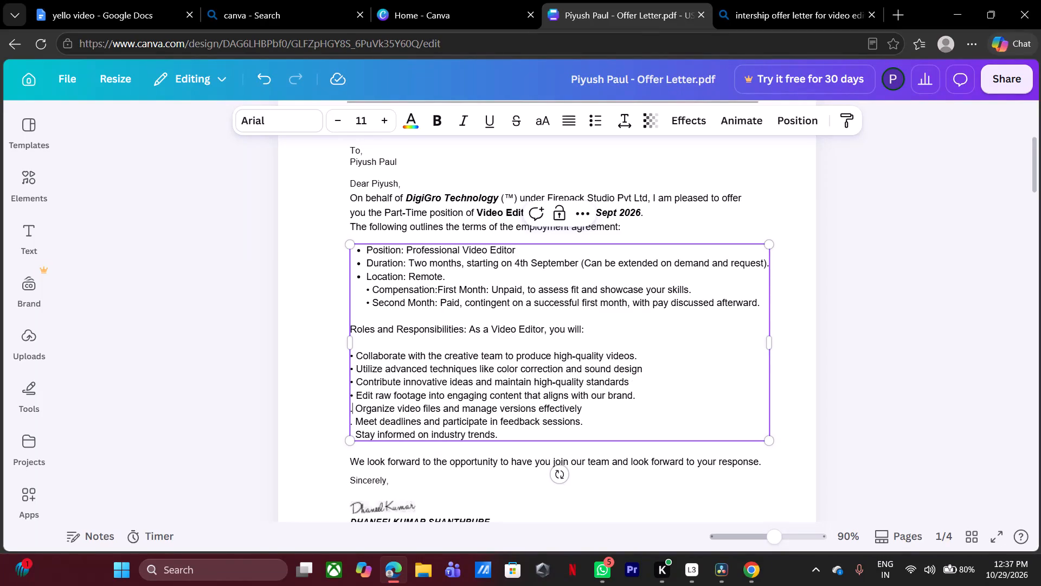
pyautogui.press('Left')
pyautogui.press('Delete')
pyautogui.press('Delete')
pyautogui.hotkey('ctrl', 'v')
pyautogui.press('space')
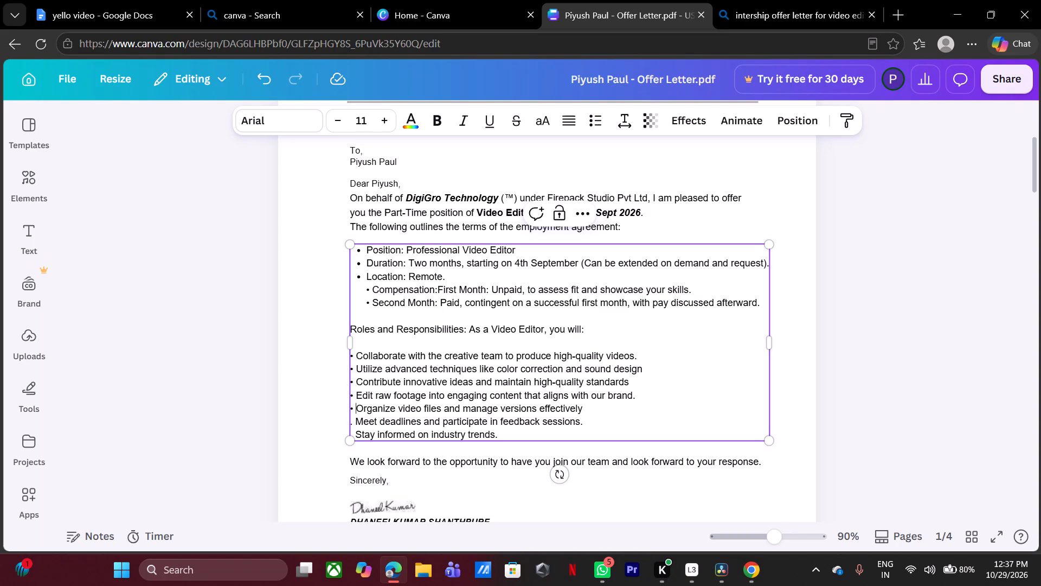
# Replace the dots before "Meet deadlines" and "Stay informed on industry trends" with the round bullet and a space.
pyautogui.press('Down')
pyautogui.press('Left')
pyautogui.press('Left')
pyautogui.press('Delete')
pyautogui.press('Delete')
pyautogui.hotkey('ctrl', 'v')
pyautogui.press('space')
pyautogui.press('Down')
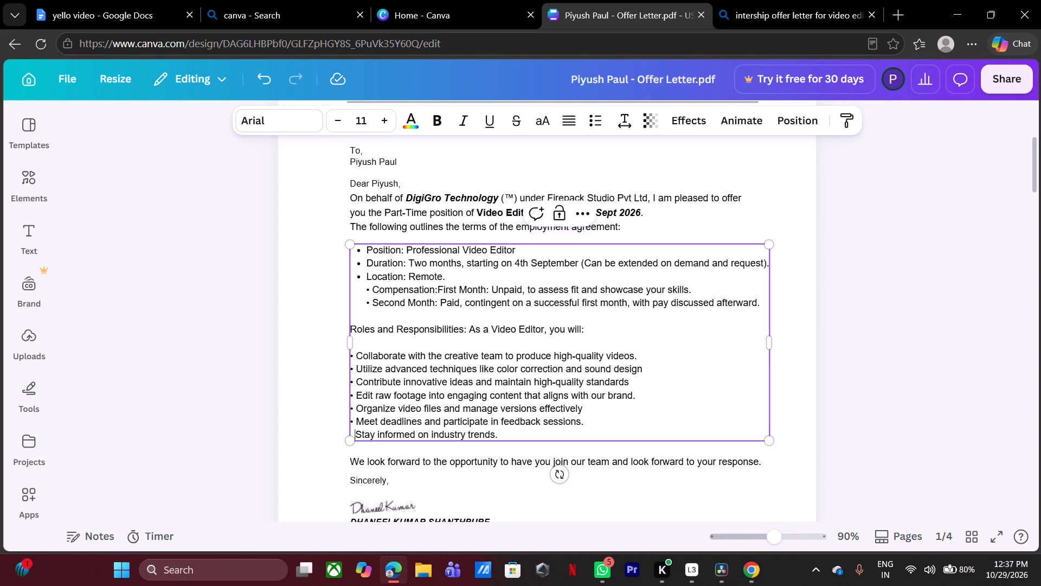
pyautogui.press('Left')
pyautogui.press('Left')
pyautogui.press('Delete')
pyautogui.press('Delete')
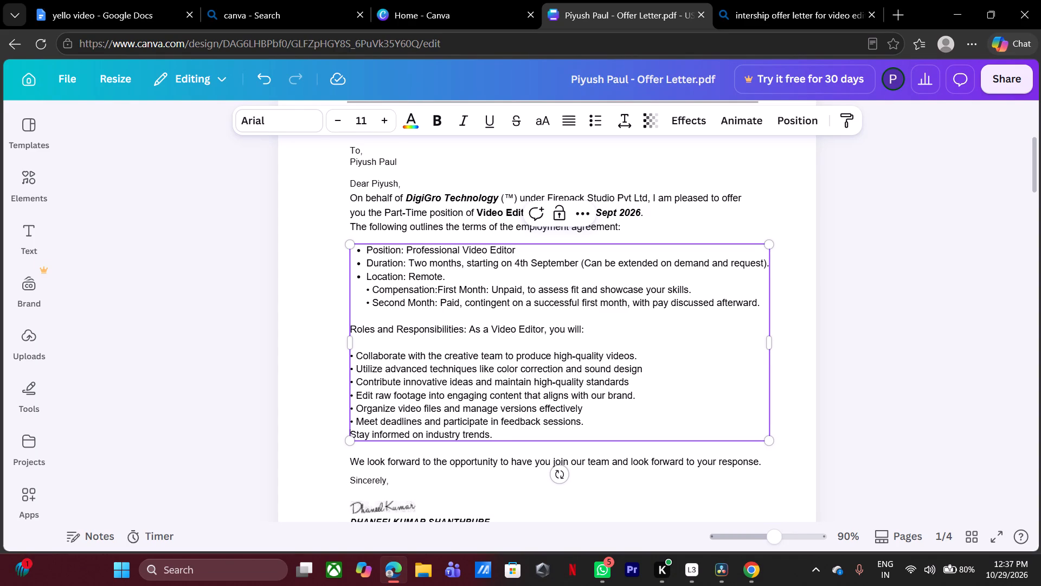
pyautogui.hotkey('ctrl', 'v')
pyautogui.press('space')
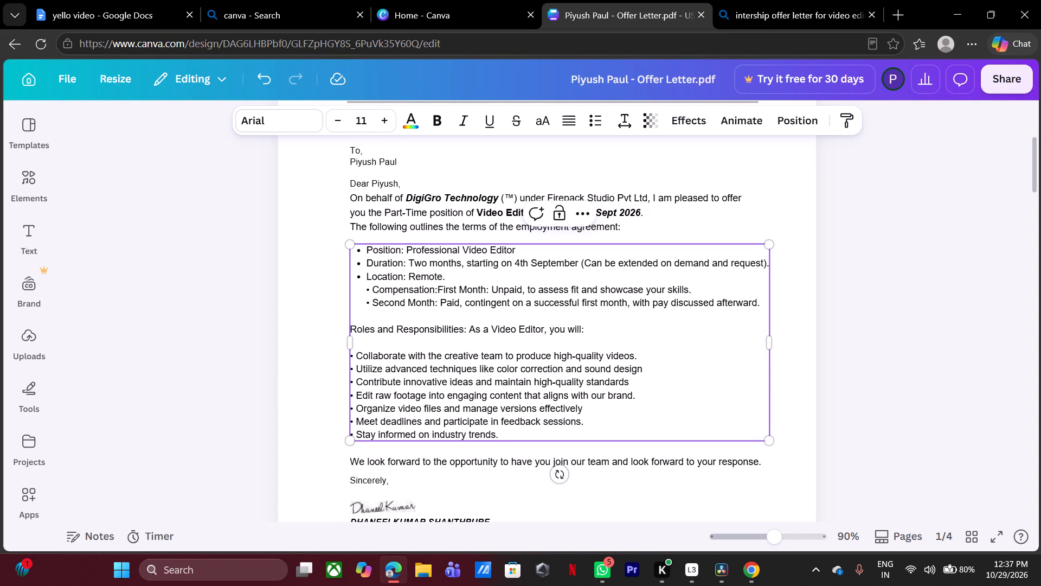
pyautogui.click(301, 391)
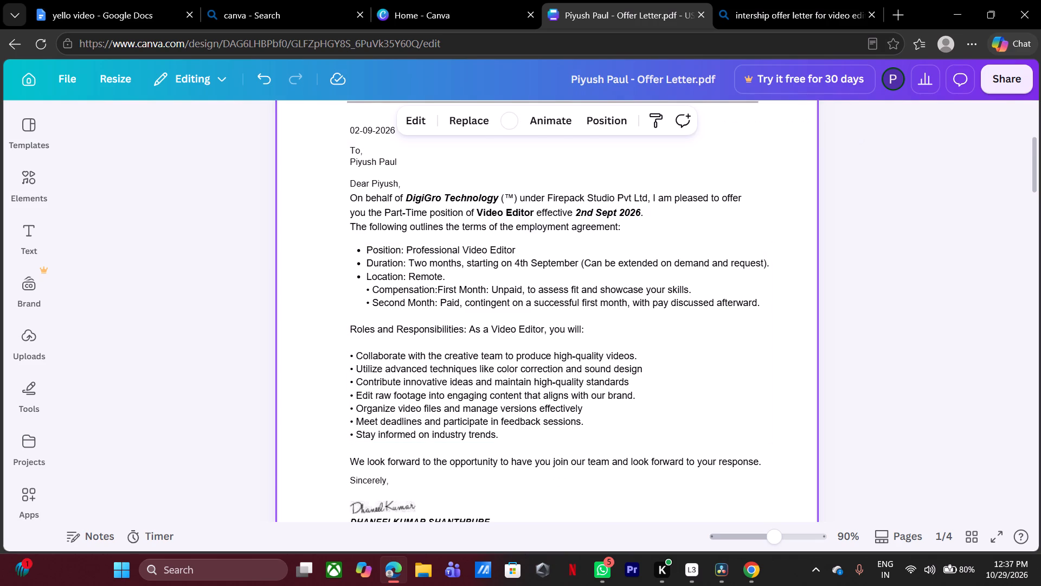
# Change the length in the page 1 Duration bullet to "Four" months.
pyautogui.scroll(-1, 416, 384)
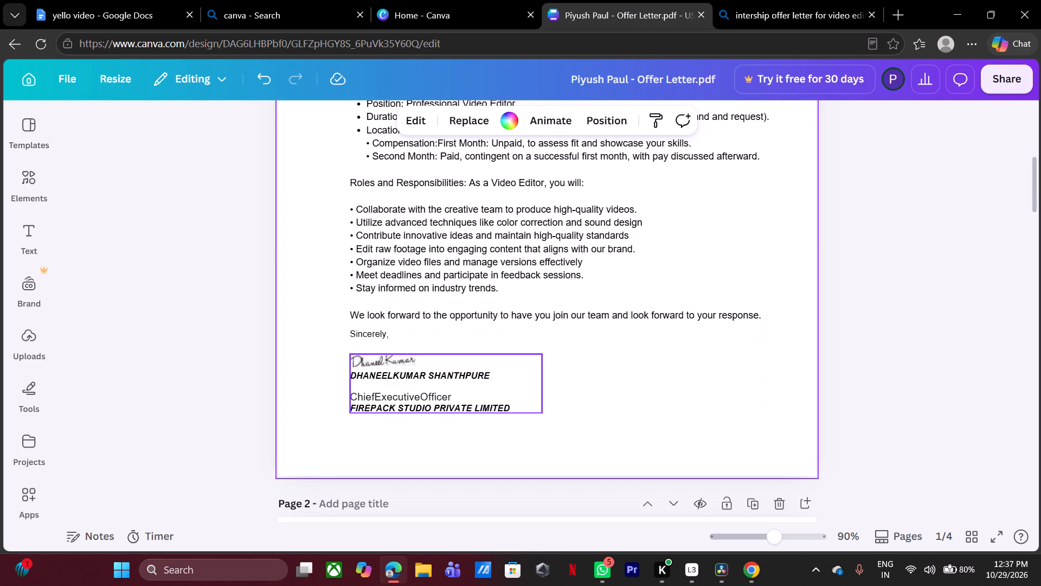
pyautogui.scroll(1, 416, 384)
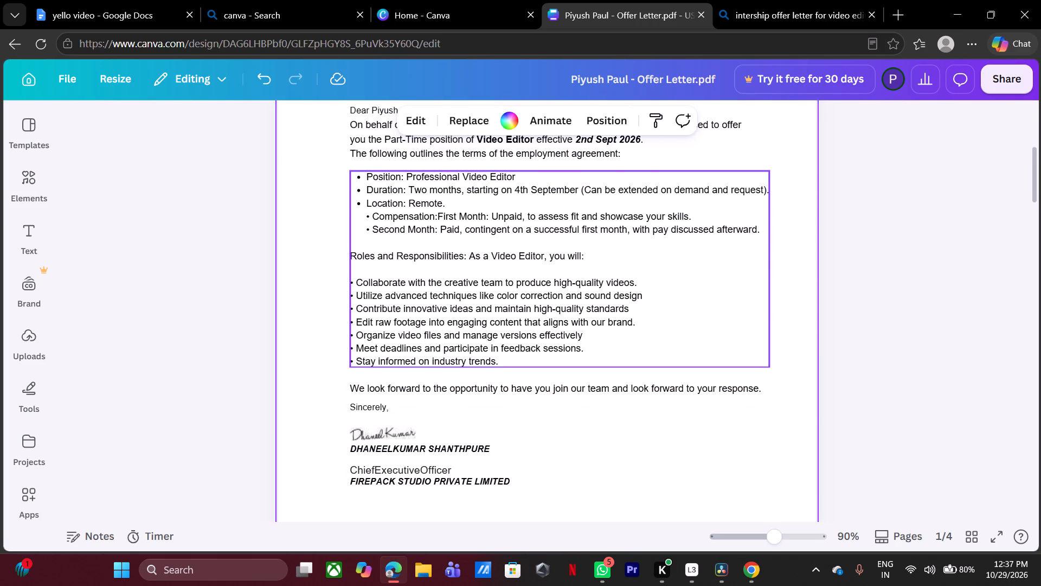
pyautogui.scroll(1, 436, 354)
pyautogui.tripleClick(422, 334)
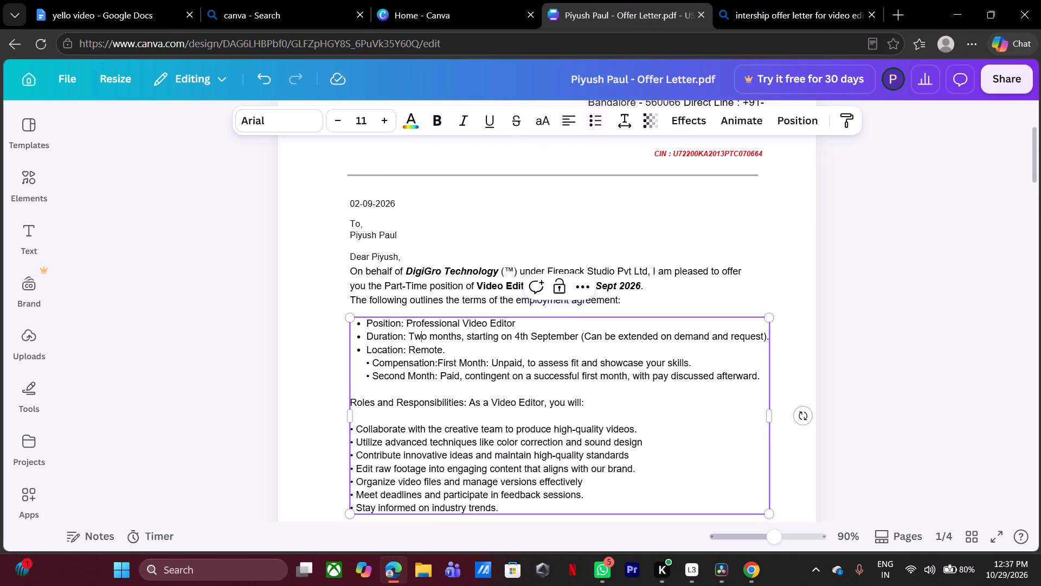
pyautogui.doubleClick(422, 334)
pyautogui.moveTo(425, 336); pyautogui.dragTo(410, 337)
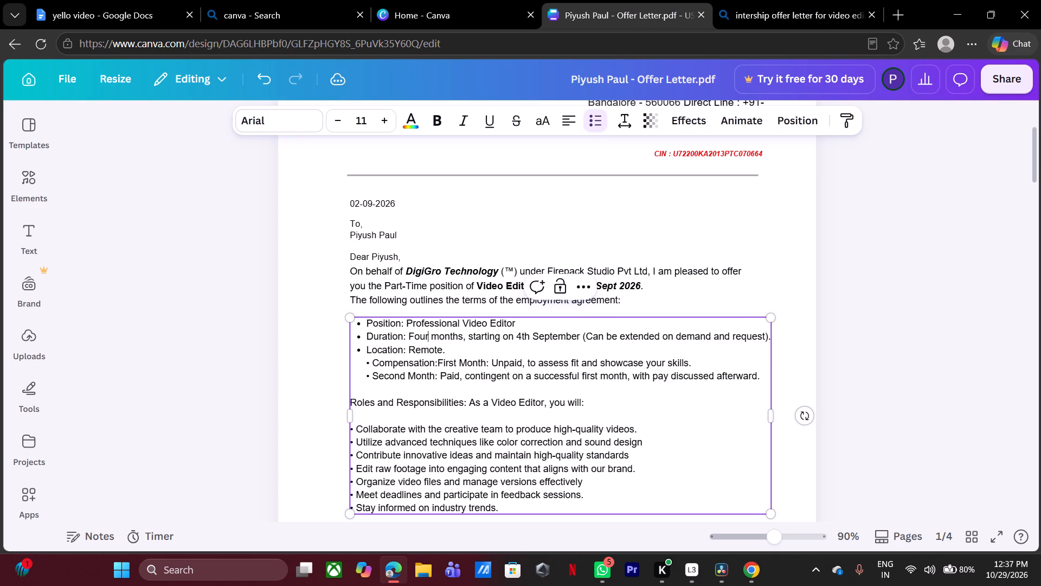
pyautogui.click(802, 325)
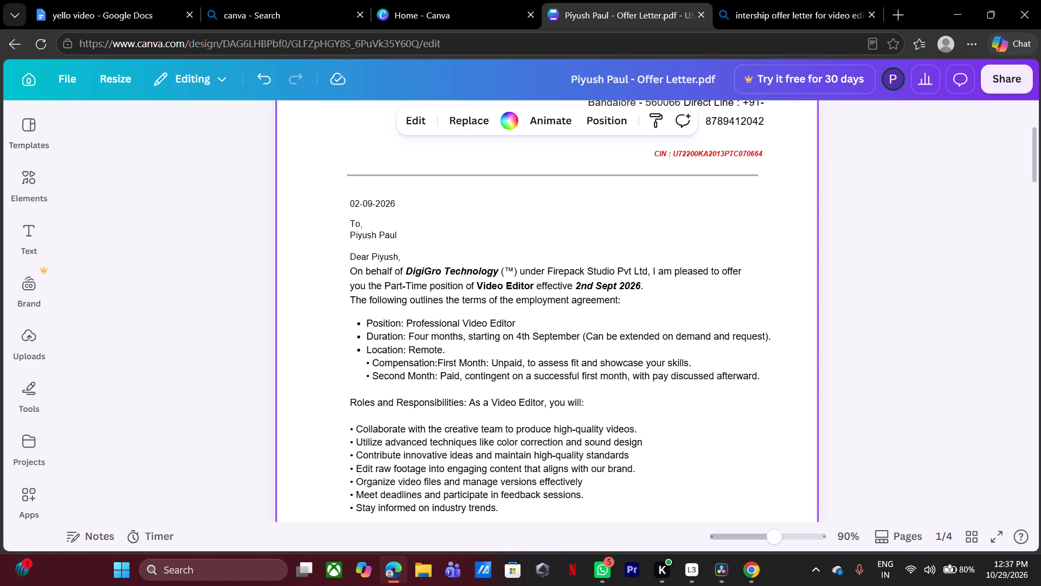
pyautogui.click(789, 322)
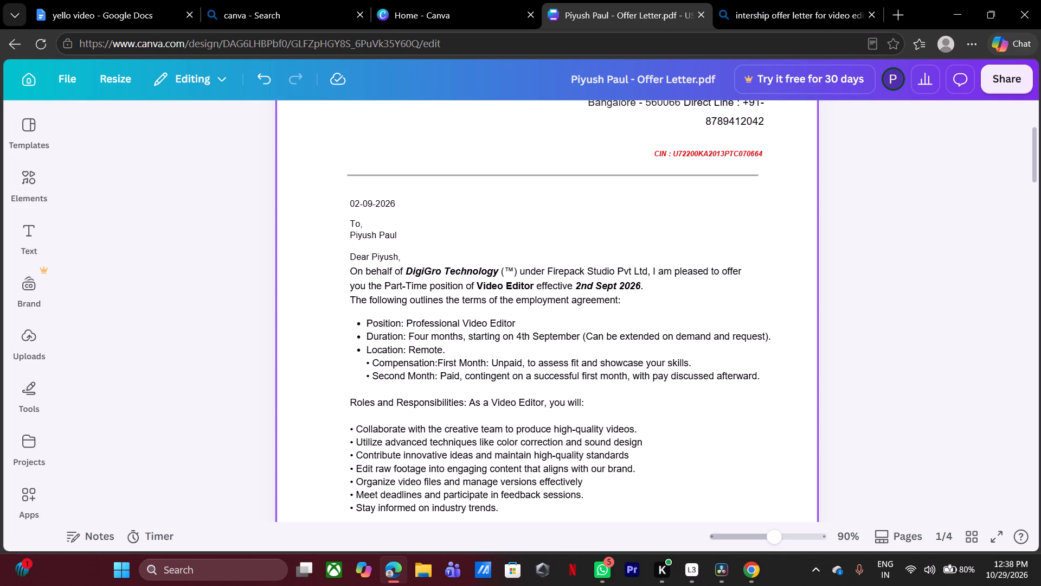
# Change the length in the page 1 Duration bullet to "Three" months.
pyautogui.tripleClick(417, 334)
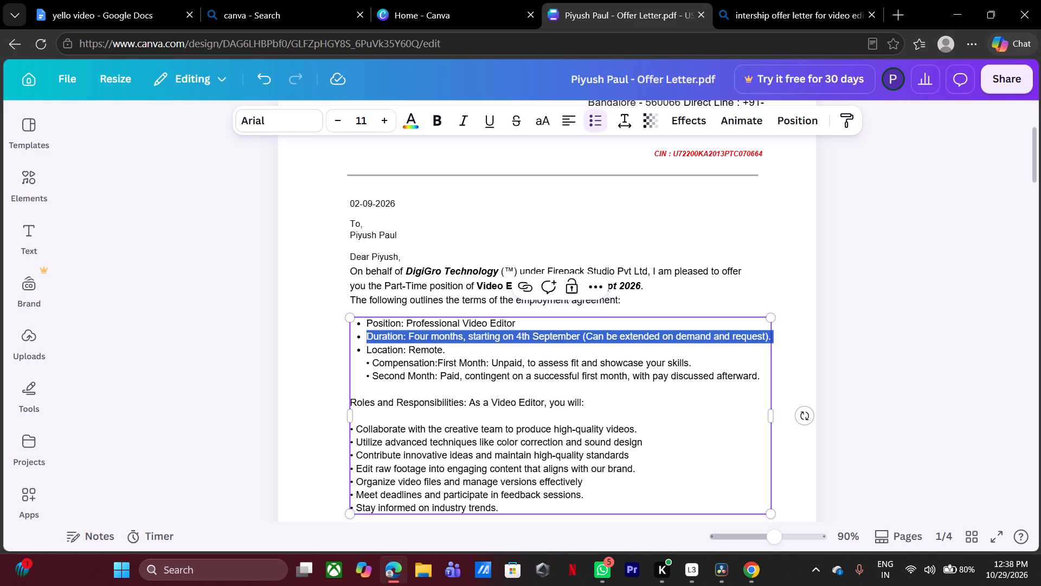
pyautogui.doubleClick(423, 335)
pyautogui.moveTo(429, 337); pyautogui.dragTo(412, 336)
pyautogui.click(412, 336)
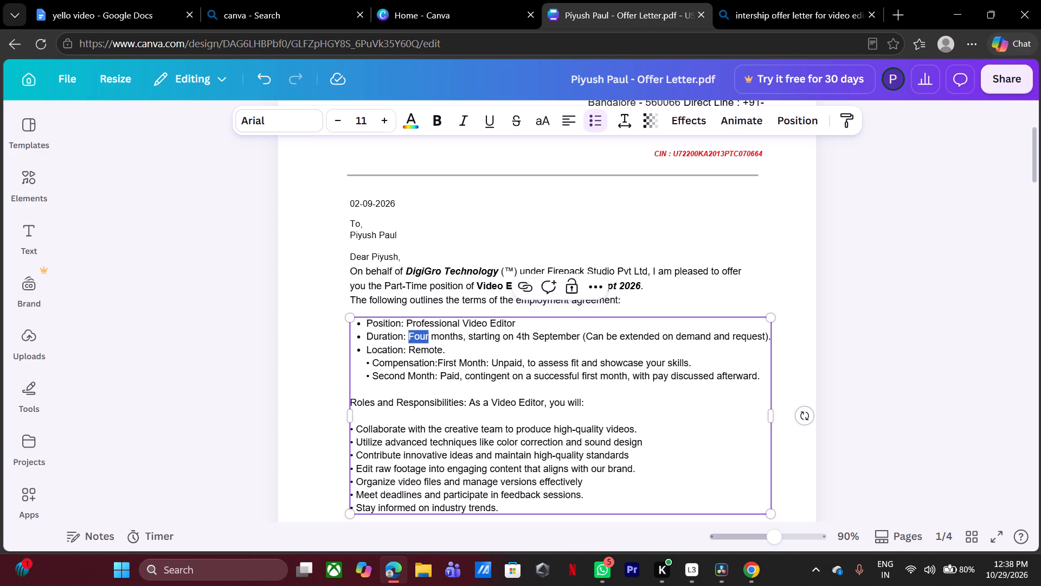
pyautogui.moveTo(412, 336); pyautogui.dragTo(429, 336)
pyautogui.click(429, 336)
pyautogui.moveTo(429, 336); pyautogui.dragTo(417, 335)
pyautogui.press('3')
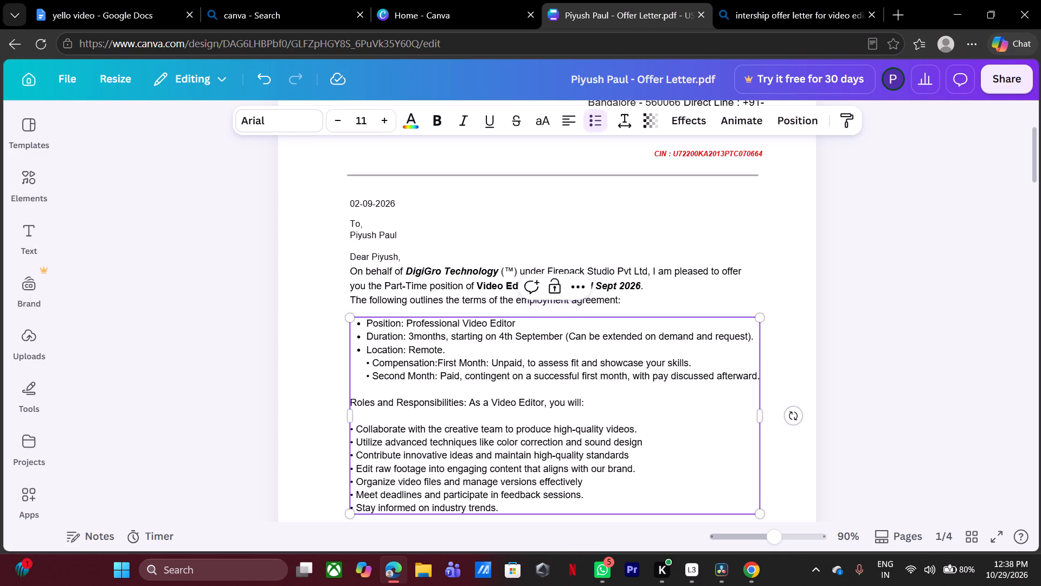
pyautogui.press('BackSpace')
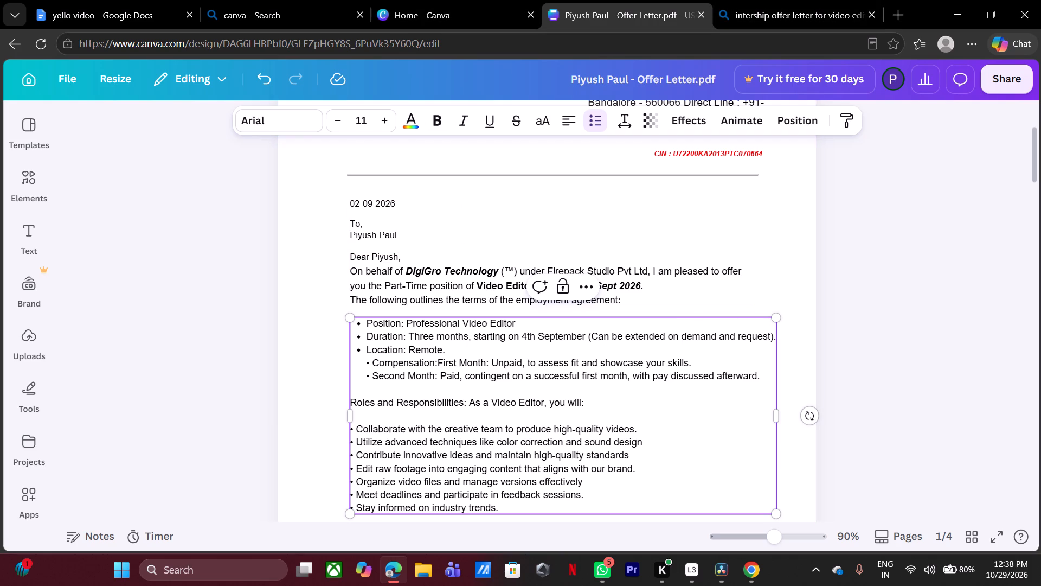
# Review the video editing internship offer letter template in the Bing results, from its internship details to its closing.
pyautogui.doubleClick(767, 19)
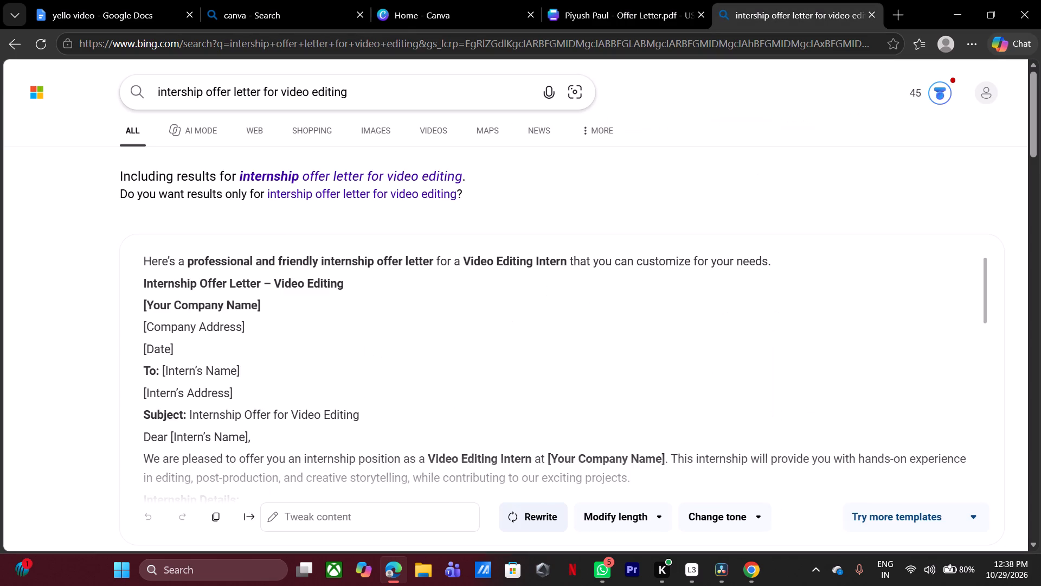
pyautogui.scroll(-7, 422, 281)
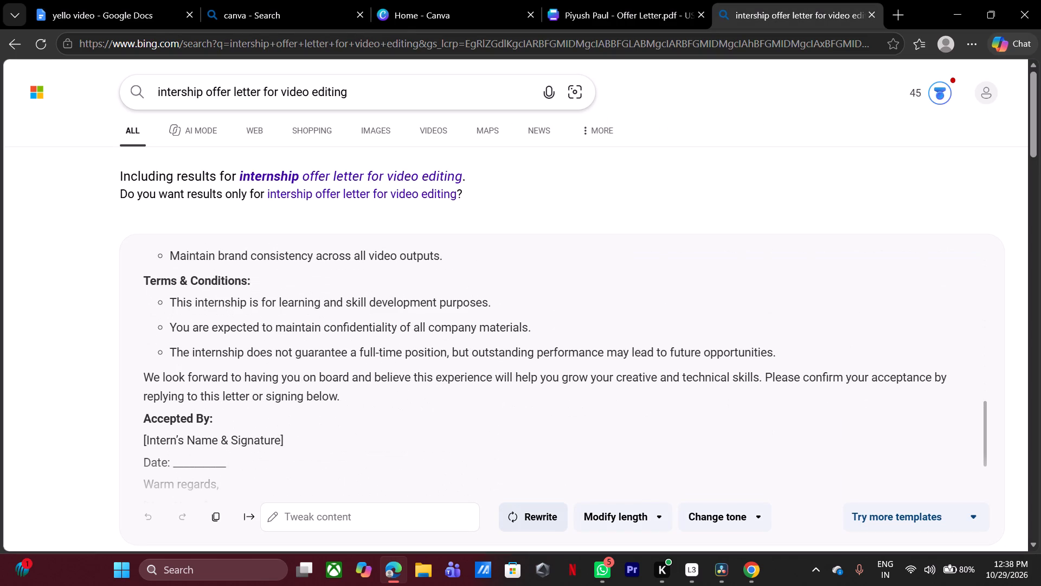
pyautogui.scroll(-5, 422, 281)
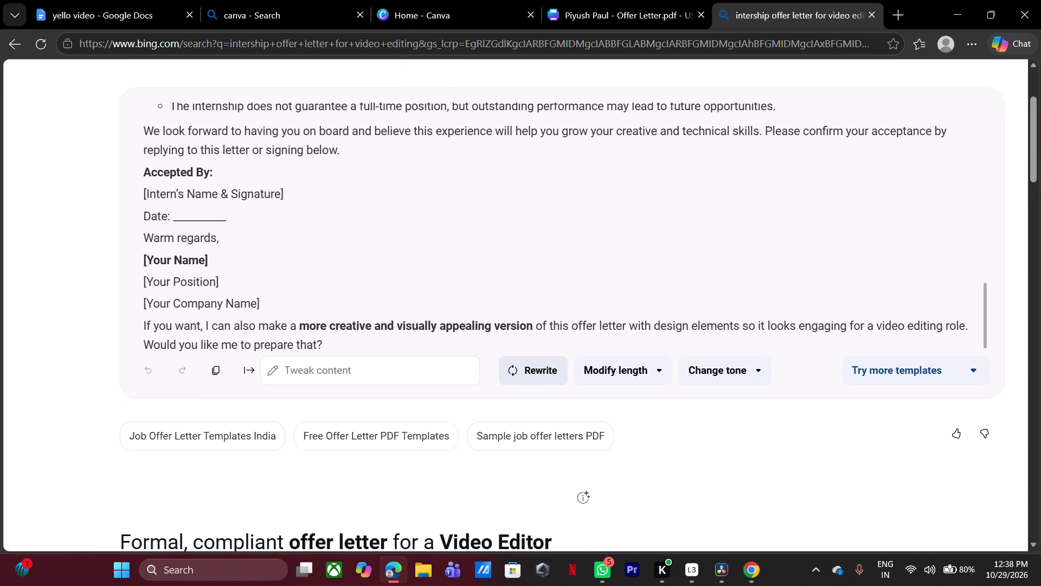
pyautogui.scroll(9, 422, 281)
pyautogui.scroll(5, 485, 313)
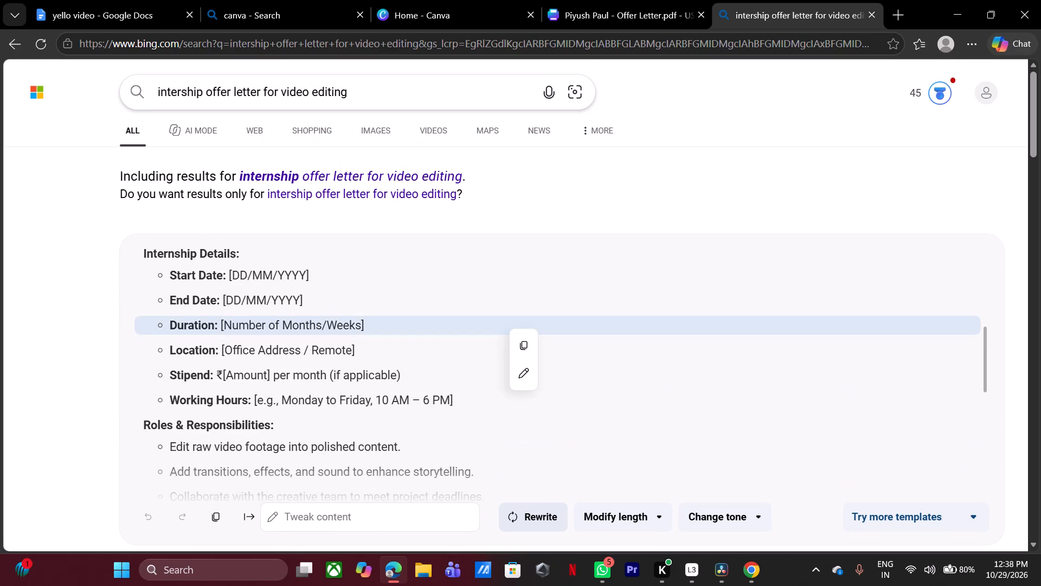
pyautogui.scroll(6, 504, 320)
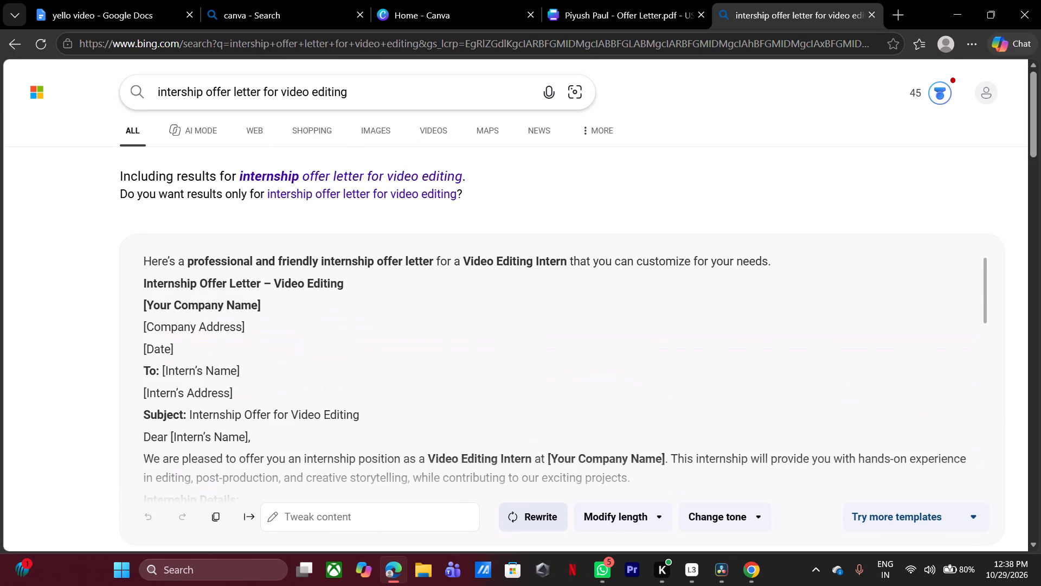
pyautogui.scroll(5, 504, 320)
pyautogui.doubleClick(16, 42)
# Switch to Chrome, open the Cineasta Films internship offer letter from the image results, read its wording, and close it.
pyautogui.click(759, 583)
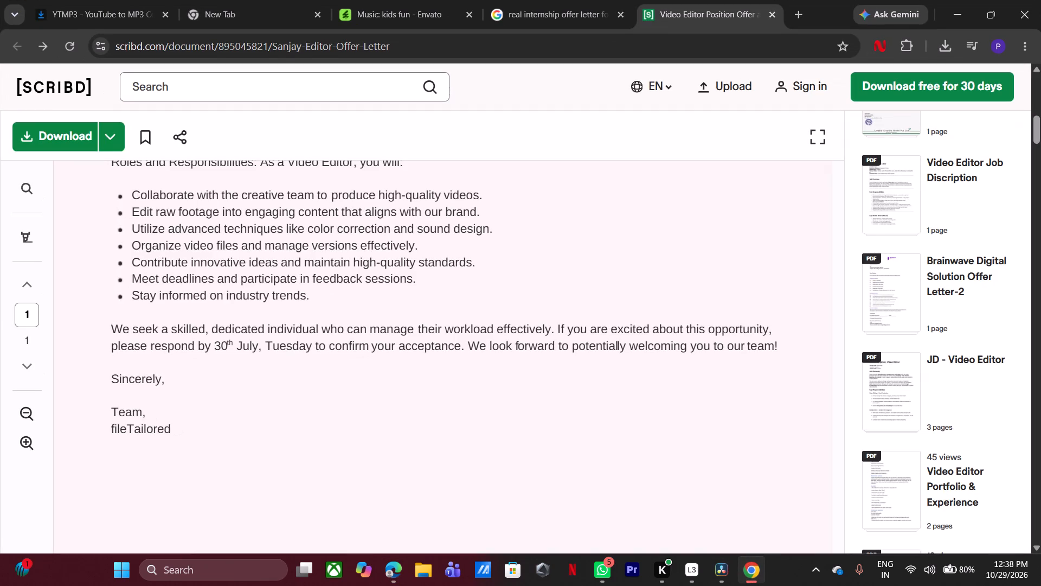
pyautogui.click(771, 18)
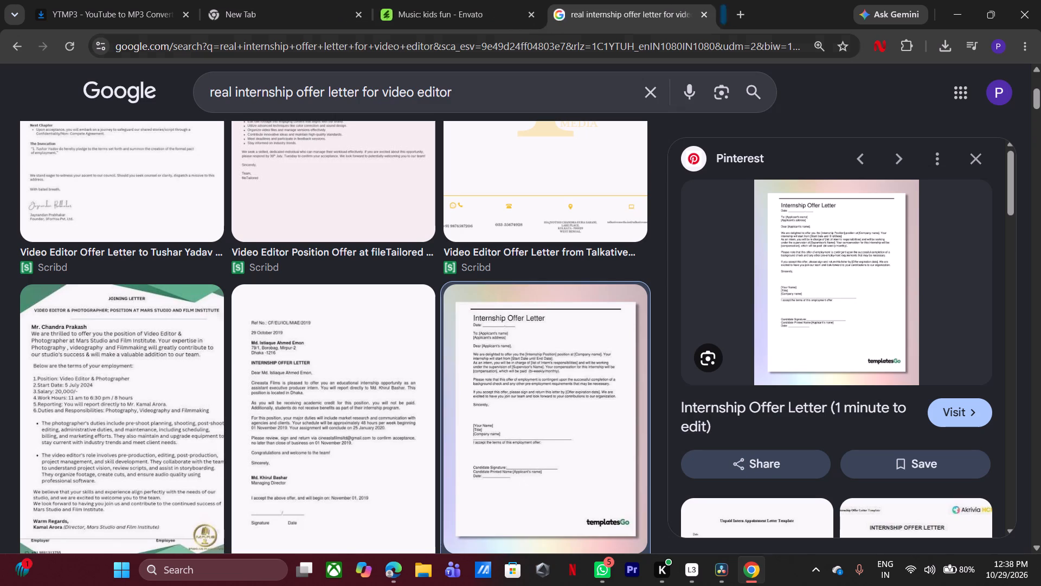
pyautogui.doubleClick(303, 362)
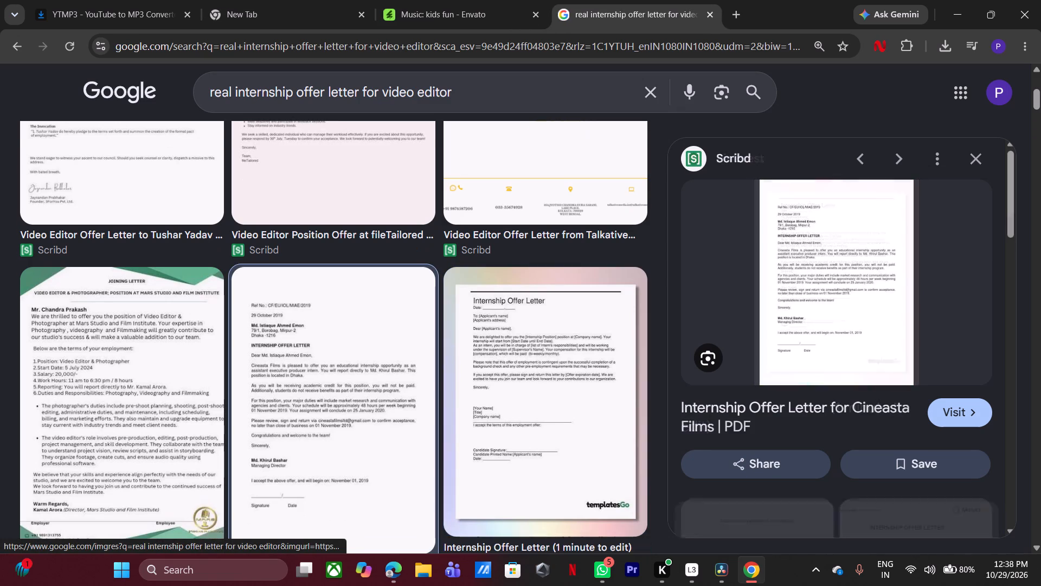
pyautogui.click(885, 297)
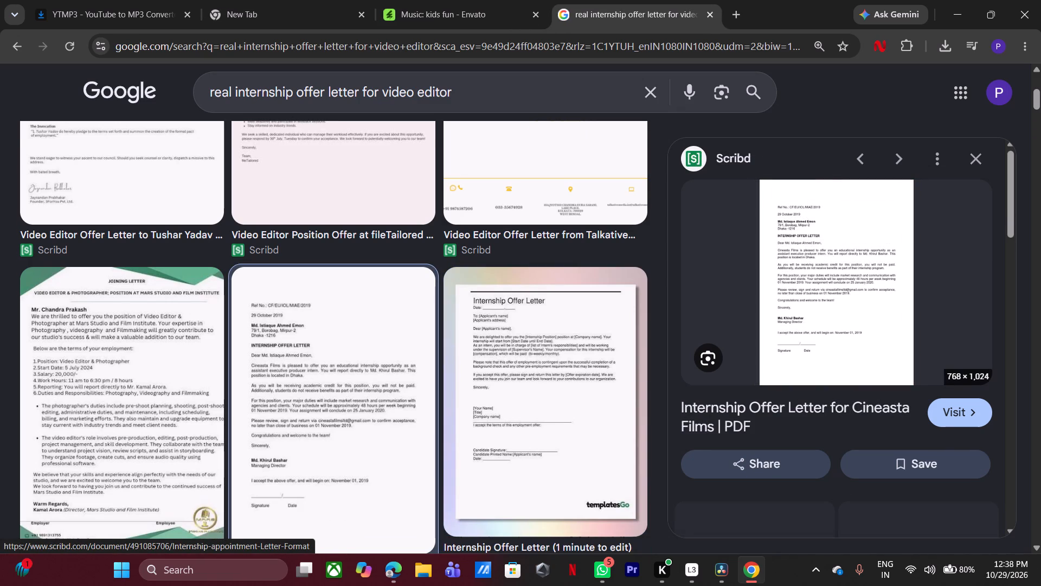
pyautogui.doubleClick(853, 321)
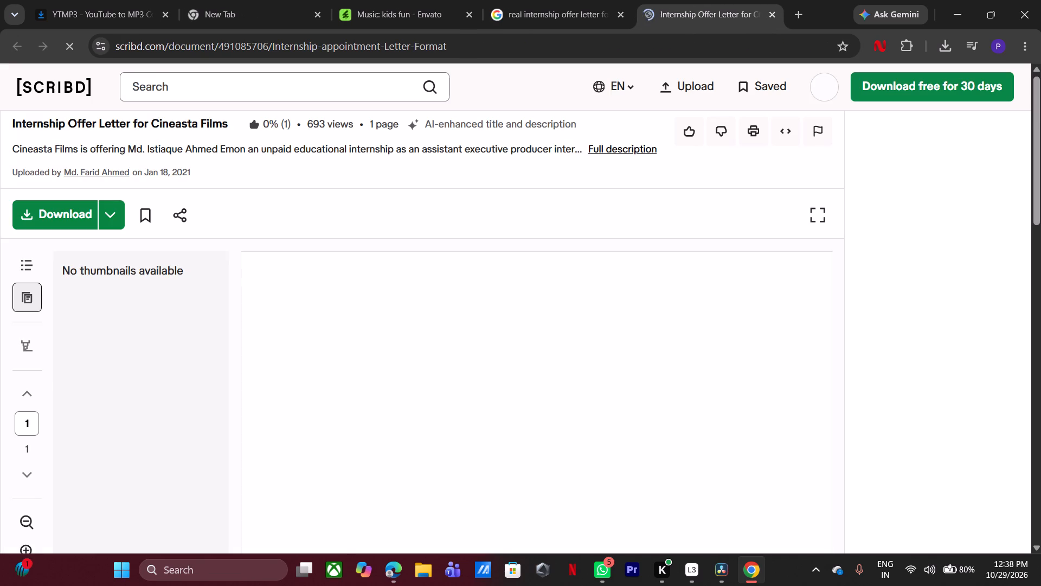
pyautogui.scroll(-2, 467, 297)
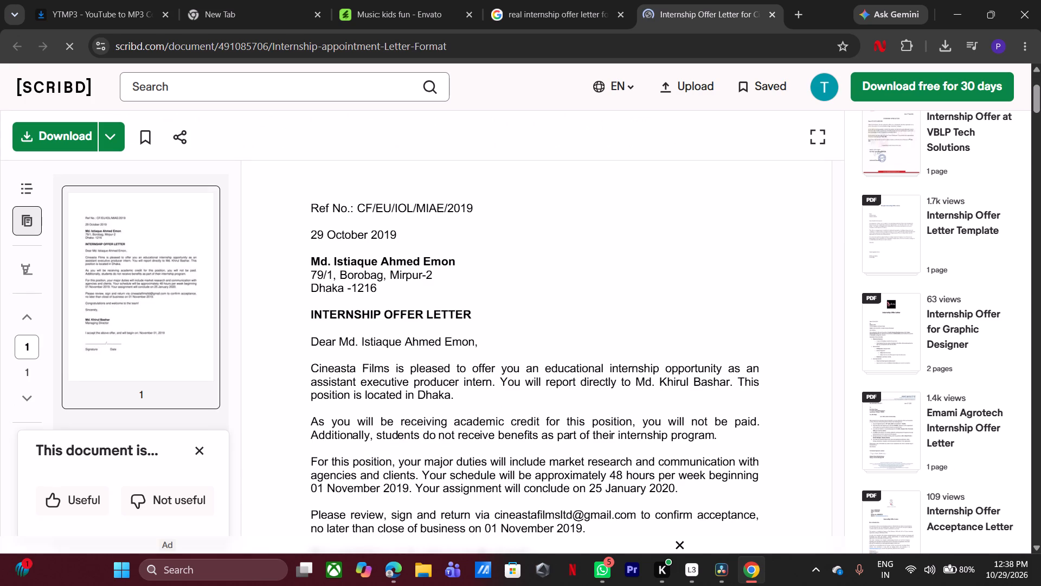
pyautogui.scroll(-1, 467, 297)
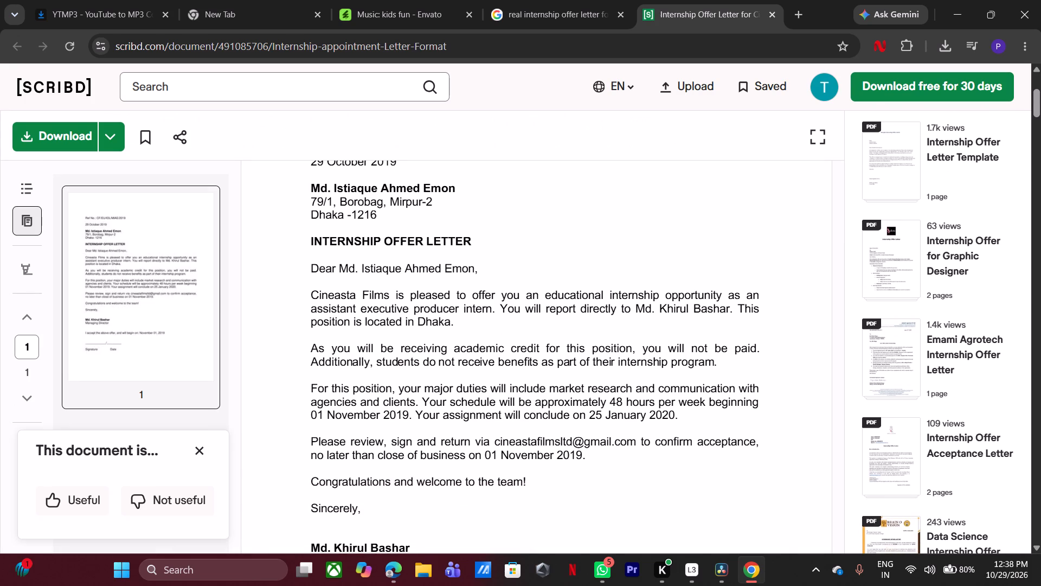
pyautogui.scroll(6, 467, 297)
pyautogui.doubleClick(768, 15)
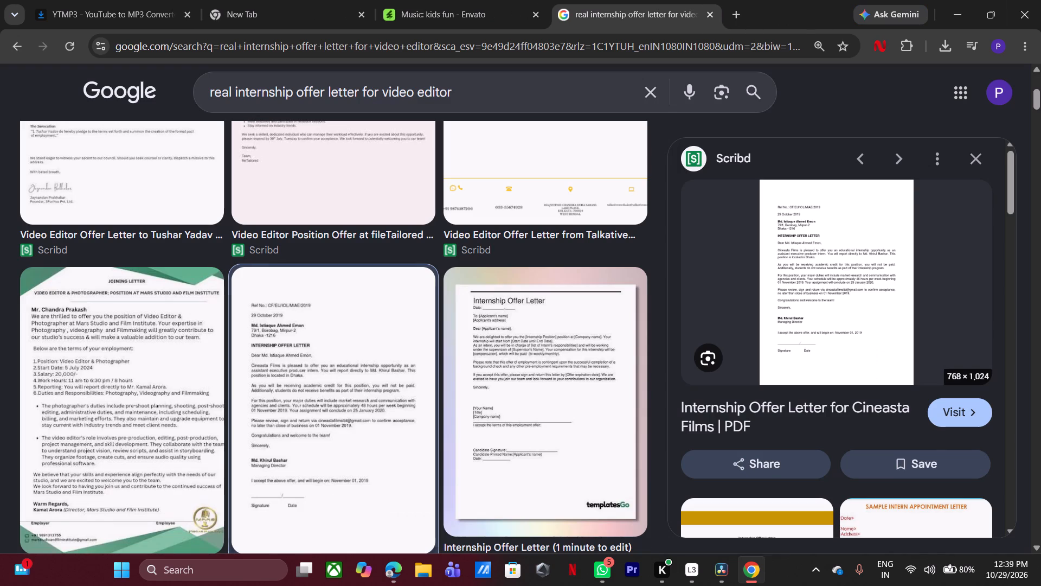
# Open the Talkative Media video editor offer letter from the image results and examine its wording.
pyautogui.scroll(4, 328, 313)
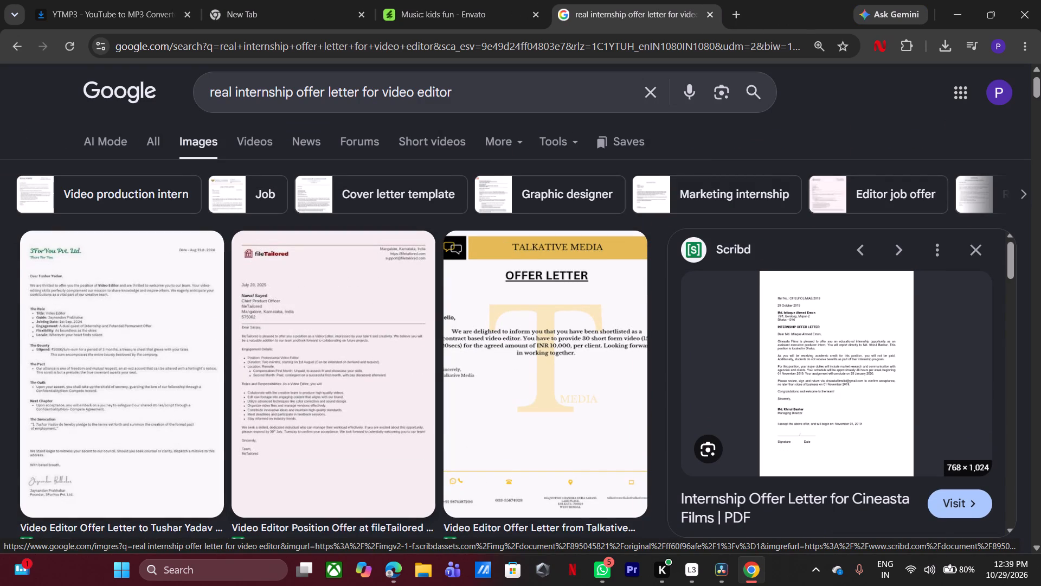
pyautogui.click(535, 343)
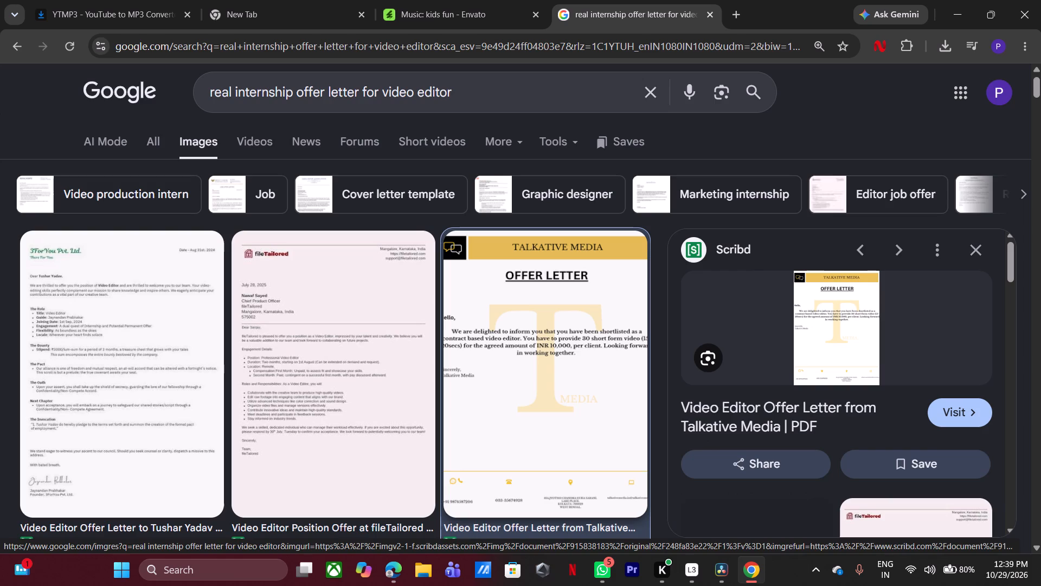
pyautogui.doubleClick(949, 406)
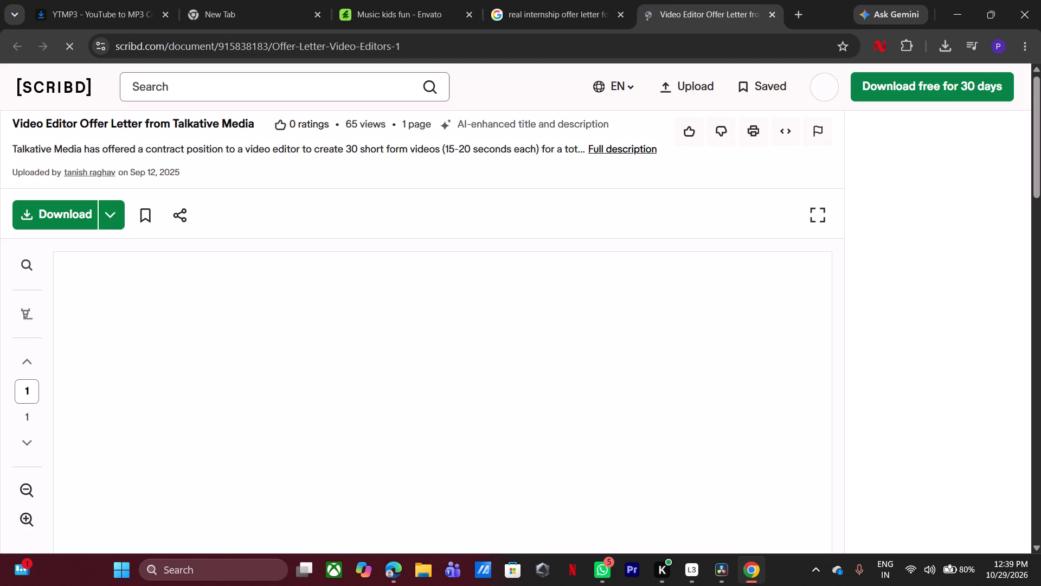
pyautogui.scroll(-3, 538, 314)
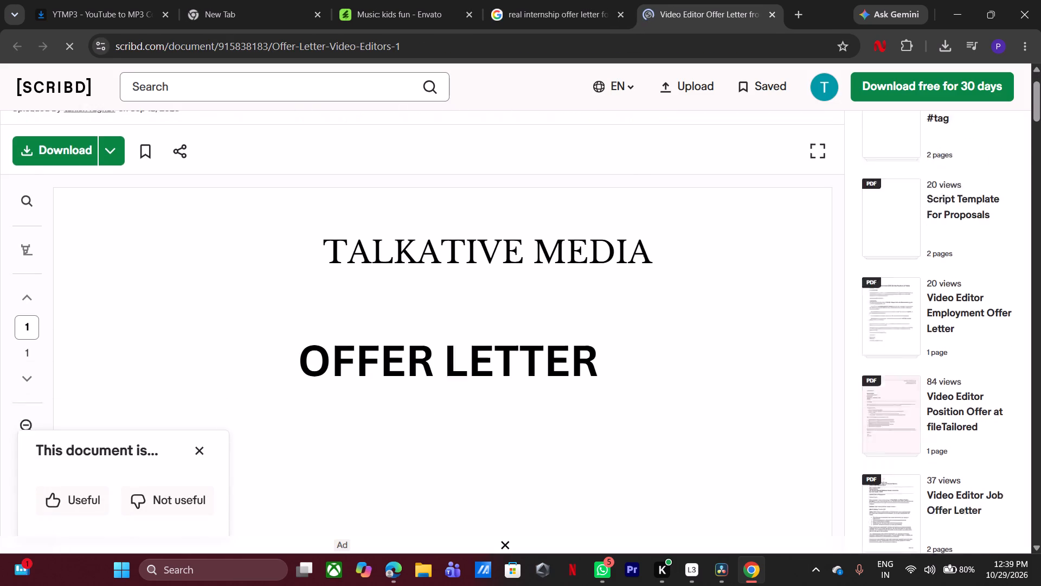
pyautogui.scroll(-3, 538, 314)
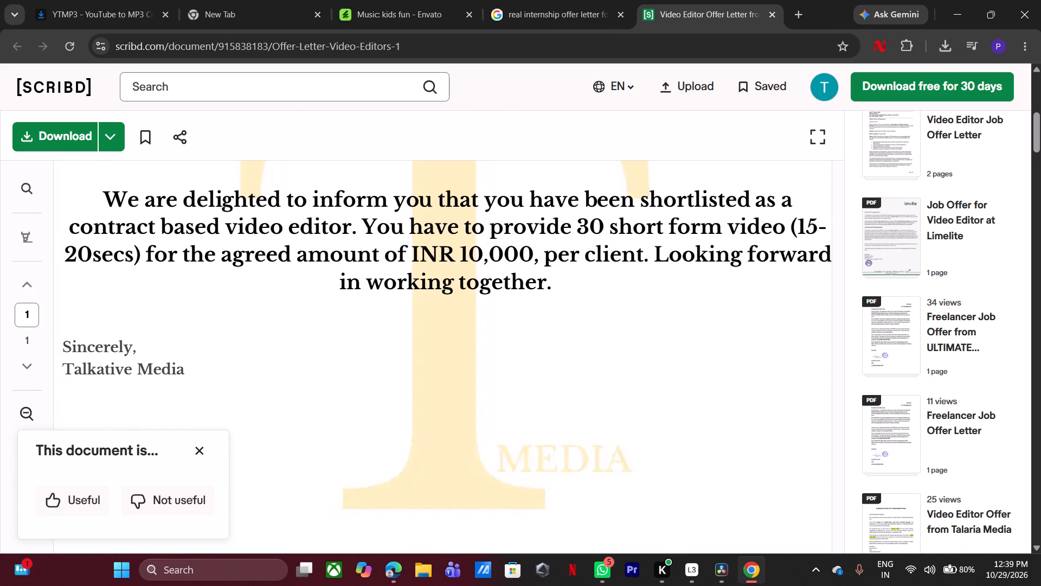
pyautogui.scroll(-6, 663, 260)
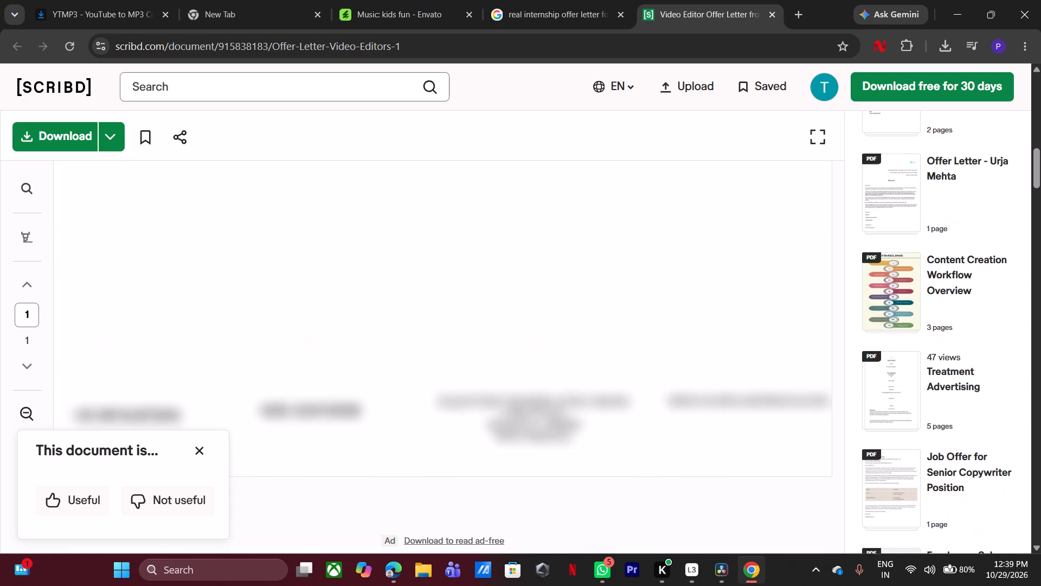
pyautogui.scroll(4, 672, 260)
# Open the 3ForYou Pvt. Ltd. video editor offer letter, close the Talkative Media one, and read the unlocked full letter.
pyautogui.doubleClick(550, 0)
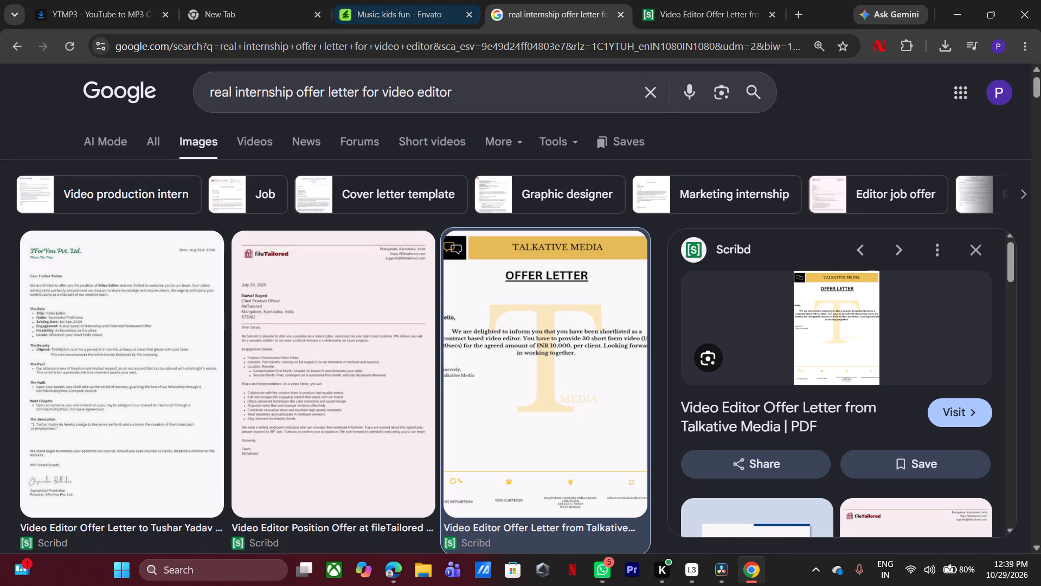
pyautogui.doubleClick(121, 385)
pyautogui.click(780, 308)
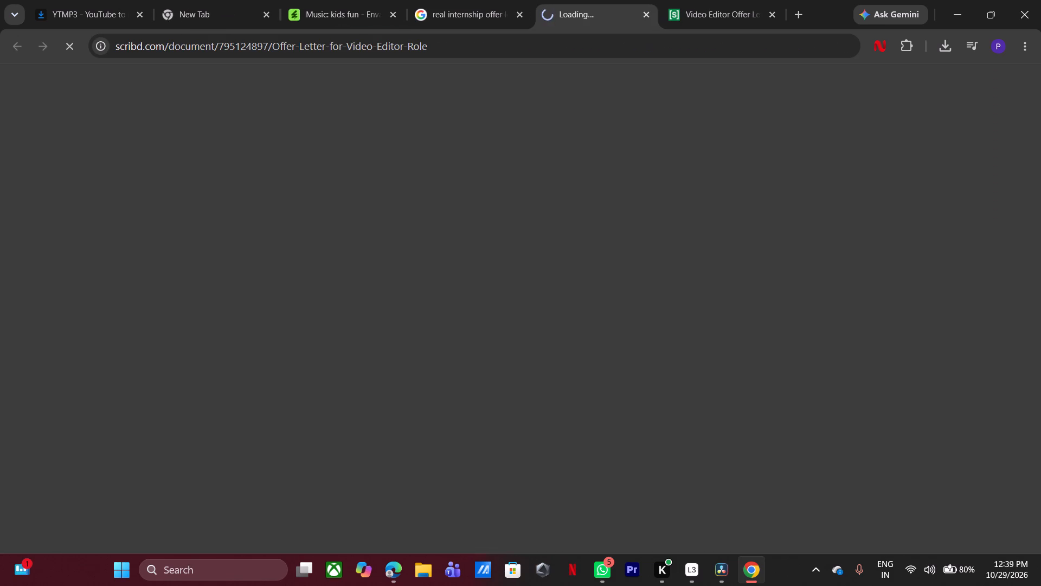
pyautogui.scroll(-2, 426, 306)
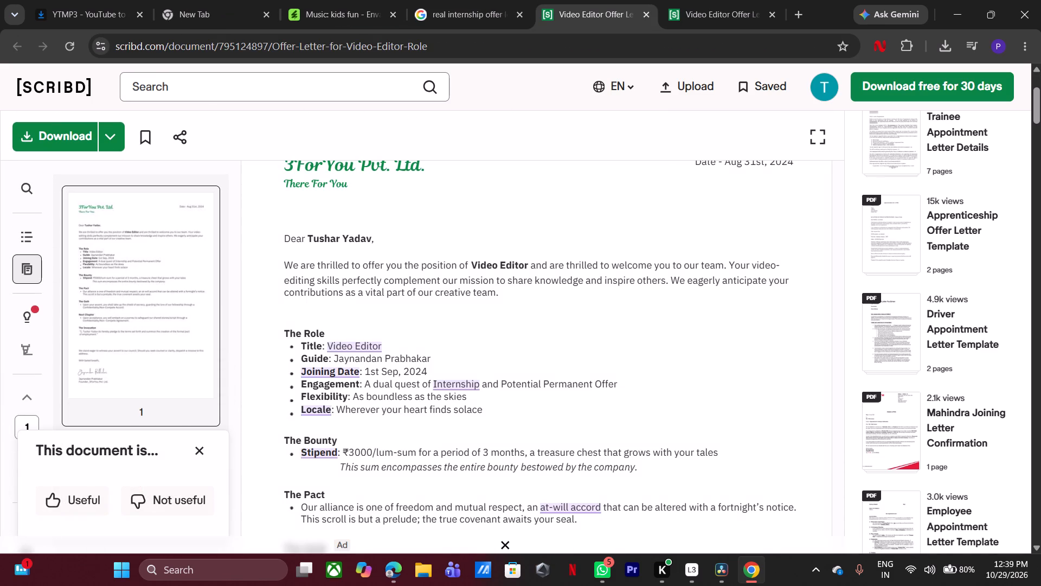
pyautogui.doubleClick(772, 16)
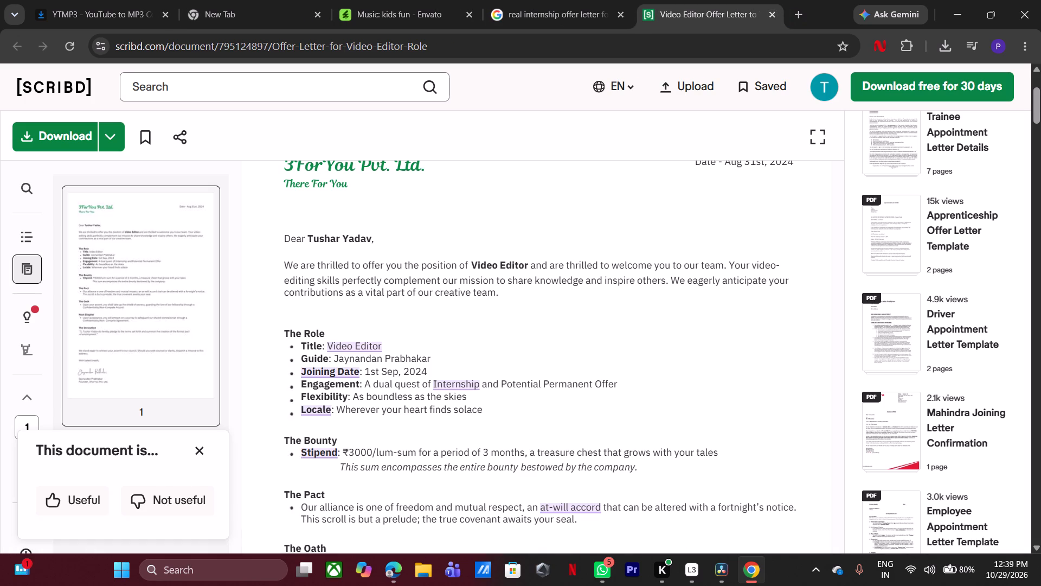
pyautogui.scroll(-4, 473, 333)
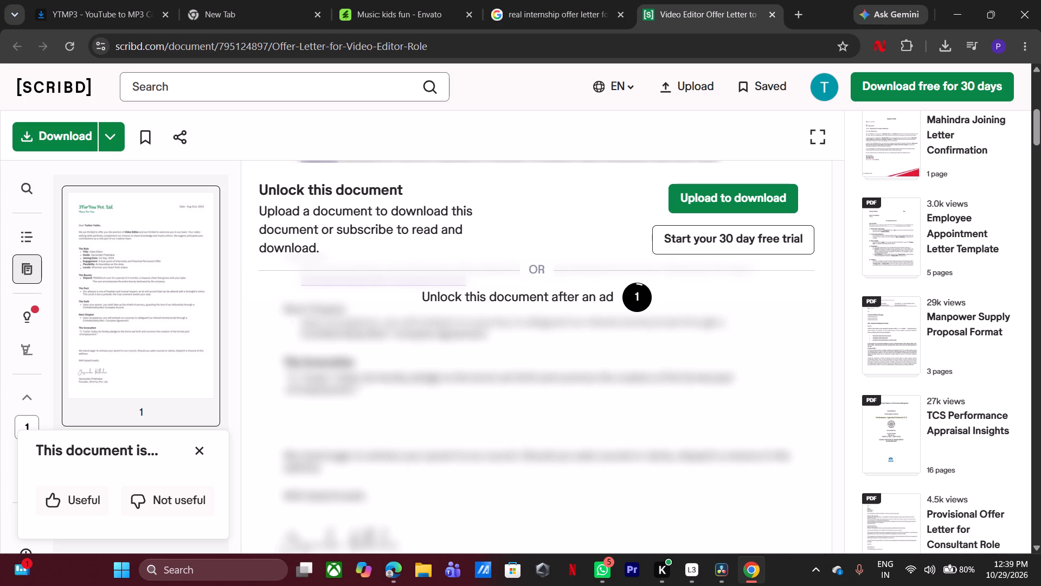
pyautogui.click(639, 296)
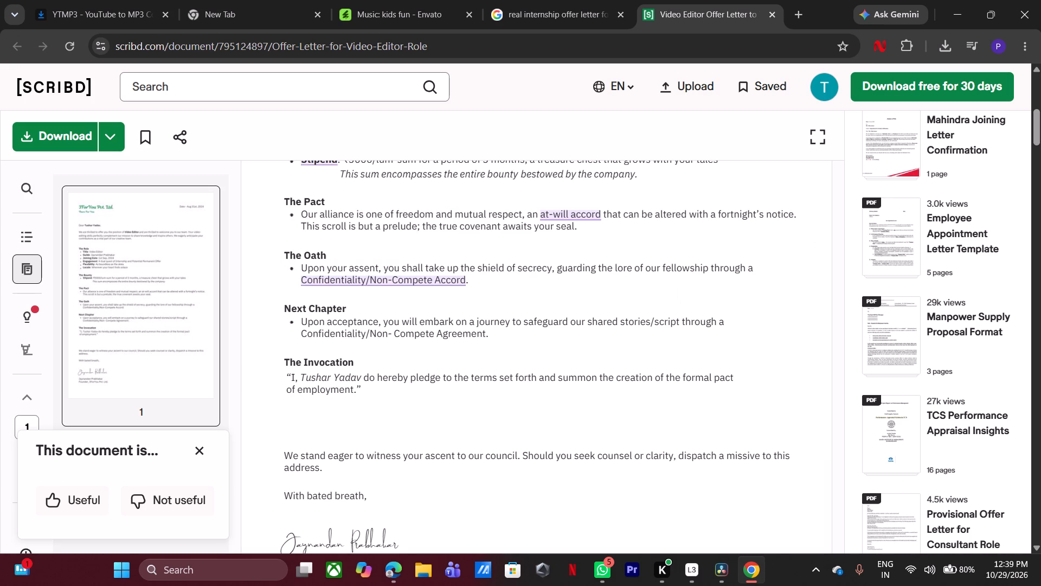
pyautogui.scroll(2, 502, 330)
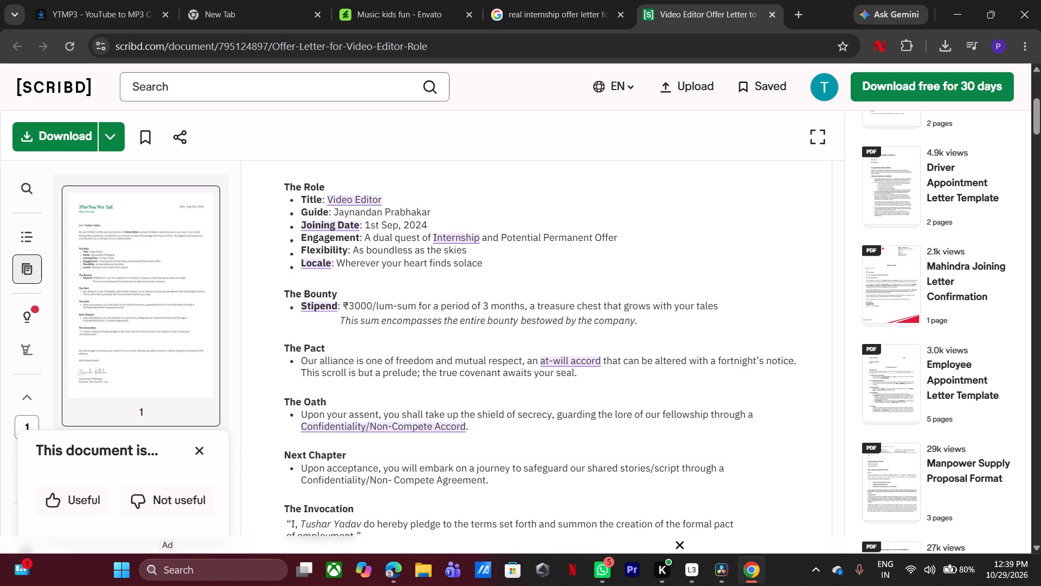
# Copy the full Stipend line under The Bounty in the Scribd video editor offer letter.
pyautogui.moveTo(284, 305); pyautogui.dragTo(402, 306)
pyautogui.click(402, 306)
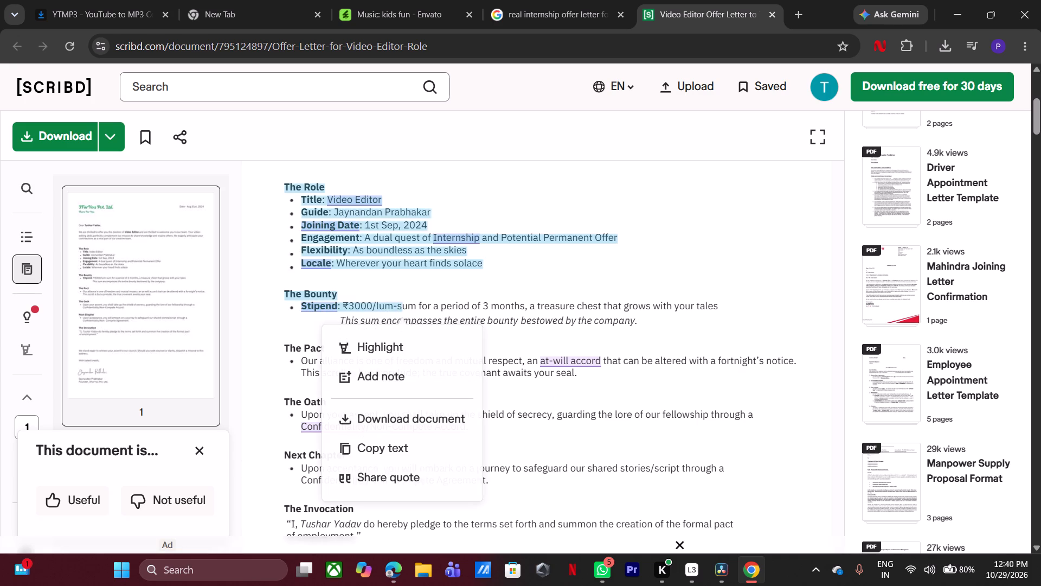
pyautogui.moveTo(720, 305); pyautogui.dragTo(708, 315)
pyautogui.click(717, 309)
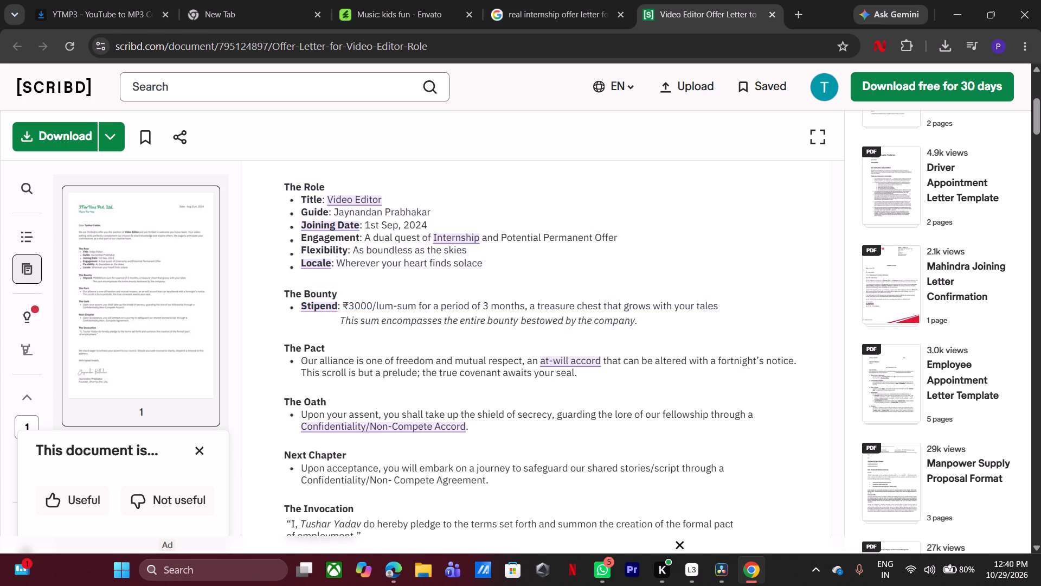
pyautogui.click(723, 308)
pyautogui.doubleClick(719, 306)
pyautogui.tripleClick(715, 305)
pyautogui.click(715, 305)
pyautogui.click(722, 308)
pyautogui.moveTo(716, 308); pyautogui.dragTo(304, 309)
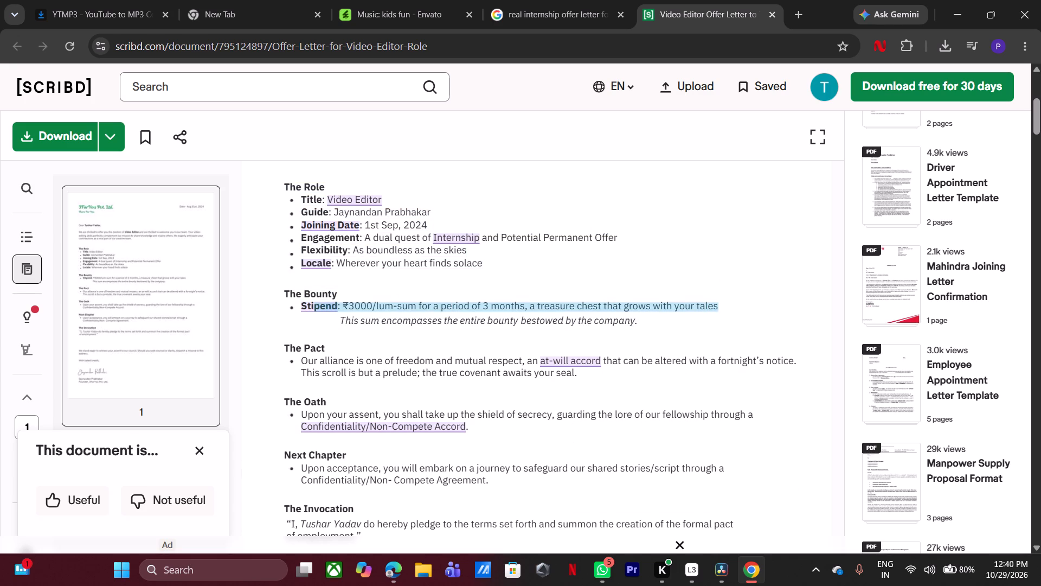
pyautogui.moveTo(304, 309); pyautogui.dragTo(302, 309)
pyautogui.hotkey('ctrl', 'c')
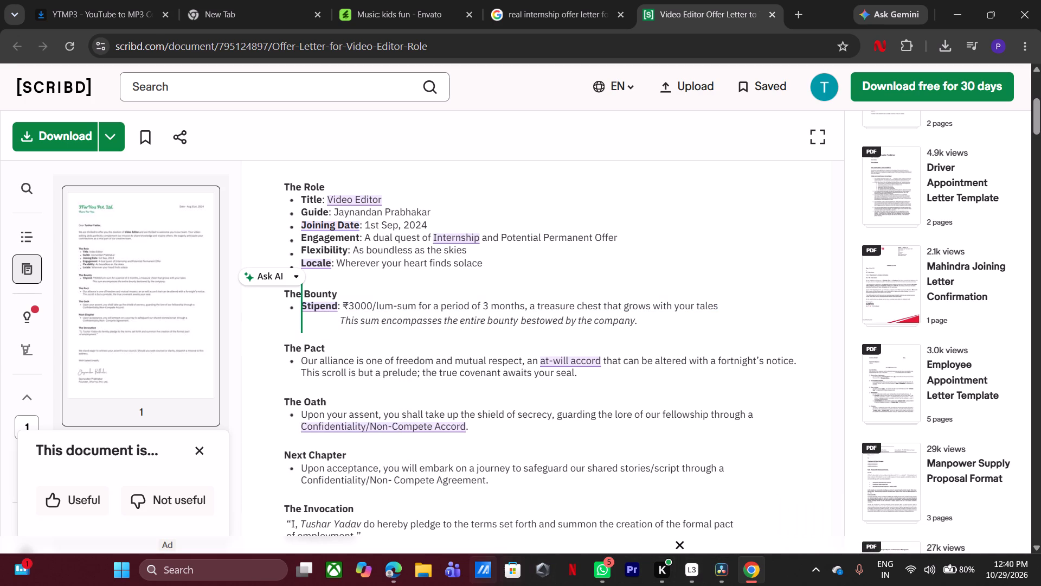
# Switch to the Canva offer letter in Edge and replace both compensation lines below Location with the copied stipend line.
pyautogui.doubleClick(393, 576)
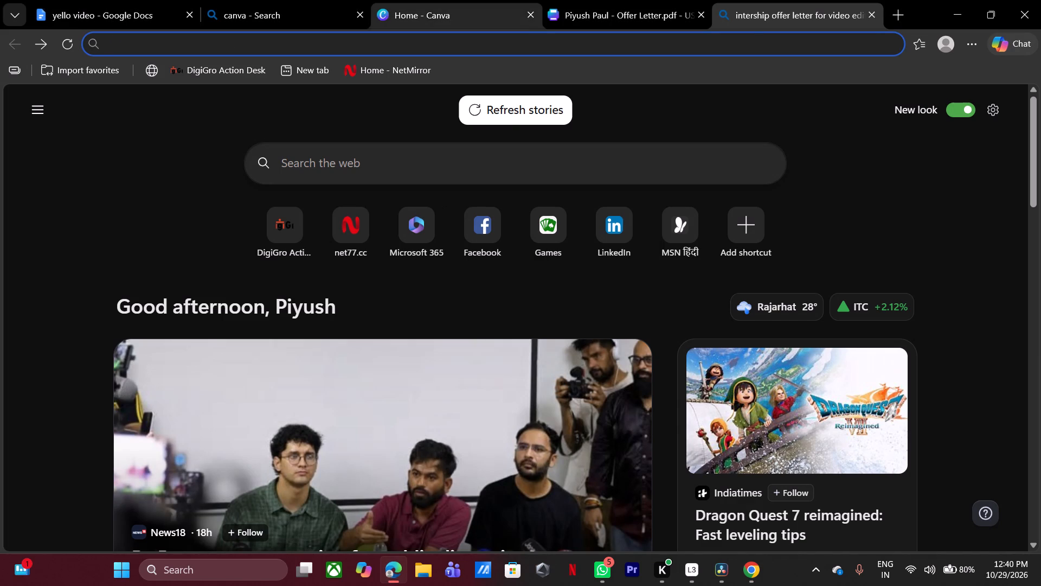
pyautogui.doubleClick(601, 0)
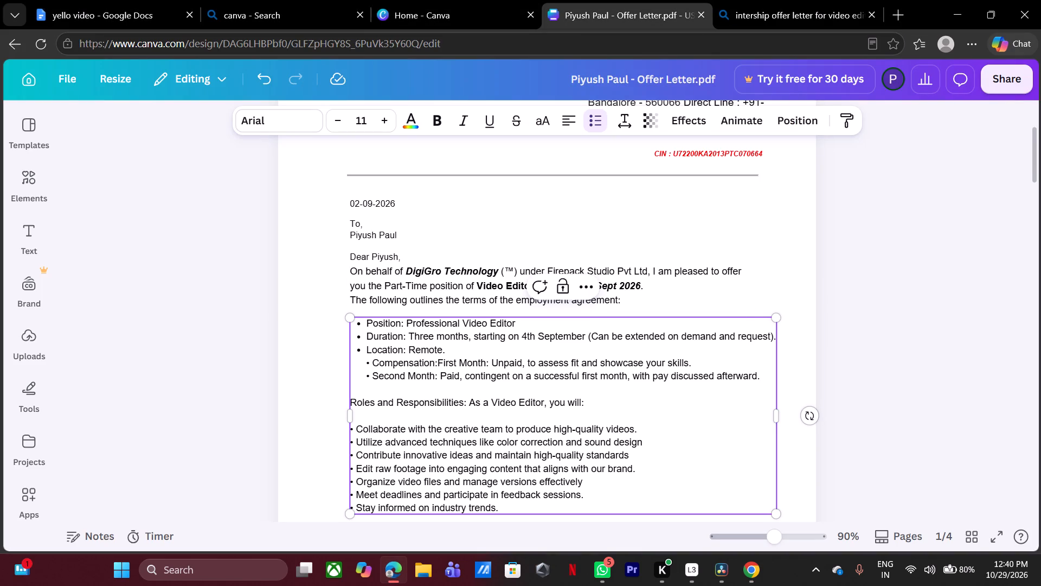
pyautogui.moveTo(366, 365); pyautogui.dragTo(762, 378)
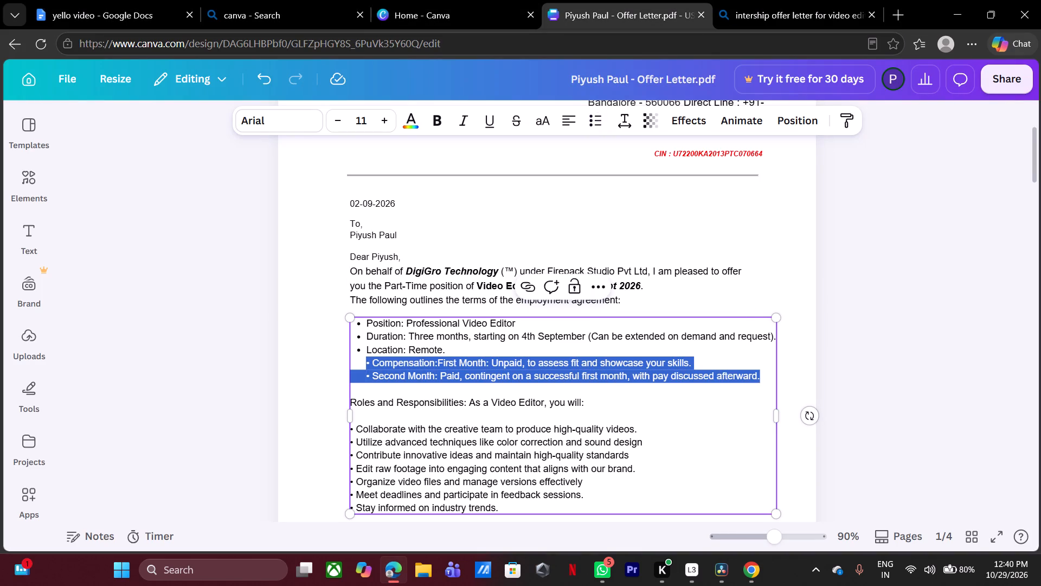
pyautogui.hotkey('ctrl', 'v')
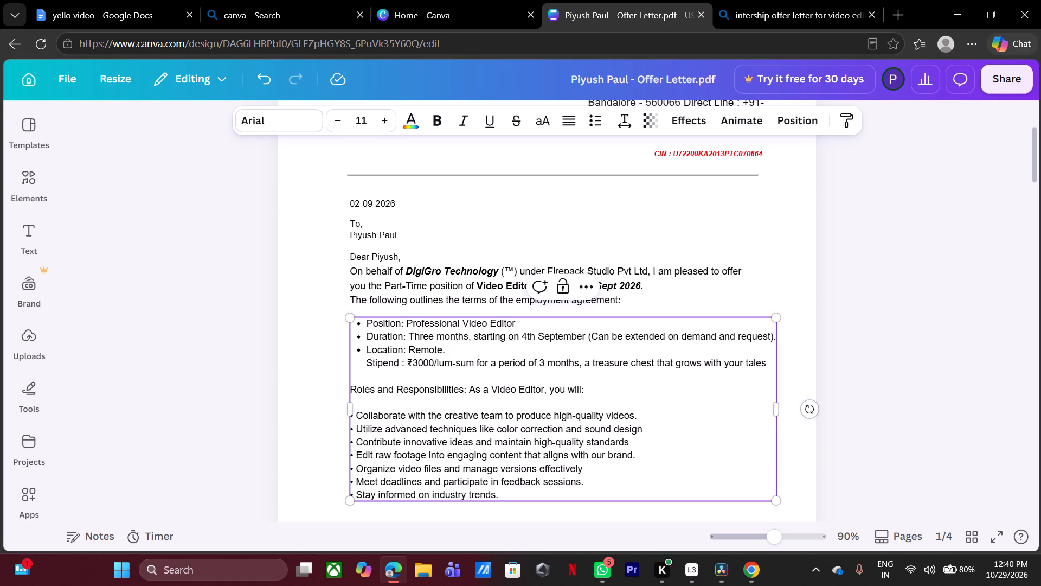
# Change the pasted stipend to ₹10,000/m and end its line with a full stop.
pyautogui.doubleClick(416, 363)
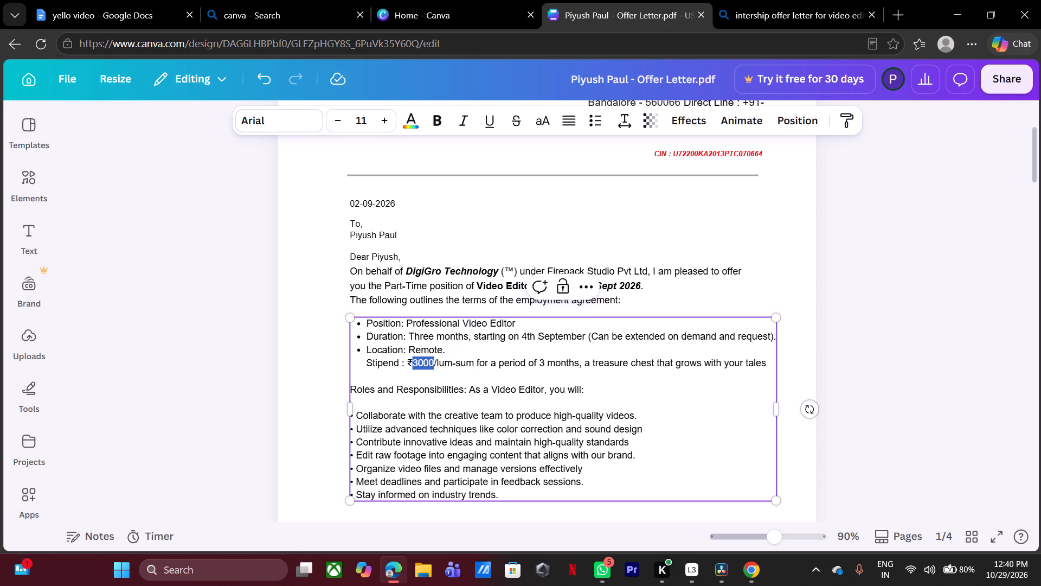
pyautogui.doubleClick(414, 362)
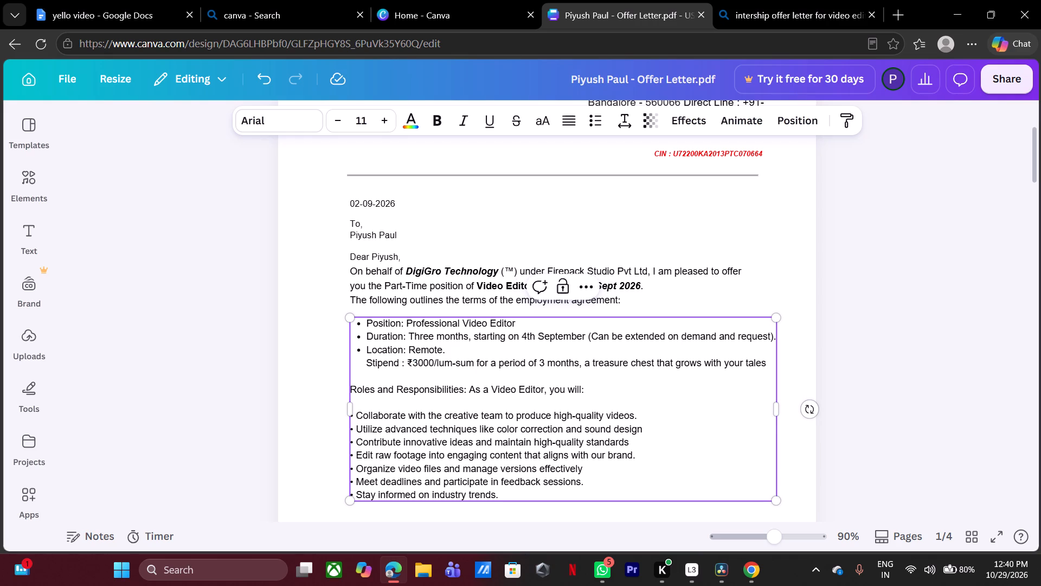
pyautogui.press('Delete')
pyautogui.write('10')
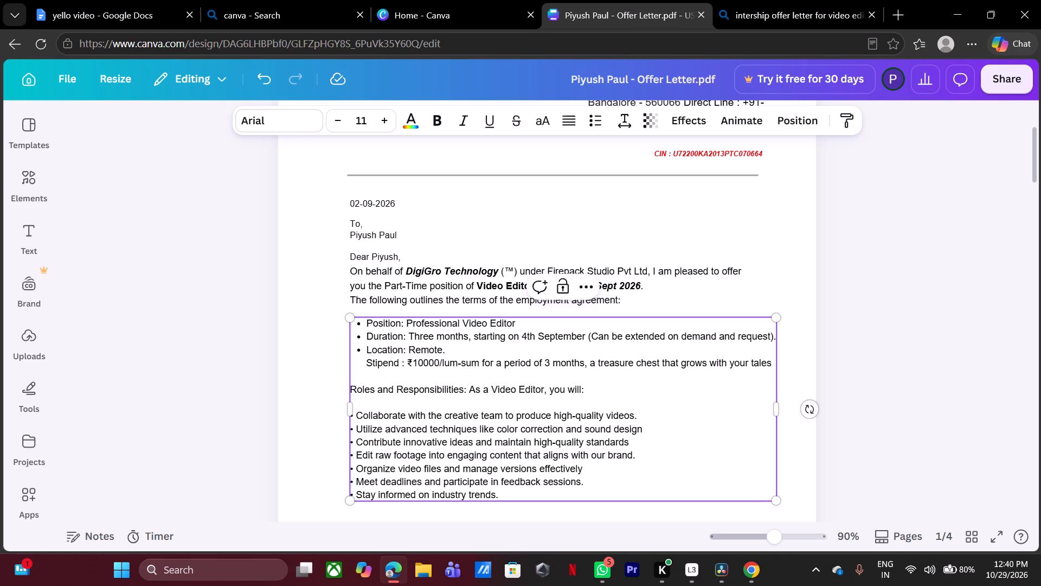
pyautogui.press(',')
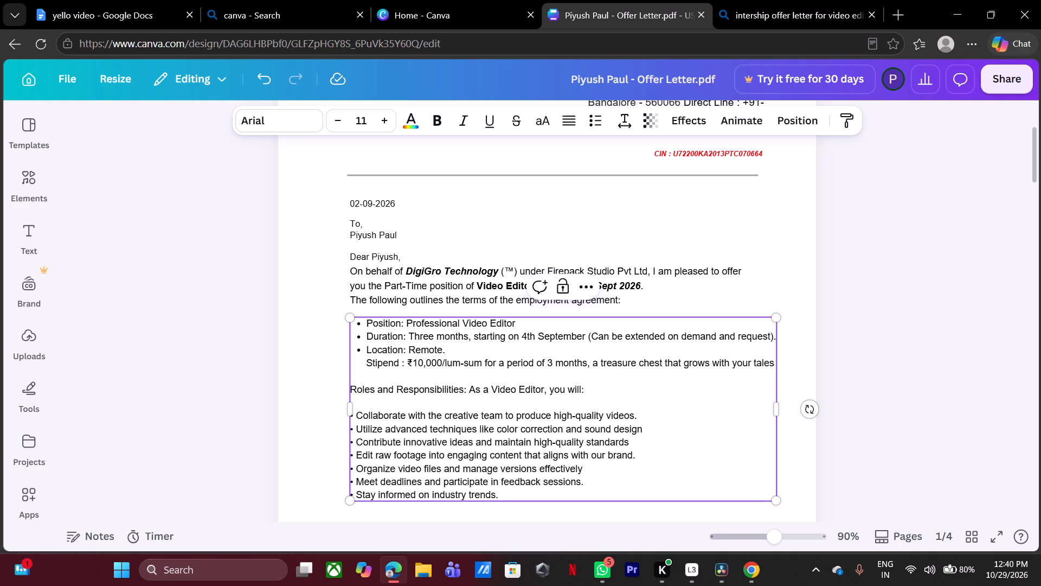
pyautogui.moveTo(444, 365); pyautogui.dragTo(480, 366)
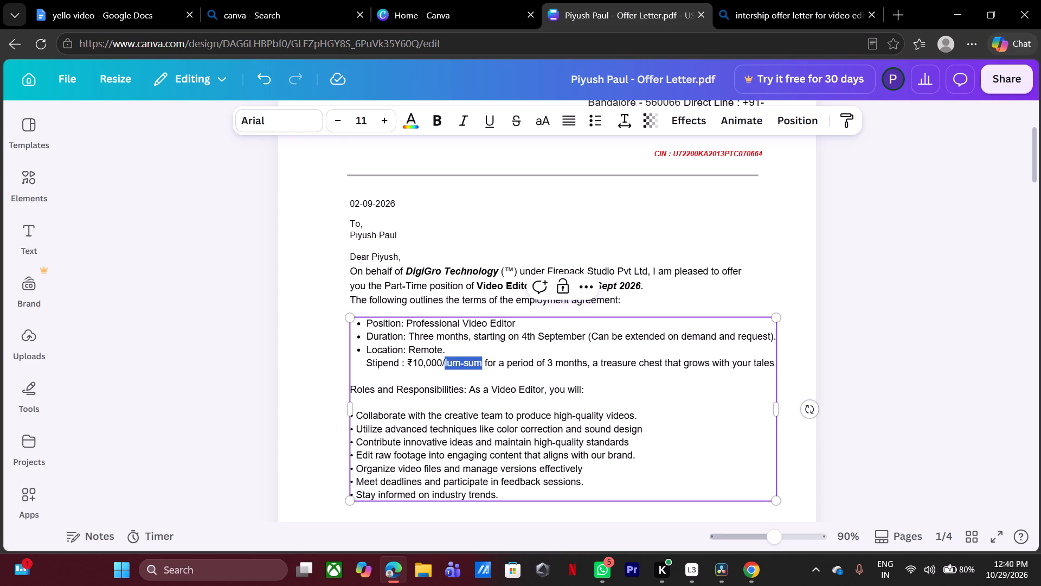
pyautogui.moveTo(480, 366); pyautogui.dragTo(481, 366)
pyautogui.click(481, 366)
pyautogui.moveTo(481, 366); pyautogui.dragTo(445, 366)
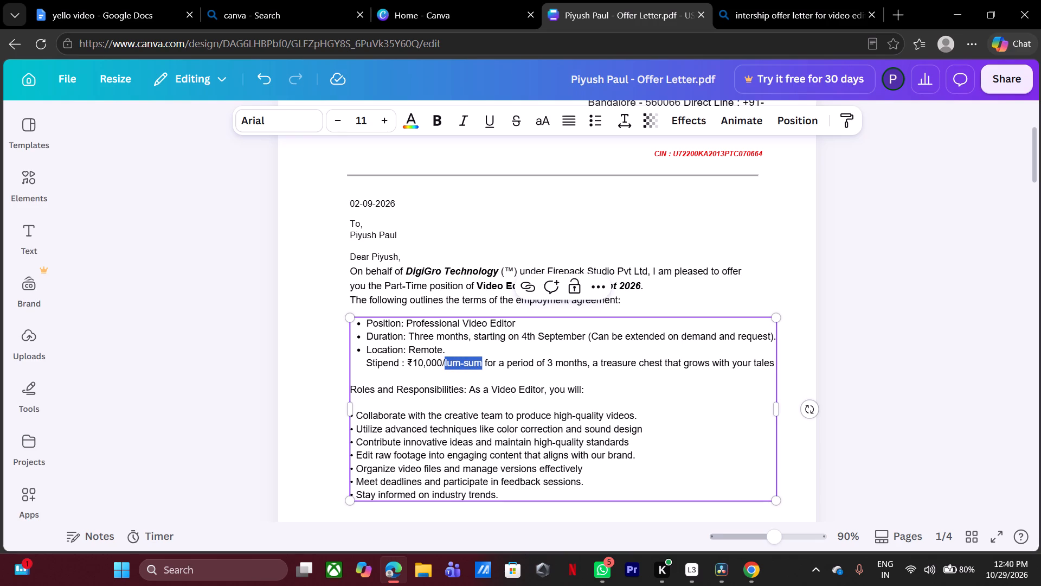
pyautogui.press('m')
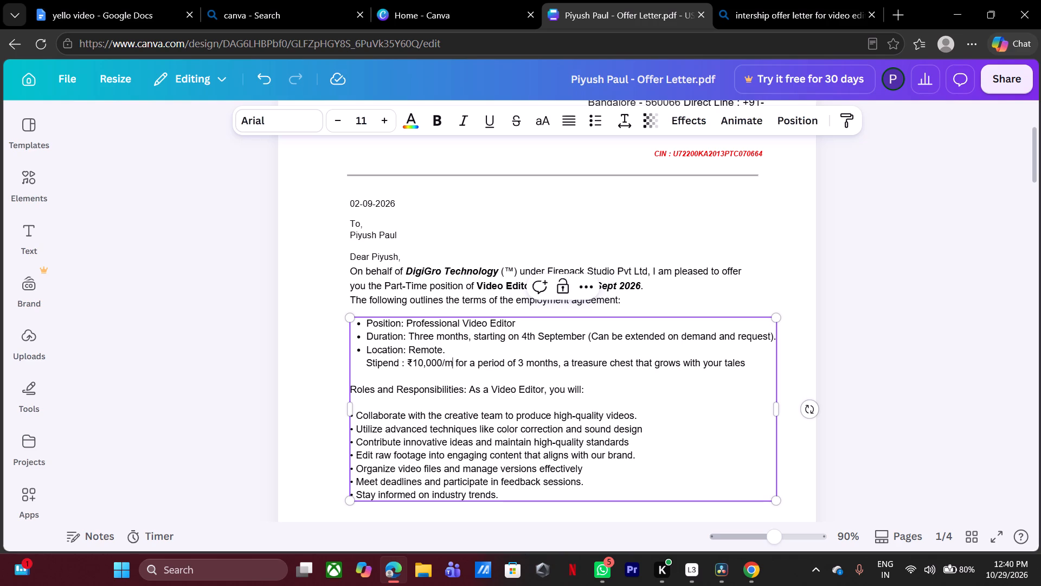
pyautogui.doubleClick(747, 366)
pyautogui.doubleClick(748, 366)
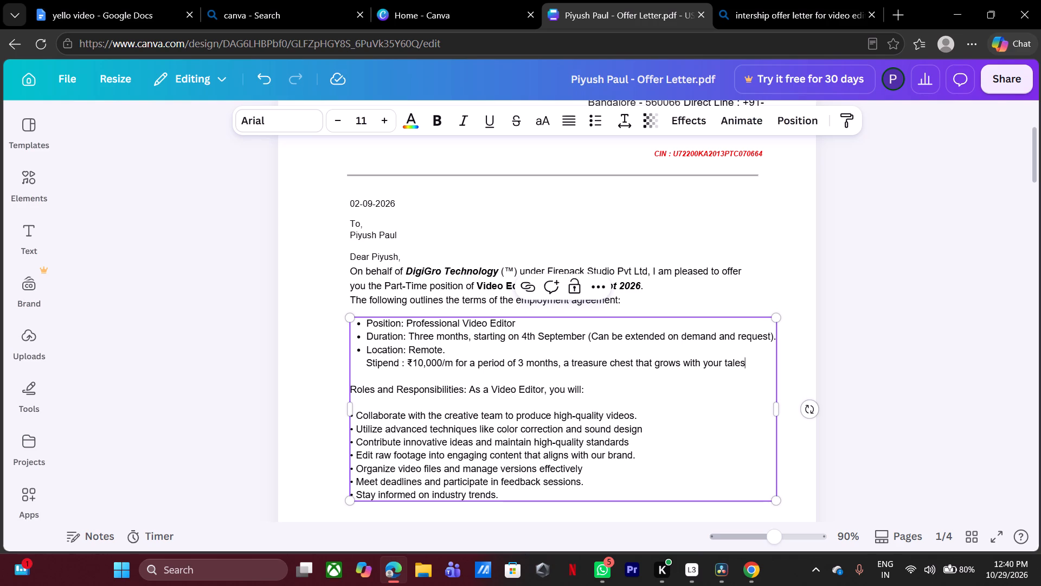
pyautogui.press('.')
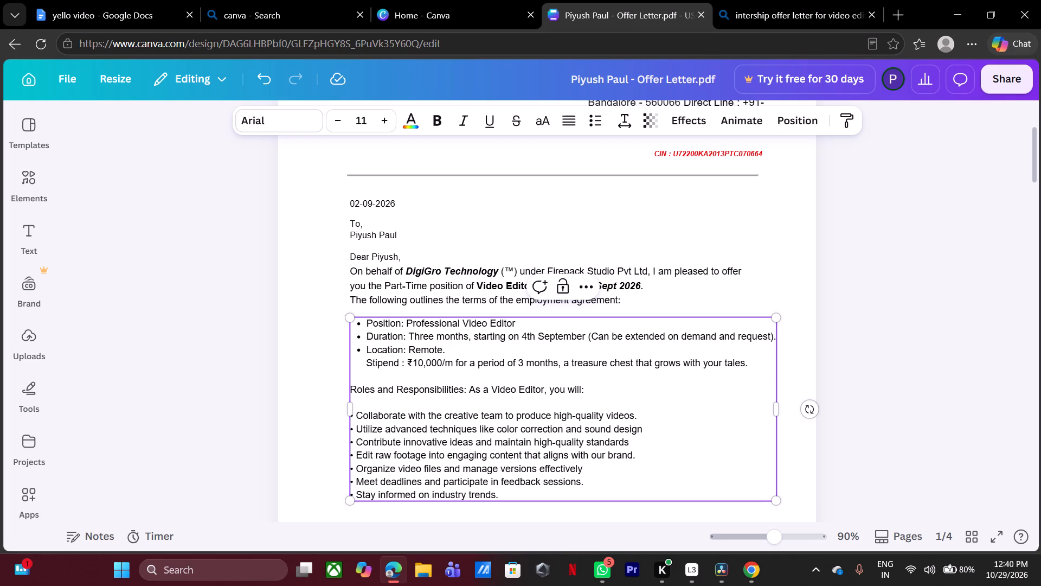
pyautogui.doubleClick(799, 432)
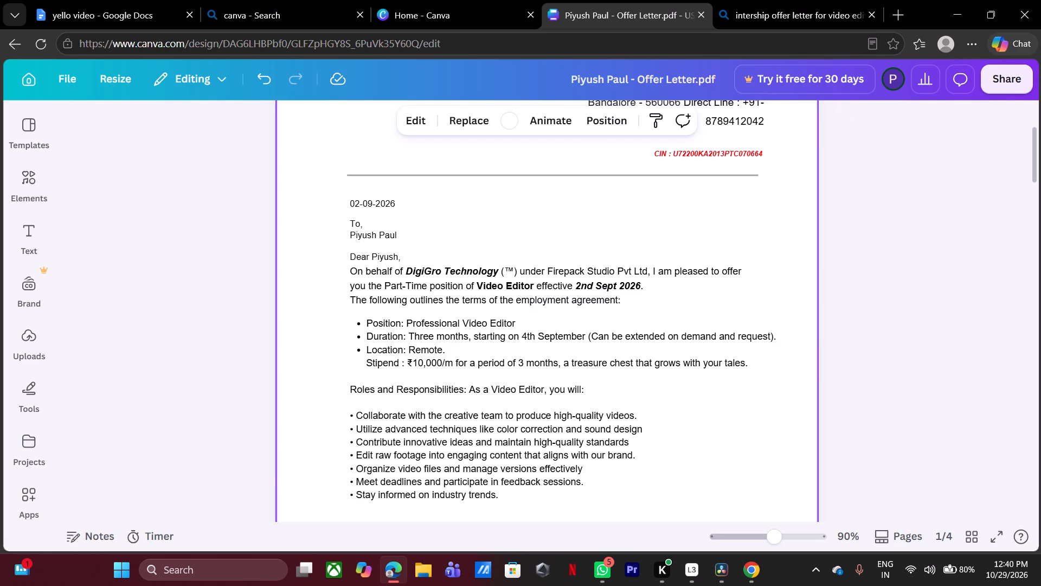
# Add the missing spaces in the signatory's job title on page 1 so it reads "Chief Executive Officer".
pyautogui.scroll(2, 548, 432)
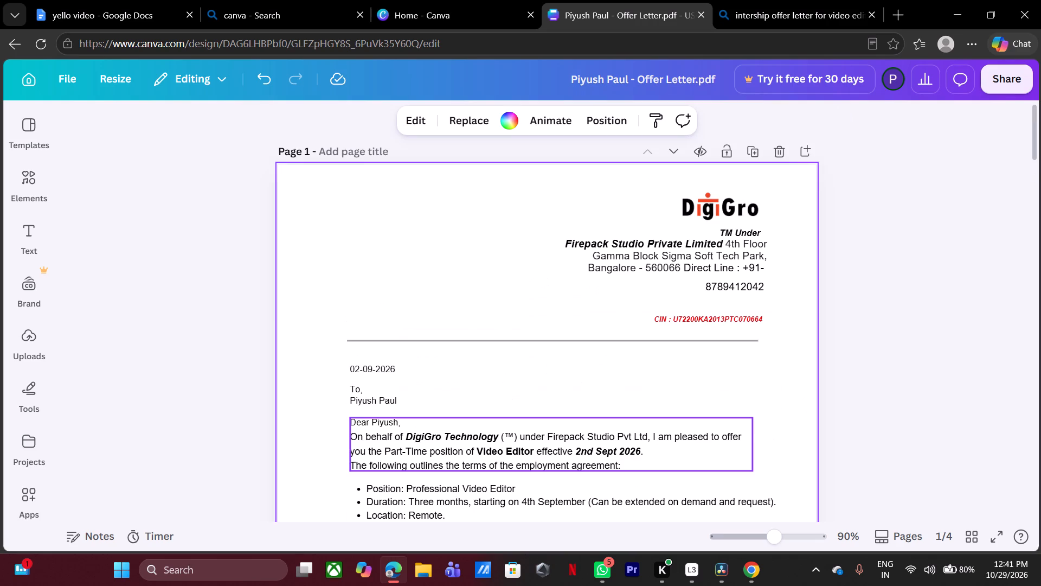
pyautogui.scroll(-1, 548, 432)
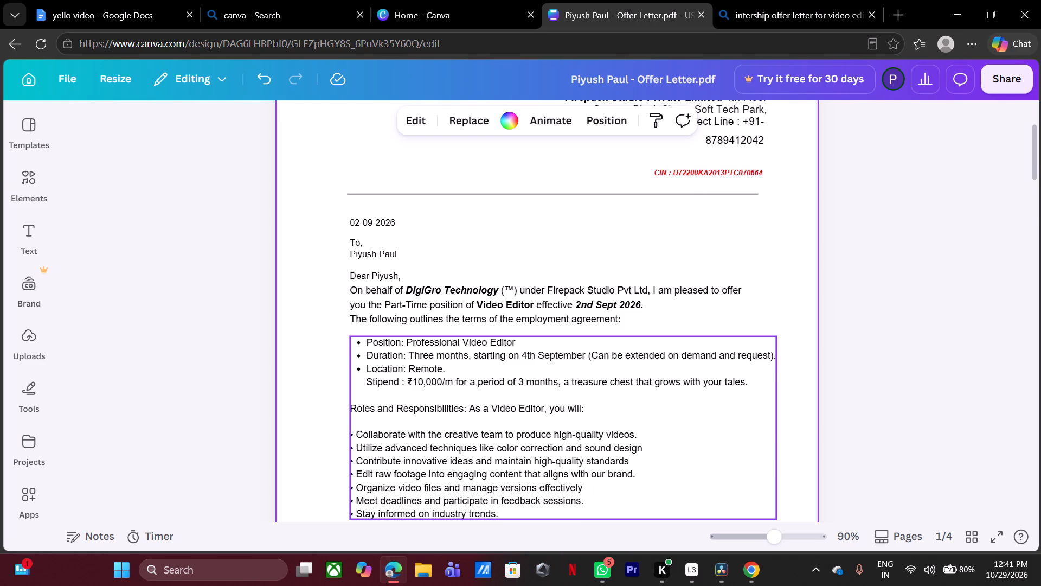
pyautogui.scroll(-2, 548, 432)
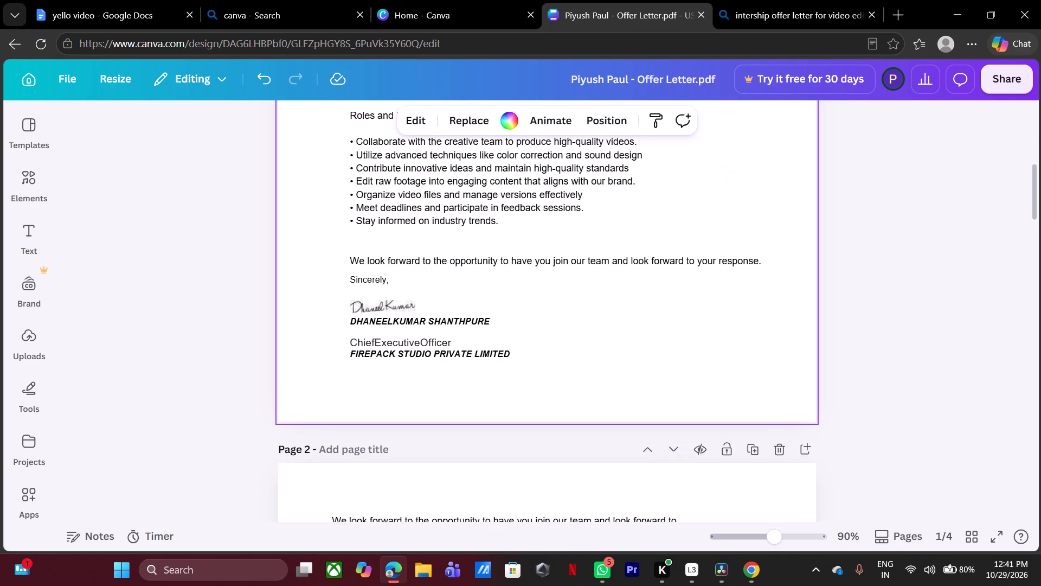
pyautogui.doubleClick(372, 340)
pyautogui.doubleClick(373, 343)
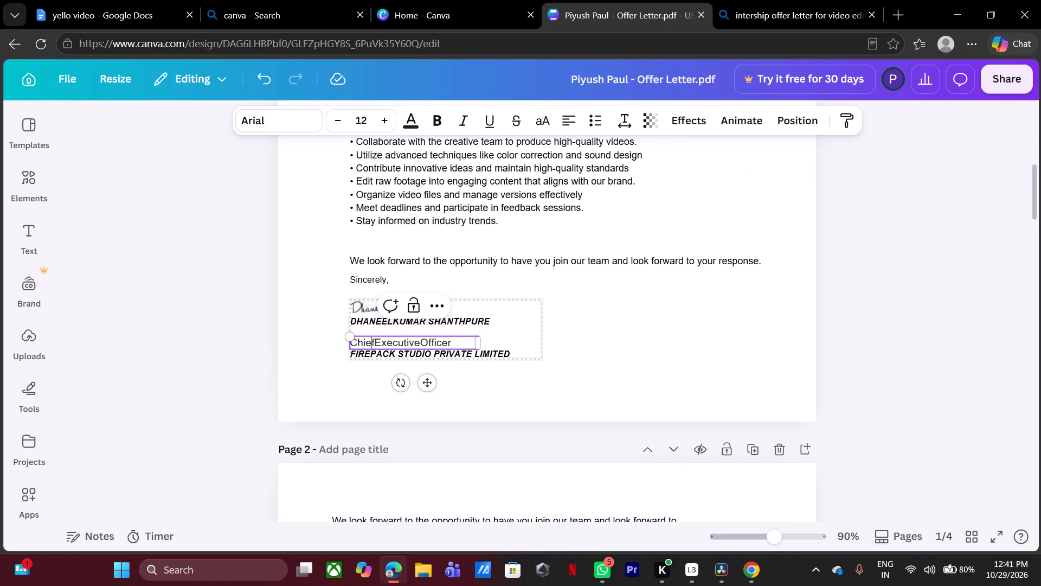
pyautogui.doubleClick(375, 343)
pyautogui.doubleClick(375, 343)
pyautogui.press('space')
pyautogui.click(423, 340)
pyautogui.press('space')
pyautogui.doubleClick(648, 340)
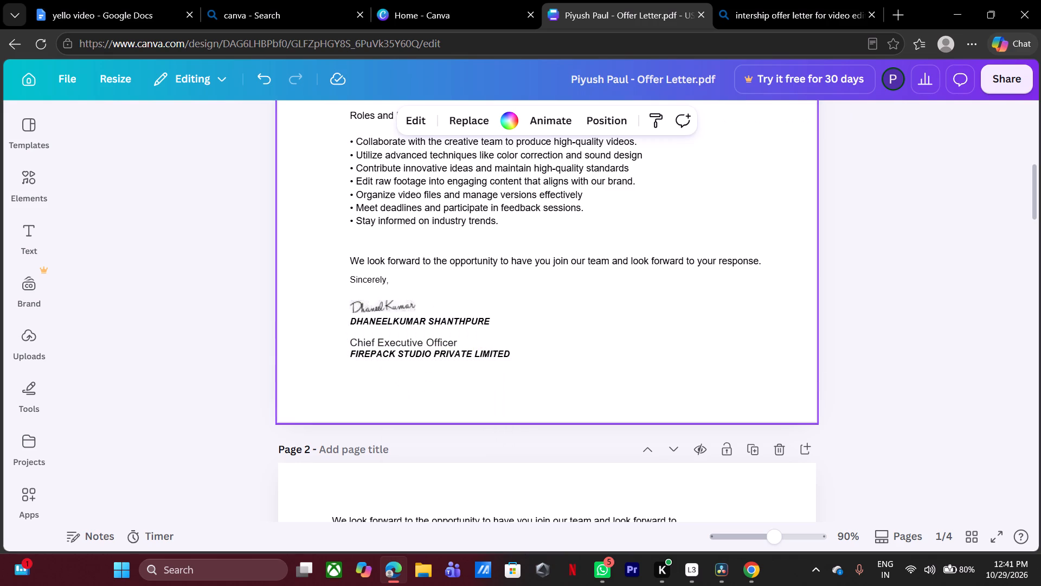
# Set the effective date in the opening paragraph to 4th Sept 2026.
pyautogui.scroll(2, 648, 340)
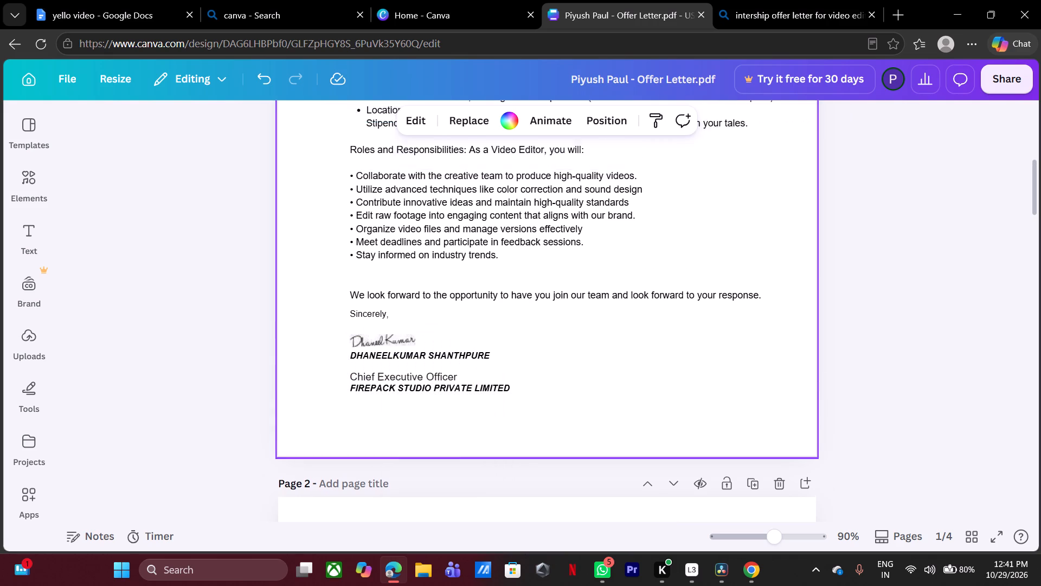
pyautogui.scroll(1, 648, 340)
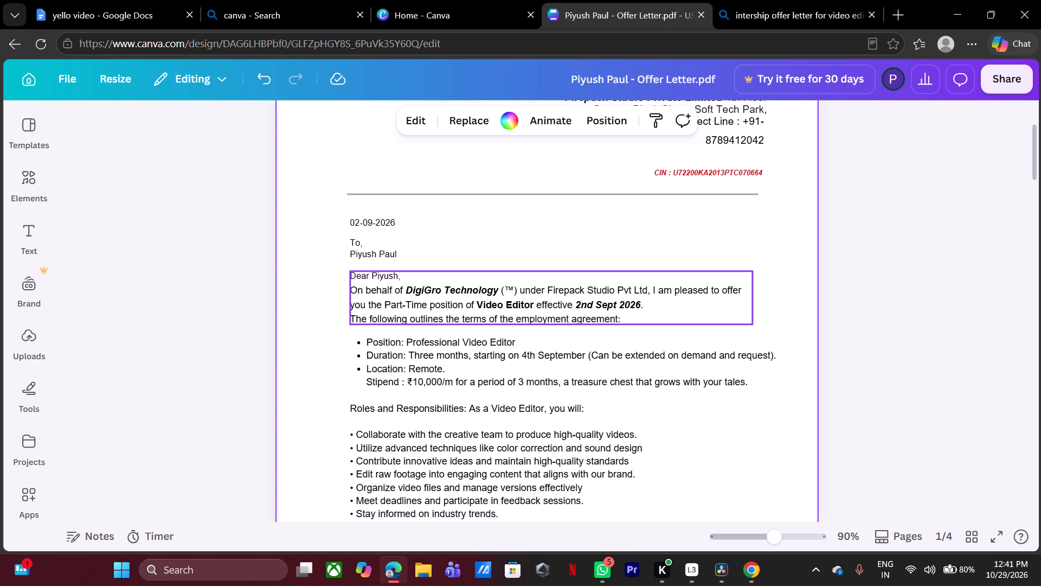
pyautogui.doubleClick(576, 303)
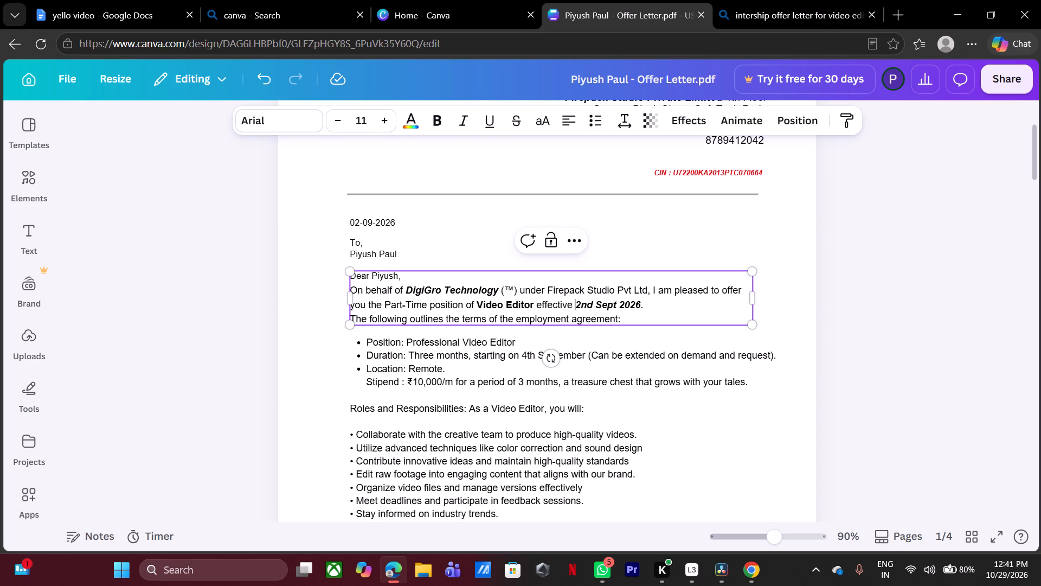
pyautogui.doubleClick(580, 306)
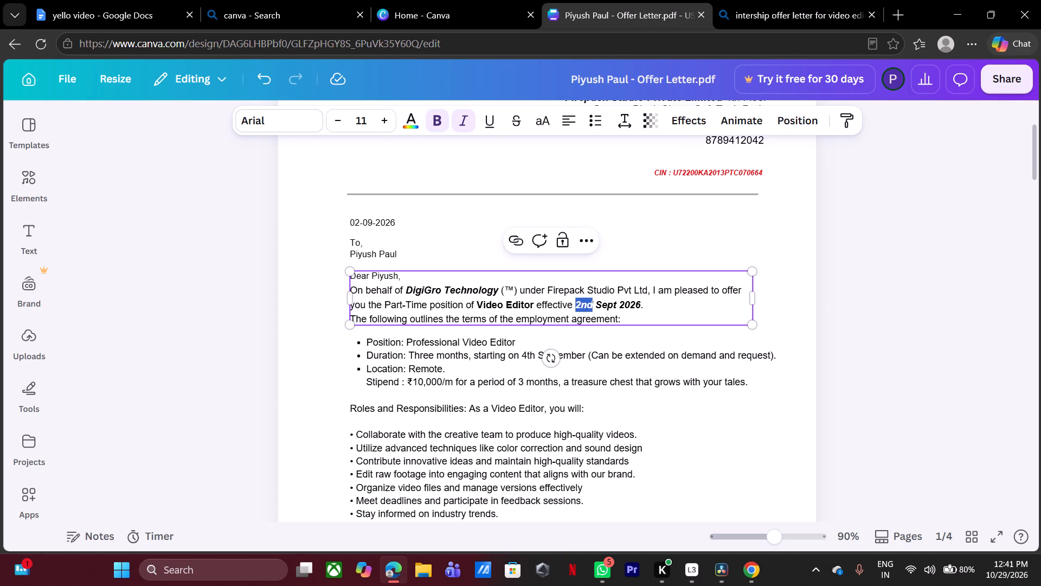
pyautogui.press('4')
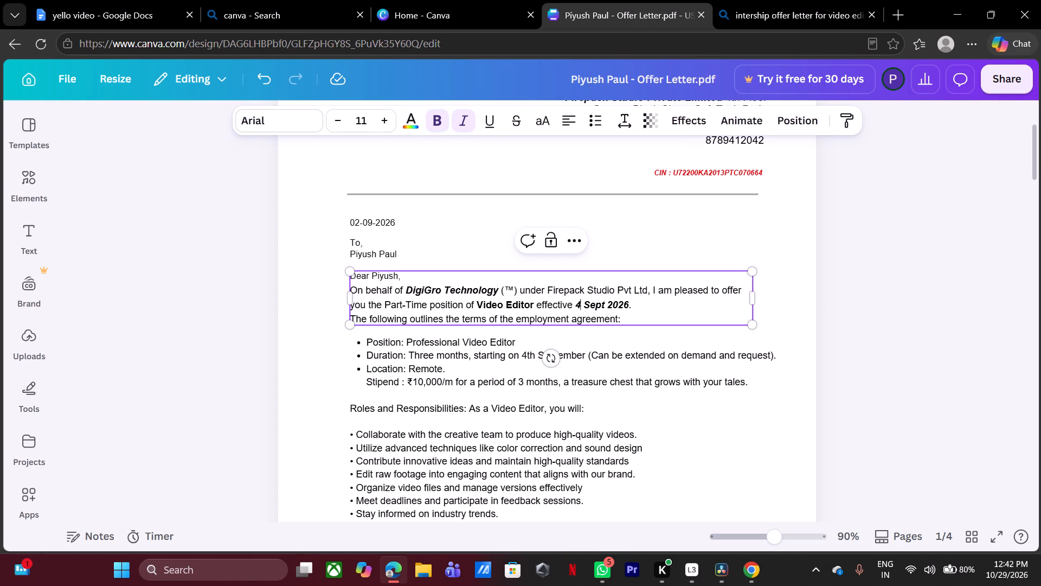
pyautogui.write('th')
pyautogui.doubleClick(776, 329)
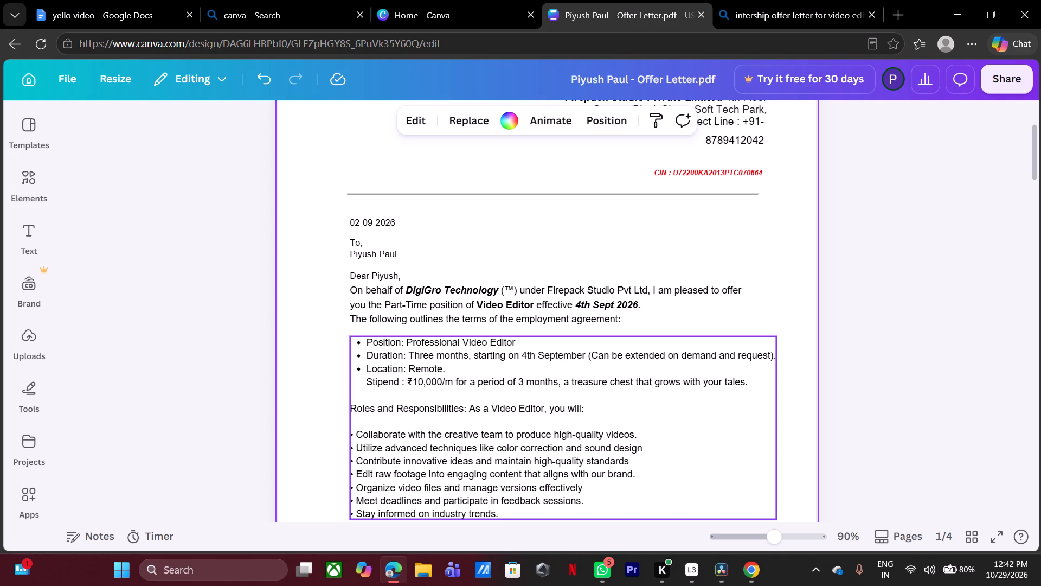
# Remove "Professional" from the Position line of the terms list so the position reads "Video Editor".
pyautogui.click(458, 341)
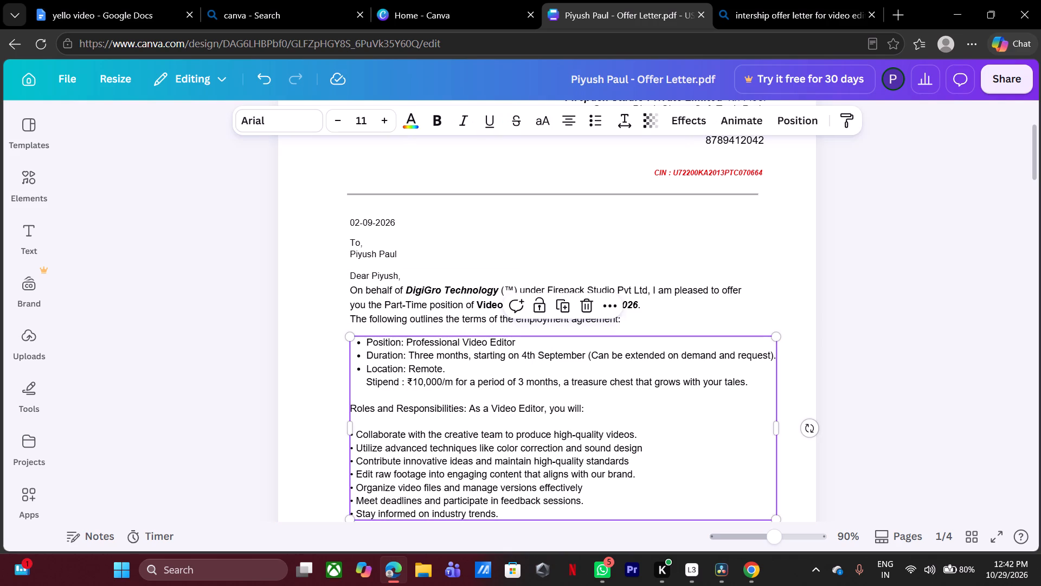
pyautogui.doubleClick(461, 342)
pyautogui.click(460, 342)
pyautogui.moveTo(459, 345); pyautogui.dragTo(440, 345)
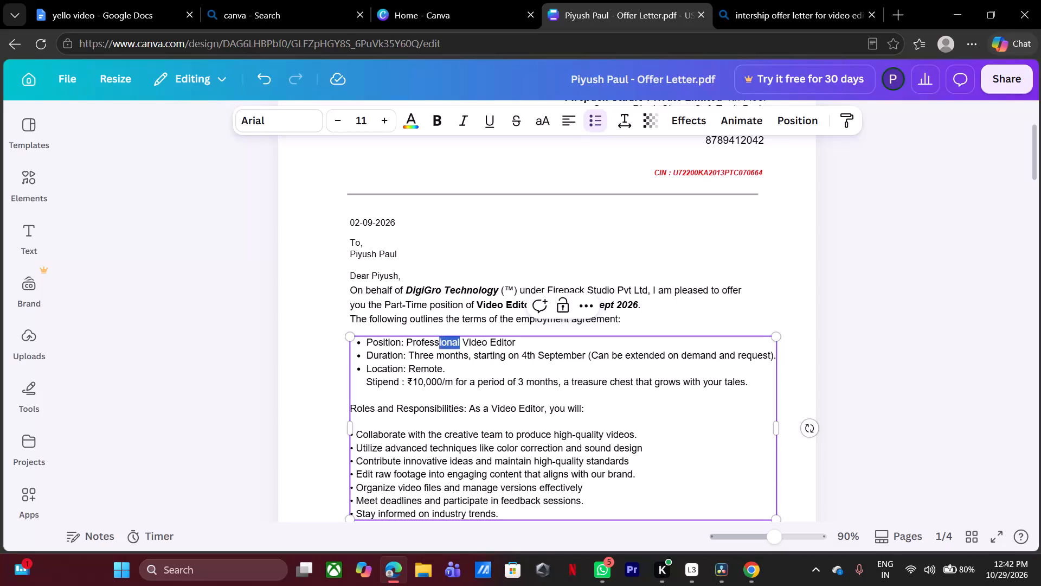
pyautogui.moveTo(440, 345); pyautogui.dragTo(408, 342)
pyautogui.press('Delete')
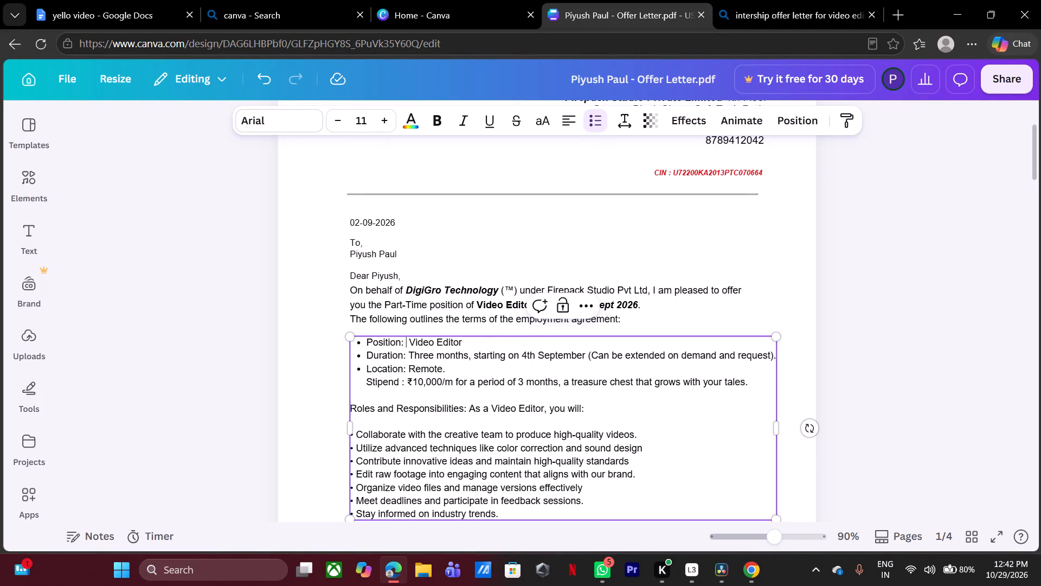
pyautogui.press('Delete')
pyautogui.press('Left')
pyautogui.press('space')
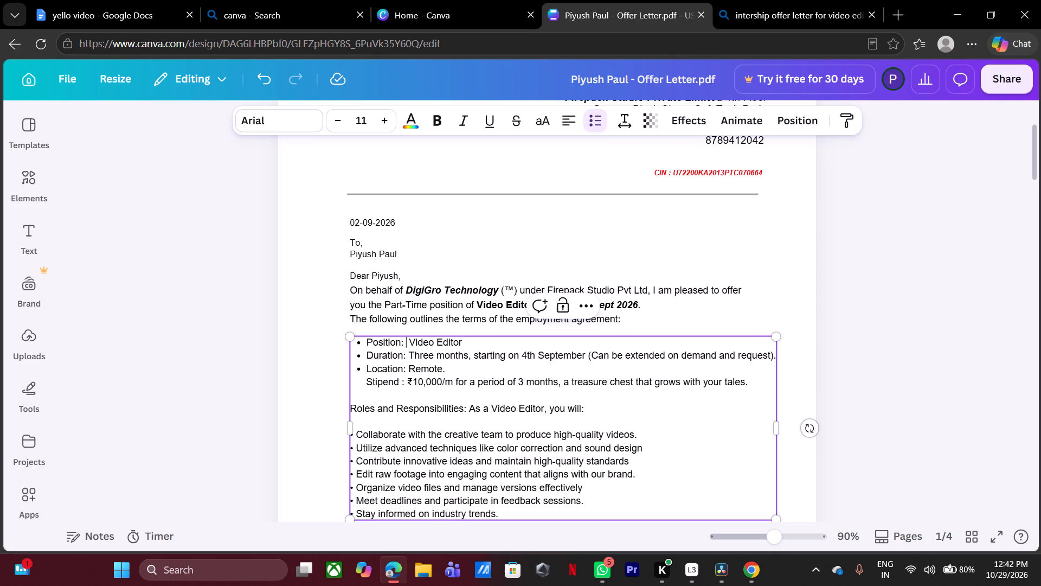
pyautogui.doubleClick(799, 340)
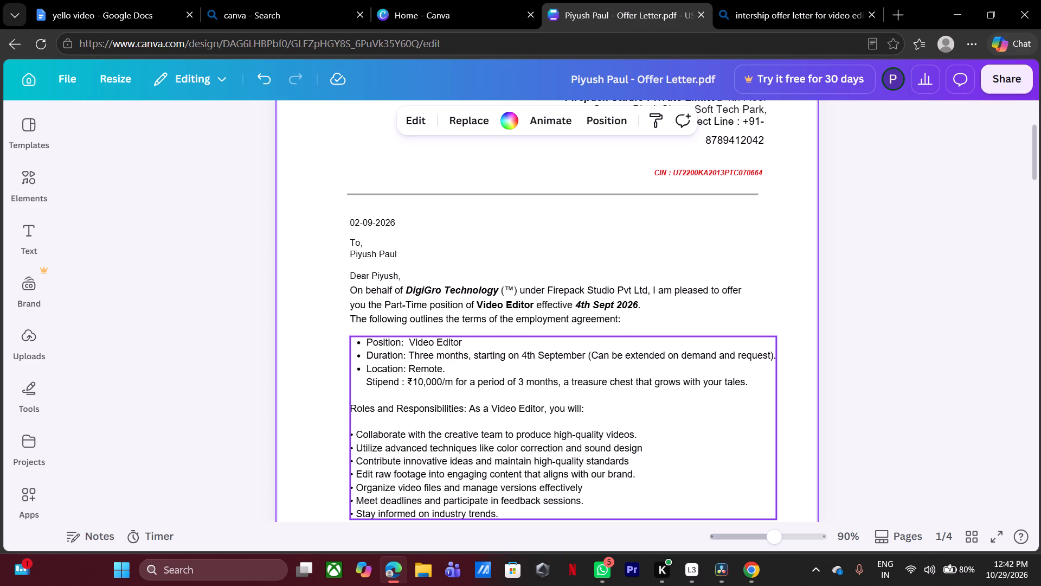
# Download only page 1 of the offer letter as a PDF.
pyautogui.scroll(-1, 387, 395)
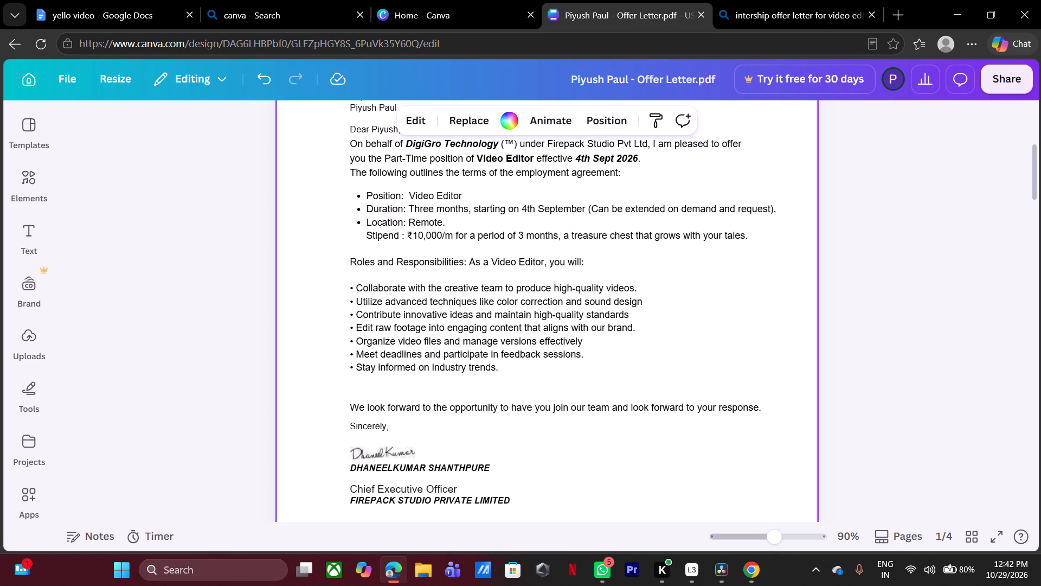
pyautogui.scroll(-2, 476, 375)
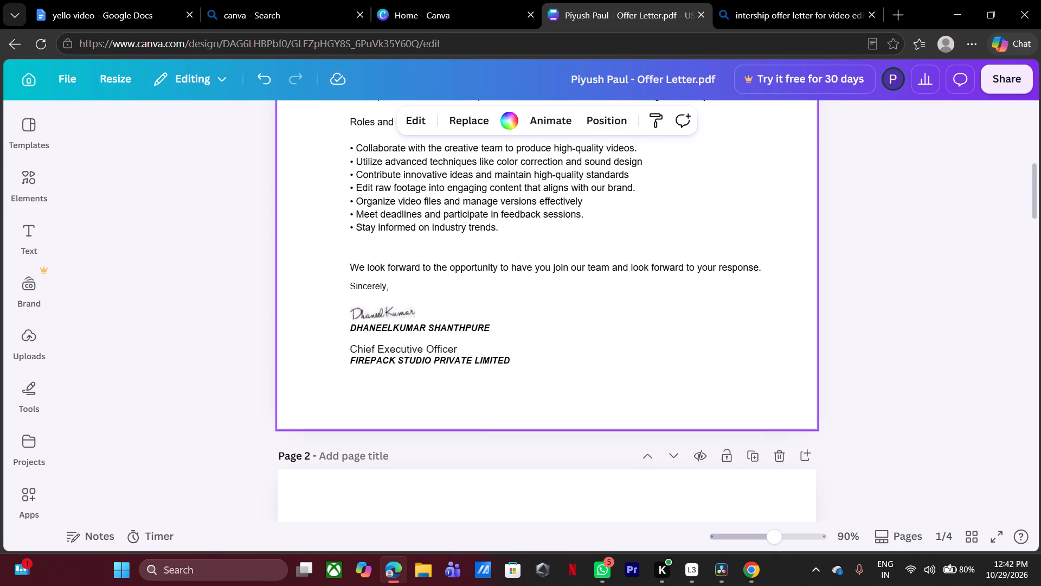
pyautogui.scroll(3, 476, 375)
pyautogui.click(1009, 84)
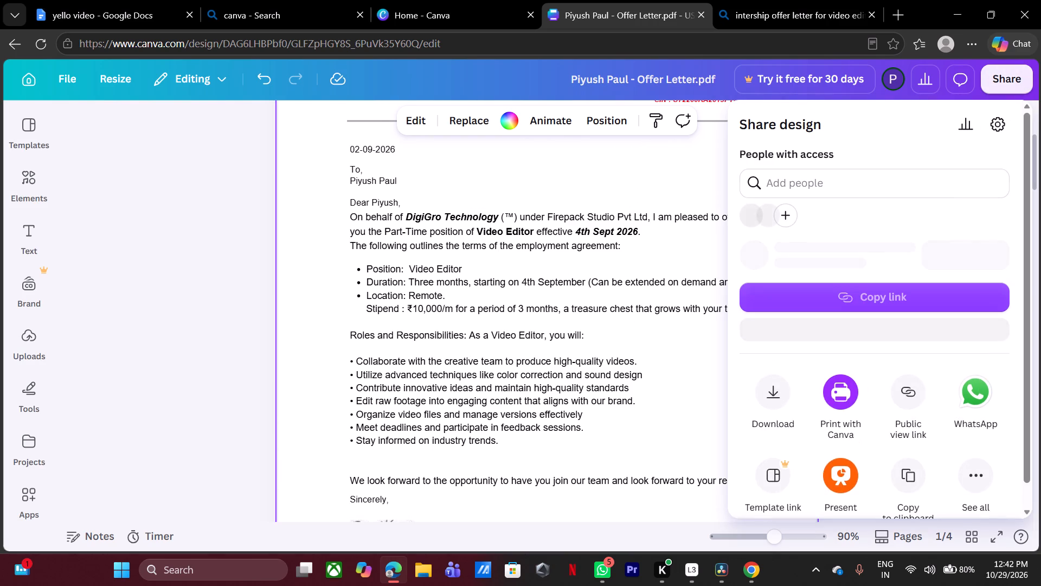
pyautogui.doubleClick(785, 420)
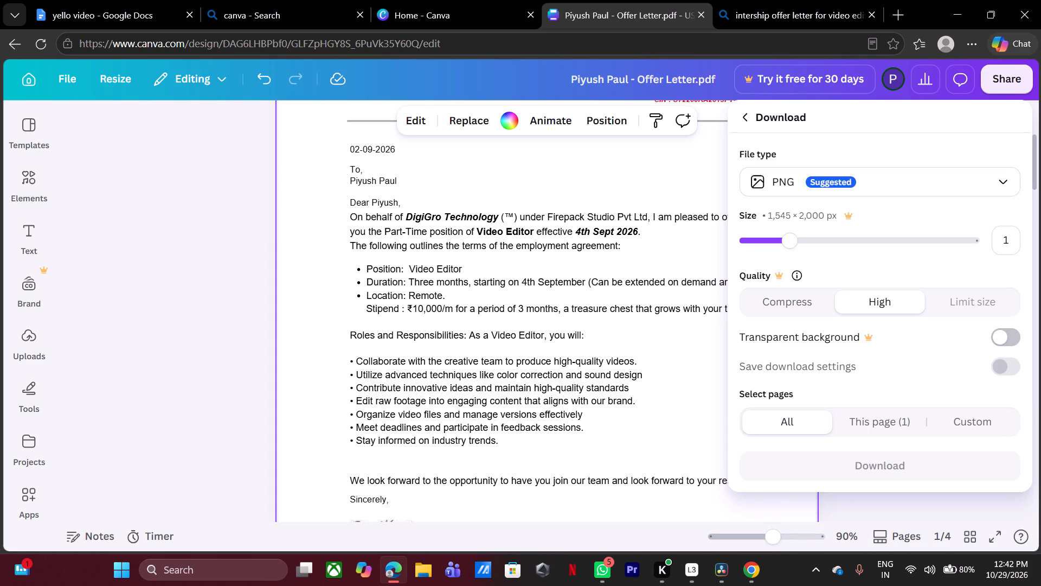
pyautogui.click(982, 190)
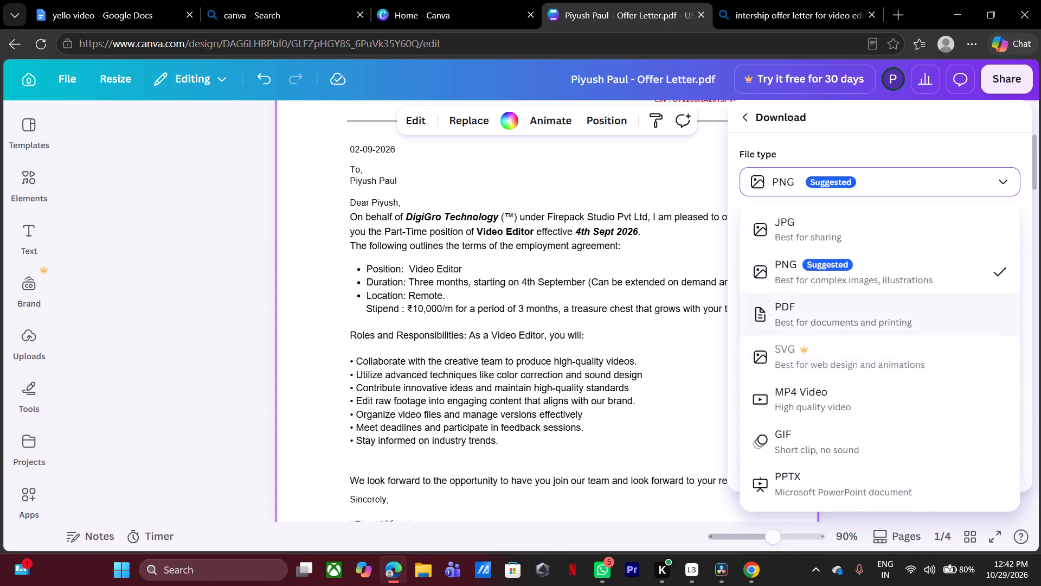
pyautogui.click(861, 314)
pyautogui.click(873, 361)
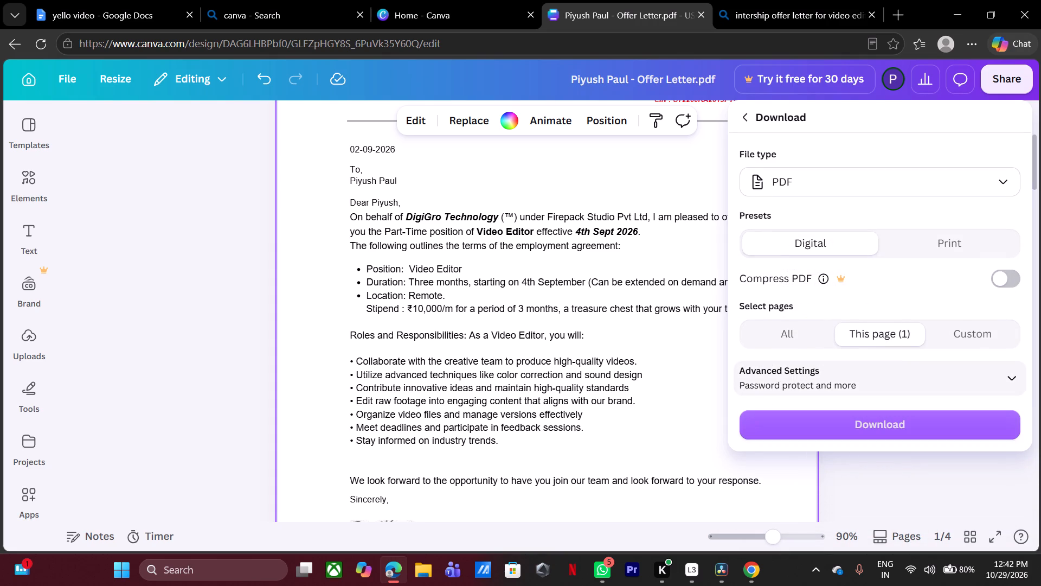
pyautogui.doubleClick(901, 431)
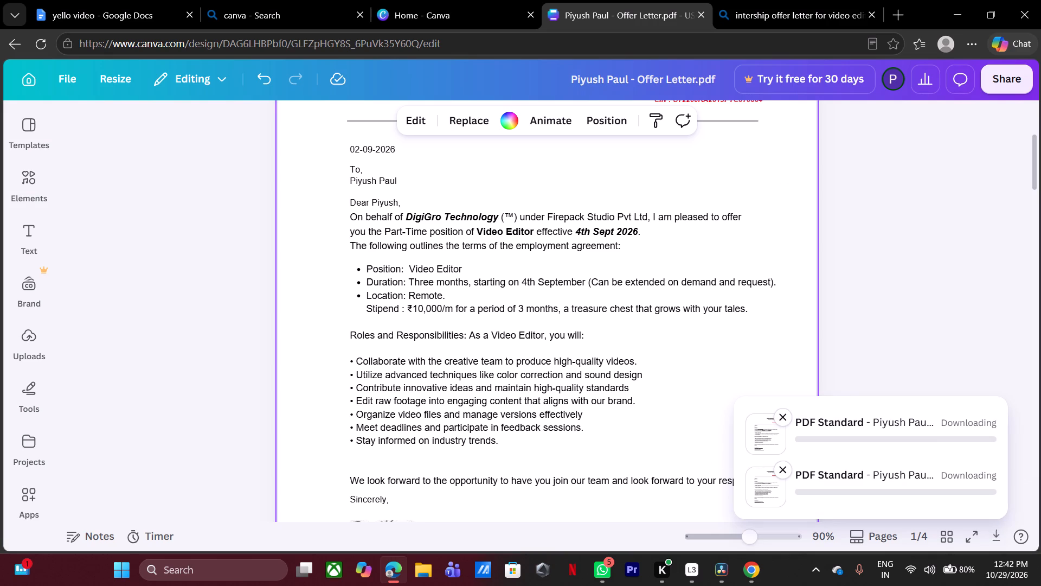
pyautogui.doubleClick(789, 470)
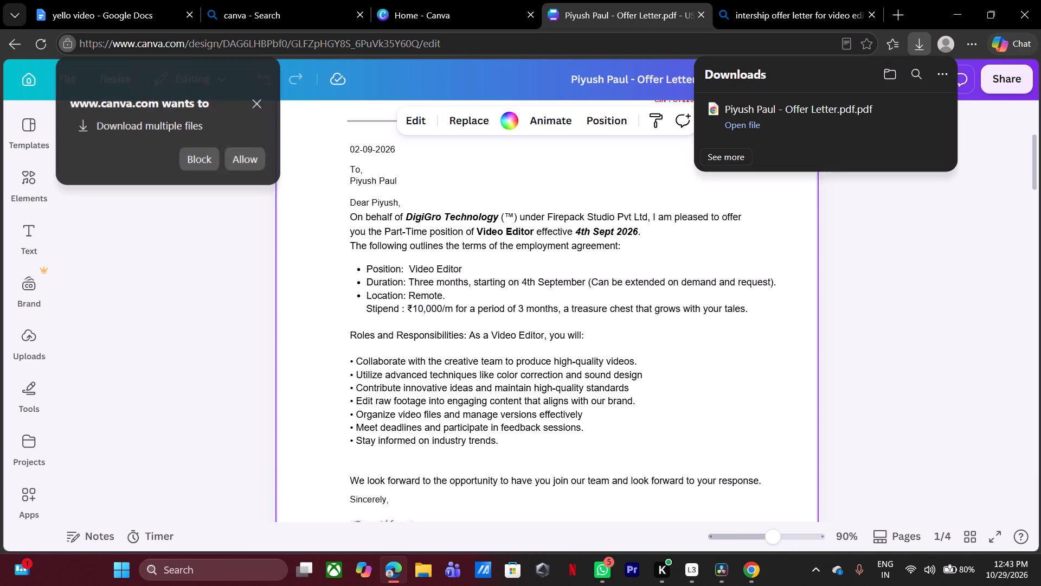
# Switch to the Downloads folder in File Explorer, cut the downloaded offer letter PDF, and close the windows in front of the desktop.
pyautogui.click(905, 118)
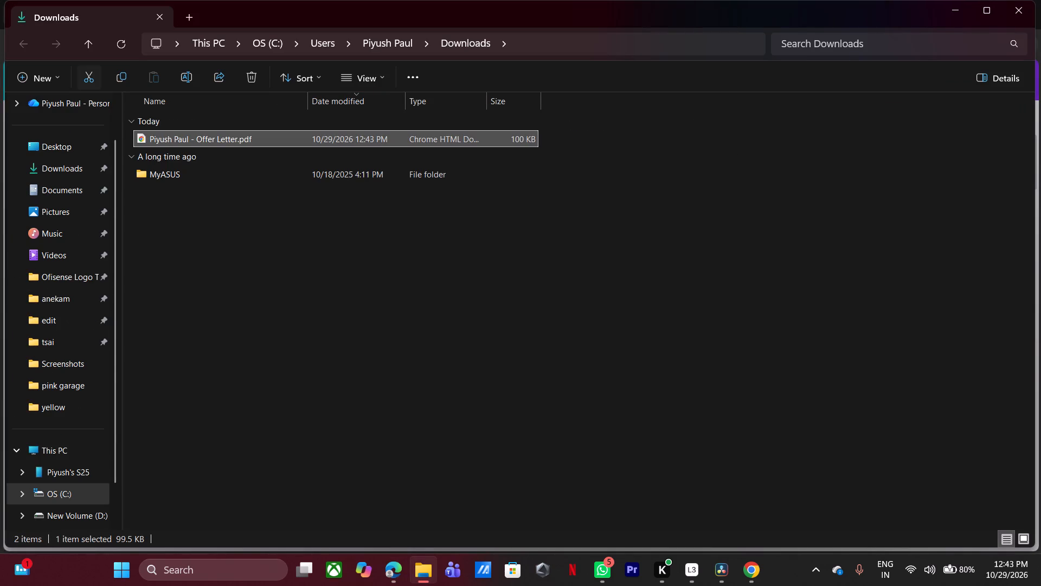
pyautogui.hotkey('ctrl', 'x')
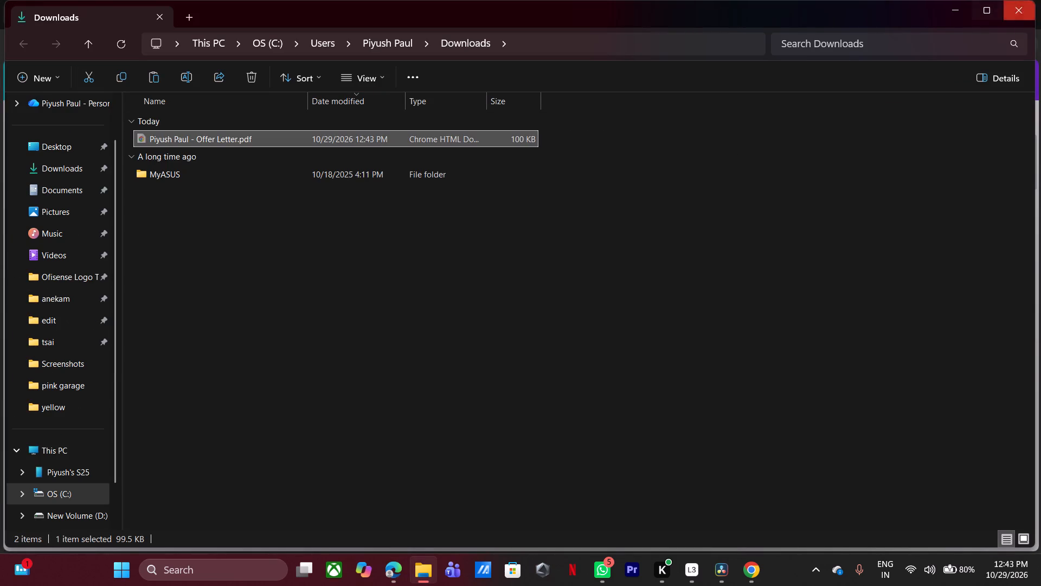
pyautogui.doubleClick(1014, 12)
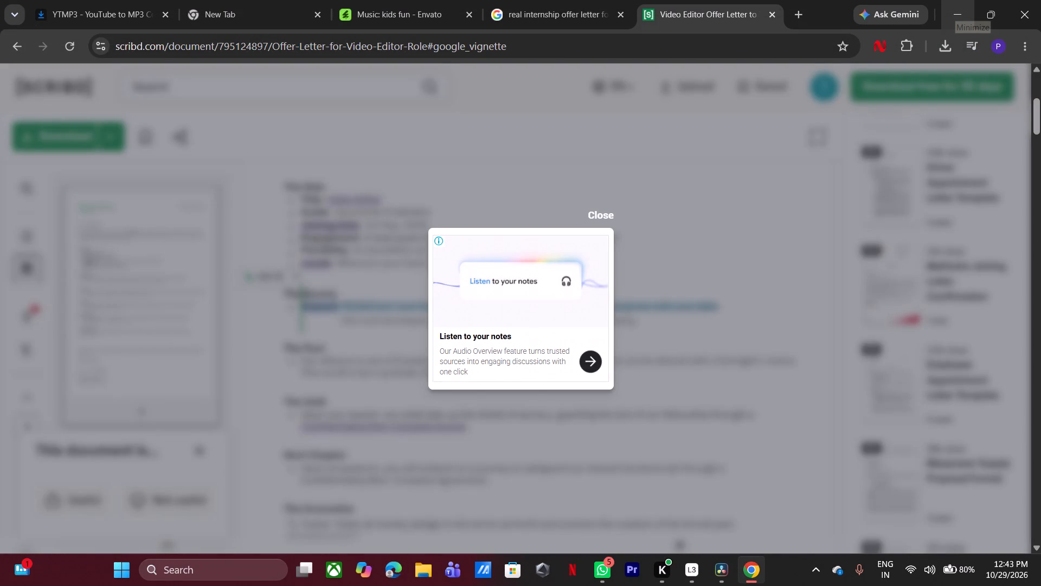
pyautogui.doubleClick(1040, 9)
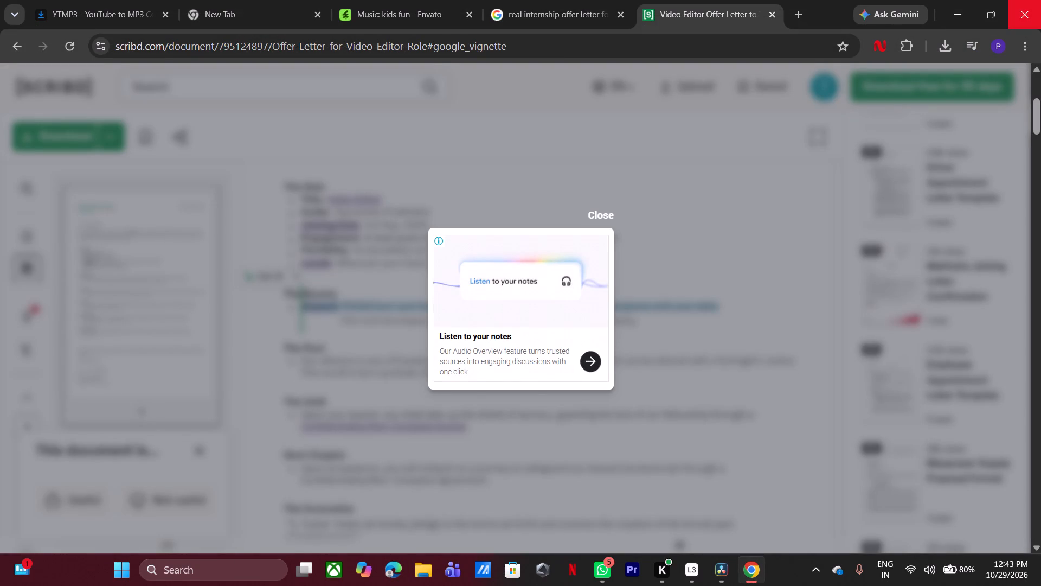